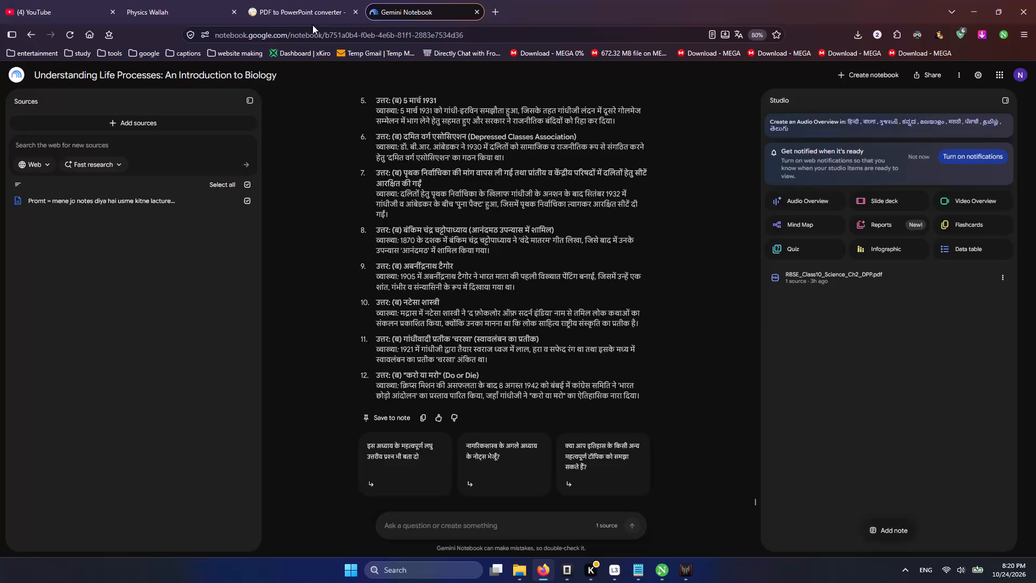
On the Physics Wallah page, open chapter 8, भारतीय अर्थव्यवस्था के क्षेत्र, and copy its title.
{"action": "left_click", "coordinate": [176, 0]}
{"action": "left_click", "coordinate": [330, 379]}
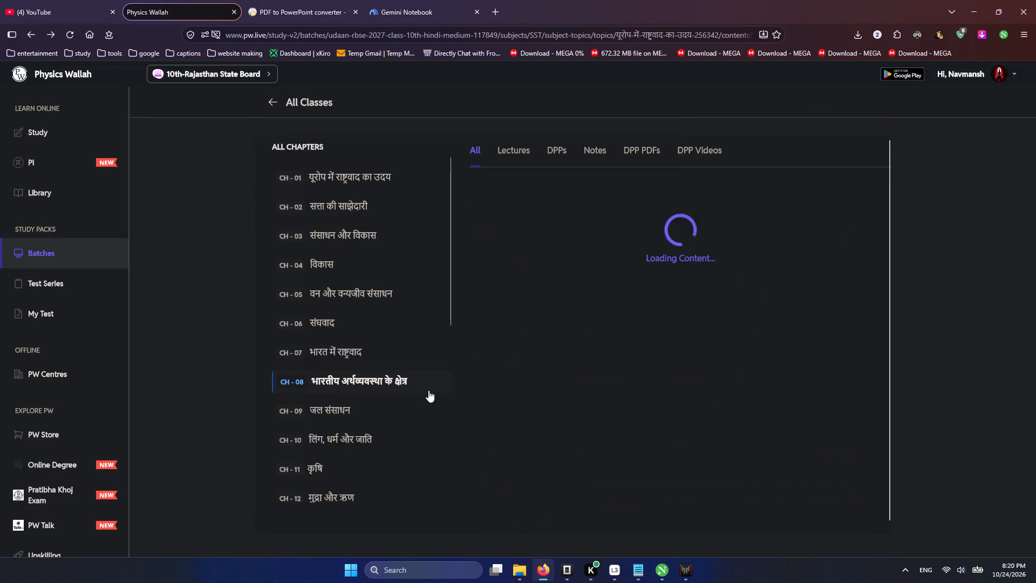
{"action": "left_click_drag", "start_coordinate": [430, 380], "coordinate": [250, 386]}
{"action": "key", "text": "ctrl+c"}
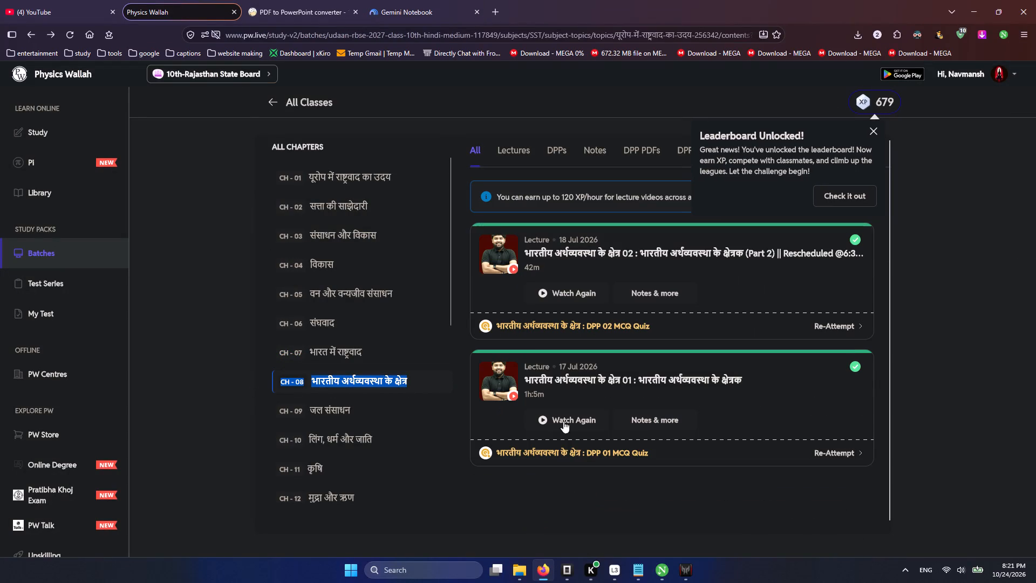
Download the class notes PDF of lecture भारतीय अर्थव्यवस्था के क्षेत्र 01 and close its viewer page.
{"action": "left_click", "coordinate": [667, 414]}
{"action": "left_click", "coordinate": [469, 254]}
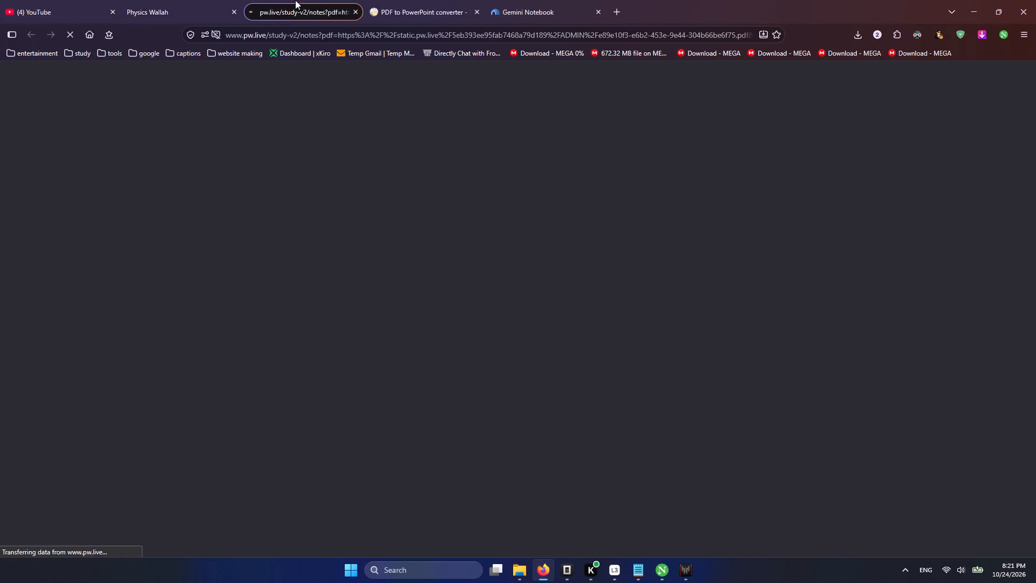
{"action": "left_click", "coordinate": [414, 0]}
{"action": "left_click", "coordinate": [864, 31]}
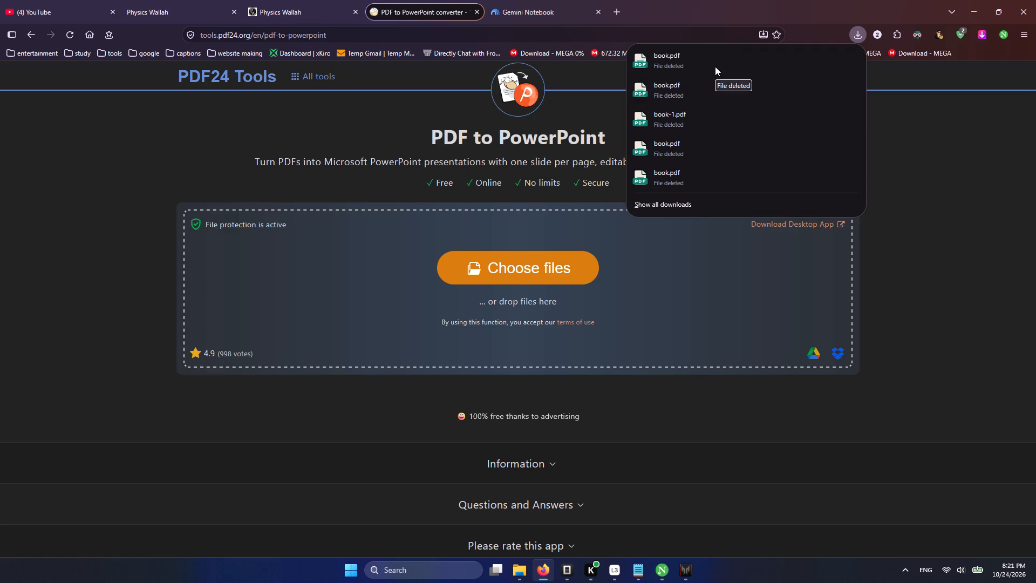
{"action": "left_click", "coordinate": [322, 0]}
{"action": "left_click", "coordinate": [989, 76]}
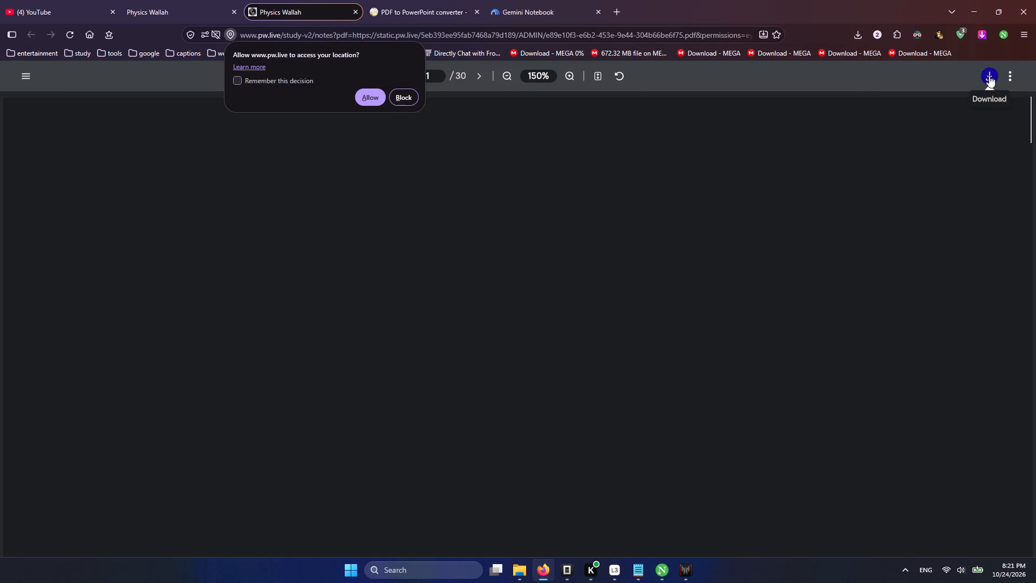
{"action": "left_click", "coordinate": [357, 11]}
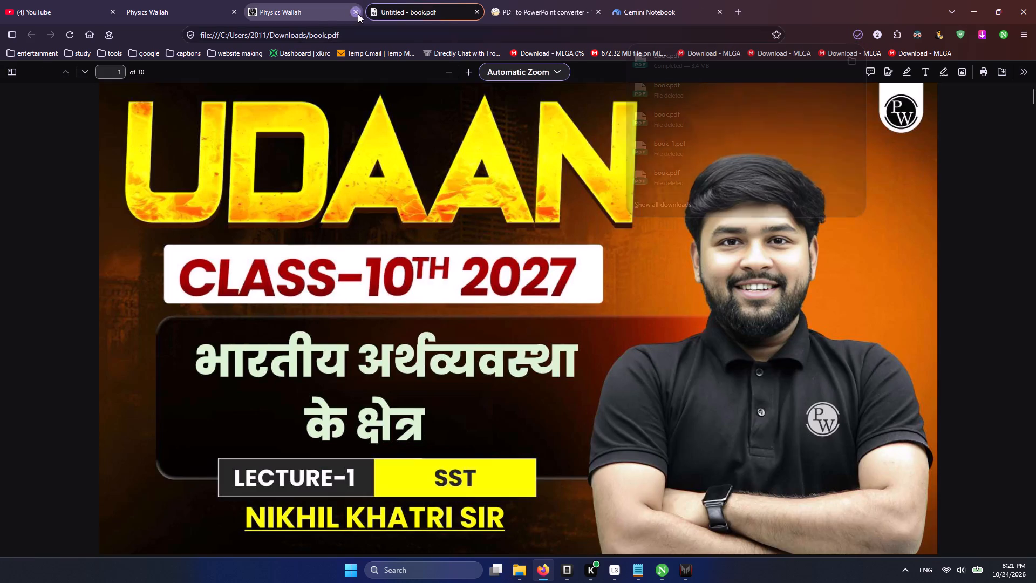
Add the downloaded book.pdf to the PDF24 PDF to PowerPoint converter and start the conversion.
{"action": "left_click", "coordinate": [455, 0]}
{"action": "left_click", "coordinate": [857, 36]}
{"action": "left_click_drag", "start_coordinate": [742, 59], "coordinate": [570, 176]}
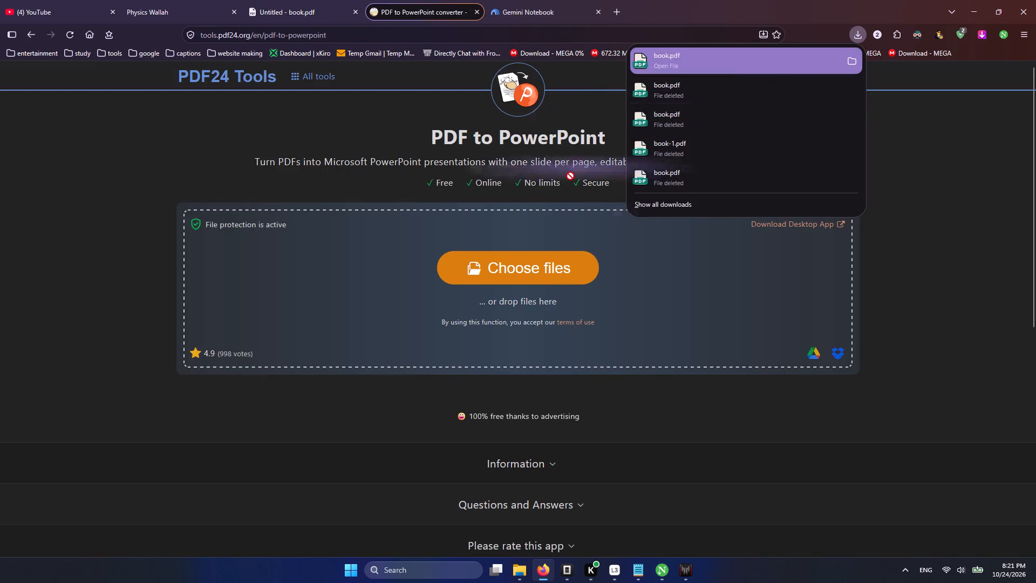
{"action": "left_click_drag", "start_coordinate": [570, 176], "coordinate": [512, 261]}
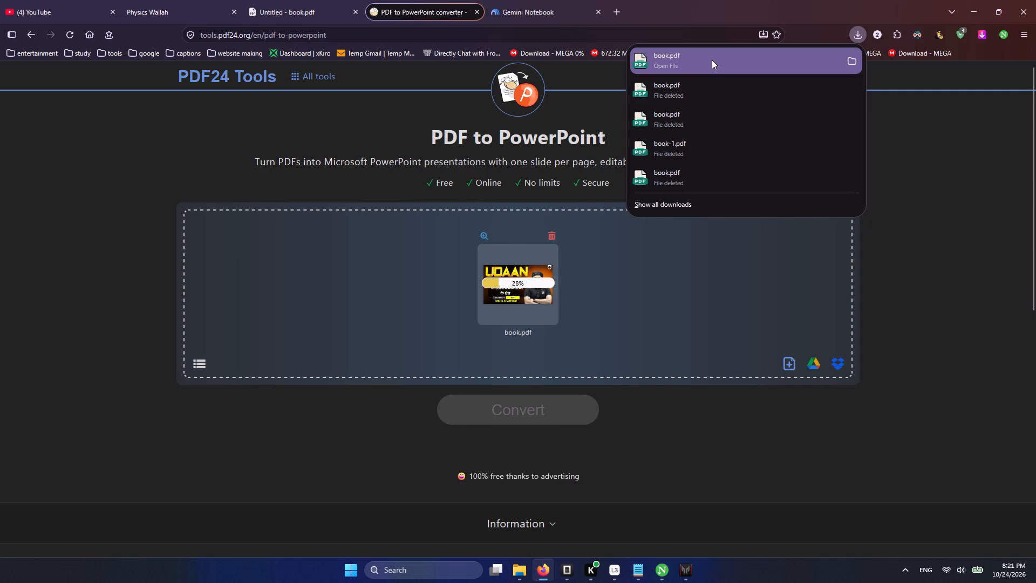
{"action": "left_click", "coordinate": [543, 404]}
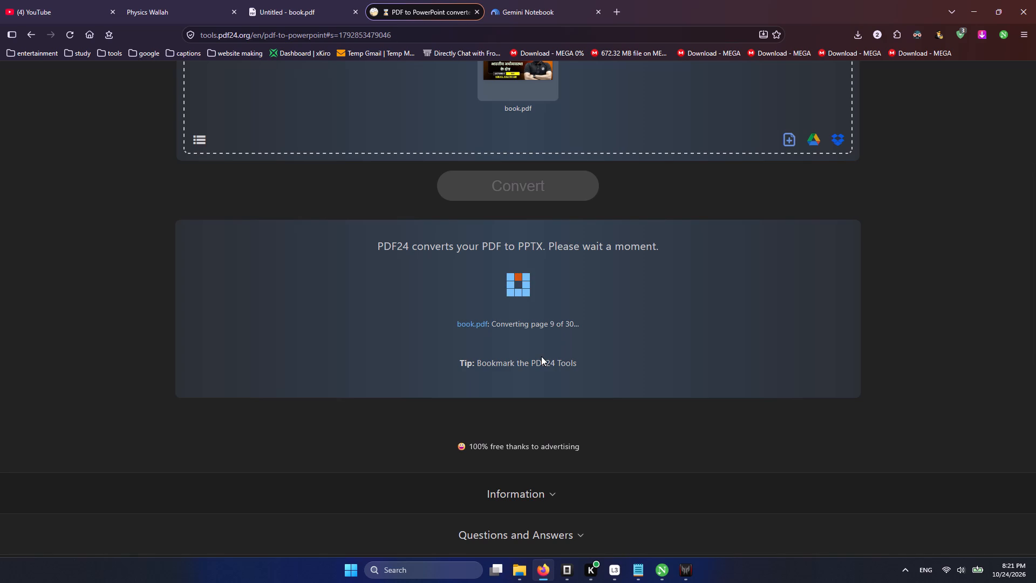
Copy the title "भारतीय अर्थव्यवस्था के क्षेत्र 01 : Class Notes" from the lecture's attachments on Physics Wallah and close the attachments.
{"action": "left_click", "coordinate": [173, 0]}
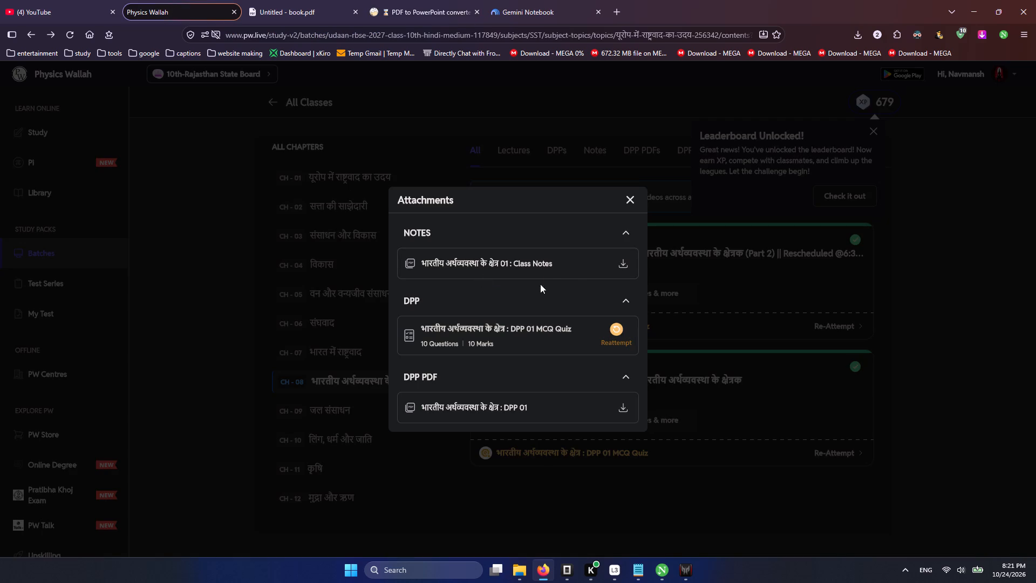
{"action": "left_click_drag", "start_coordinate": [567, 268], "coordinate": [394, 259]}
{"action": "key", "text": "ctrl+c"}
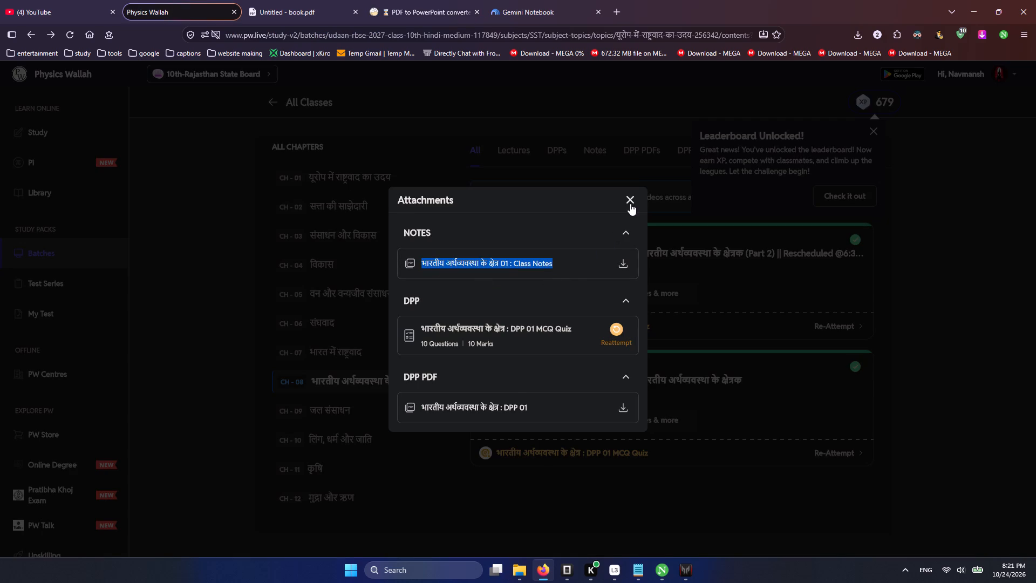
{"action": "left_click", "coordinate": [630, 204]}
Download the class notes PDF of lecture भारतीय अर्थव्यवस्था के क्षेत्र 02 and close the opened PDF and viewer pages.
{"action": "left_click", "coordinate": [640, 290]}
{"action": "left_click", "coordinate": [486, 268]}
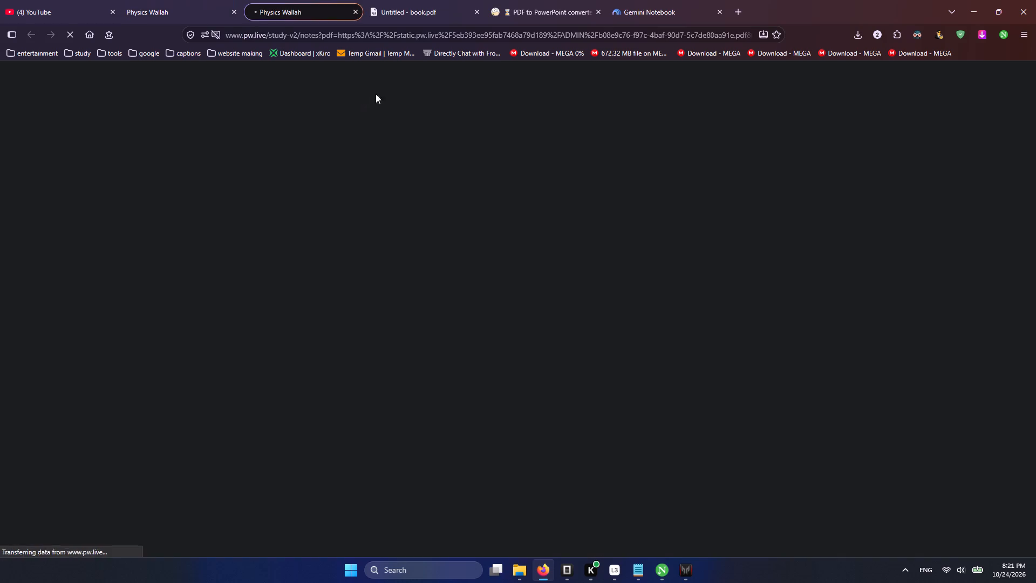
{"action": "left_click", "coordinate": [456, 0]}
{"action": "left_click", "coordinate": [479, 11]}
{"action": "left_click", "coordinate": [297, 0]}
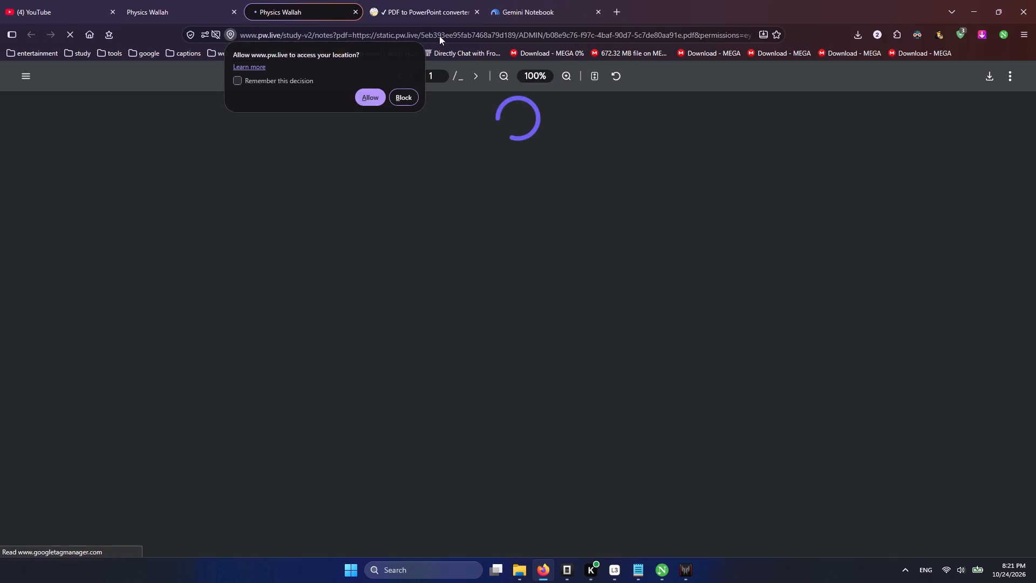
{"action": "left_click", "coordinate": [987, 74]}
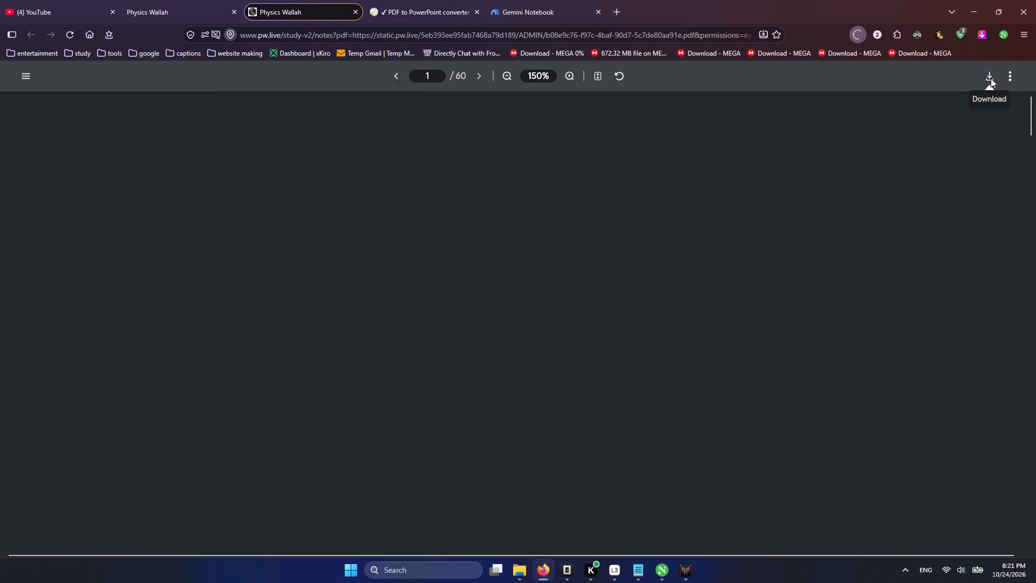
{"action": "left_click", "coordinate": [991, 73]}
{"action": "left_click", "coordinate": [320, 2]}
{"action": "left_click", "coordinate": [354, 9]}
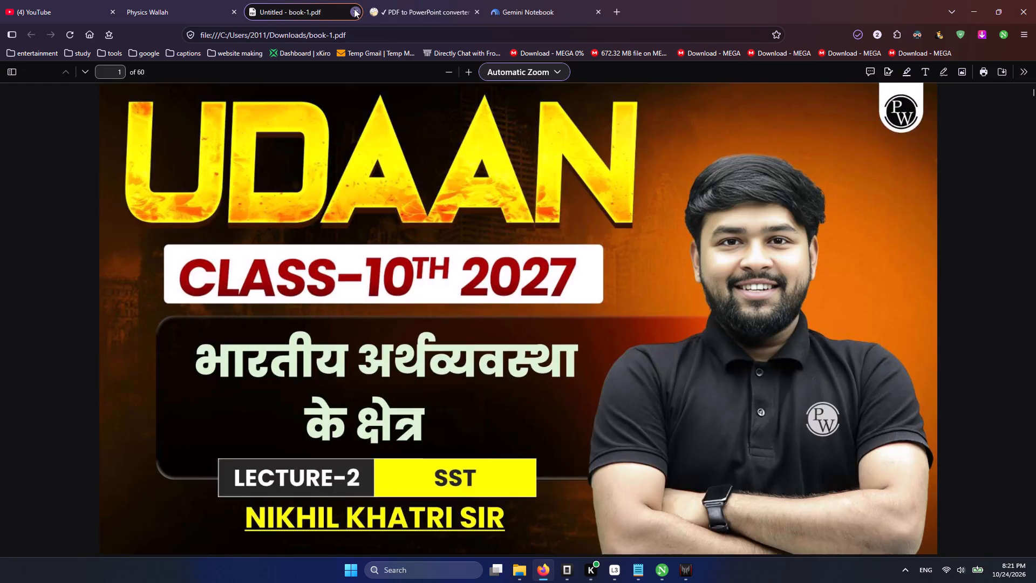
{"action": "left_click", "coordinate": [354, 9]}
Rename the converted presentation to "भारतीय अर्थव्यवस्था के क्षेत्र 01 : Class Notes" and download it from PDF24.
{"action": "left_click", "coordinate": [357, 0]}
{"action": "left_click", "coordinate": [582, 275]}
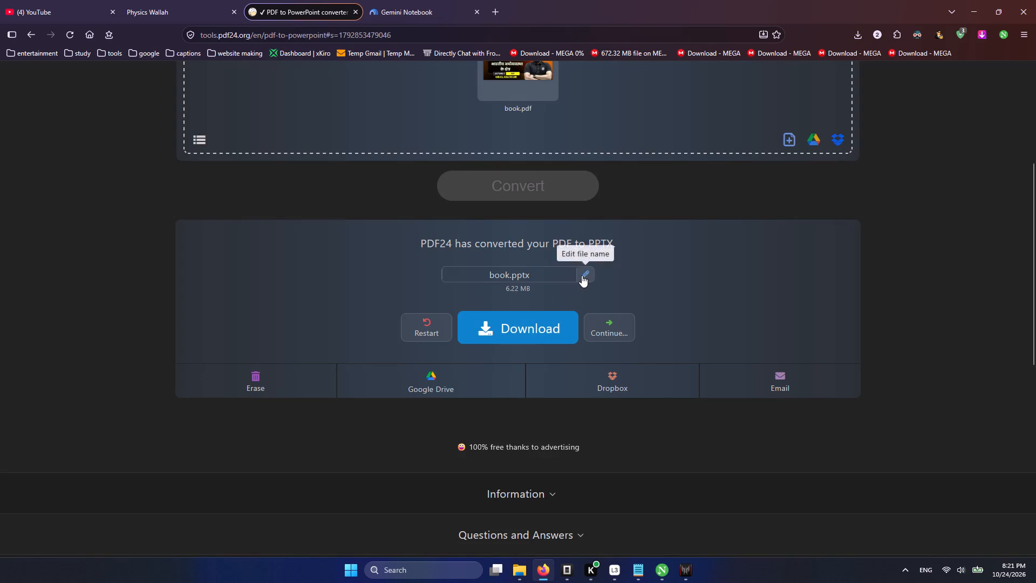
{"action": "key", "text": "ctrl+v"}
{"action": "left_click", "coordinate": [605, 270]}
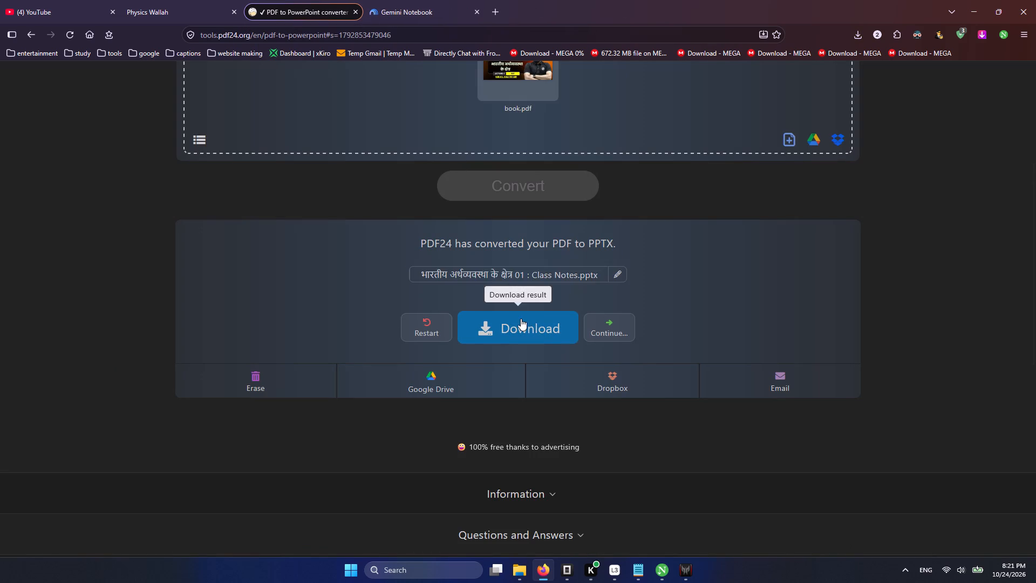
{"action": "left_click", "coordinate": [521, 318]}
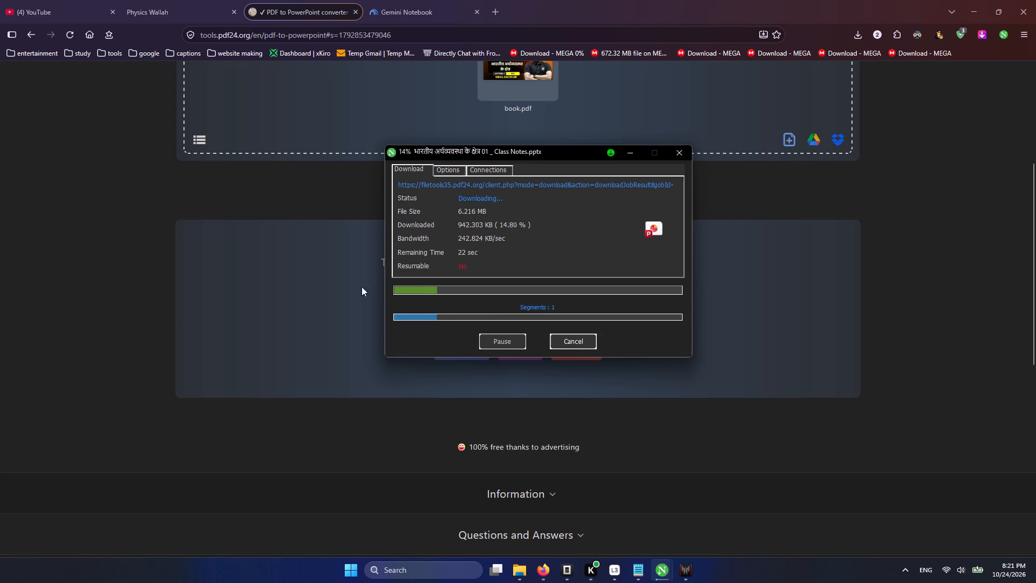
Restart the PDF to PowerPoint converter with book-1.pdf as its source and start the conversion.
{"action": "left_click", "coordinate": [280, 261]}
{"action": "scroll", "coordinate": [342, 285], "scroll_direction": "up", "scroll_amount": 3}
{"action": "left_click", "coordinate": [515, 89]}
{"action": "left_click", "coordinate": [853, 30]}
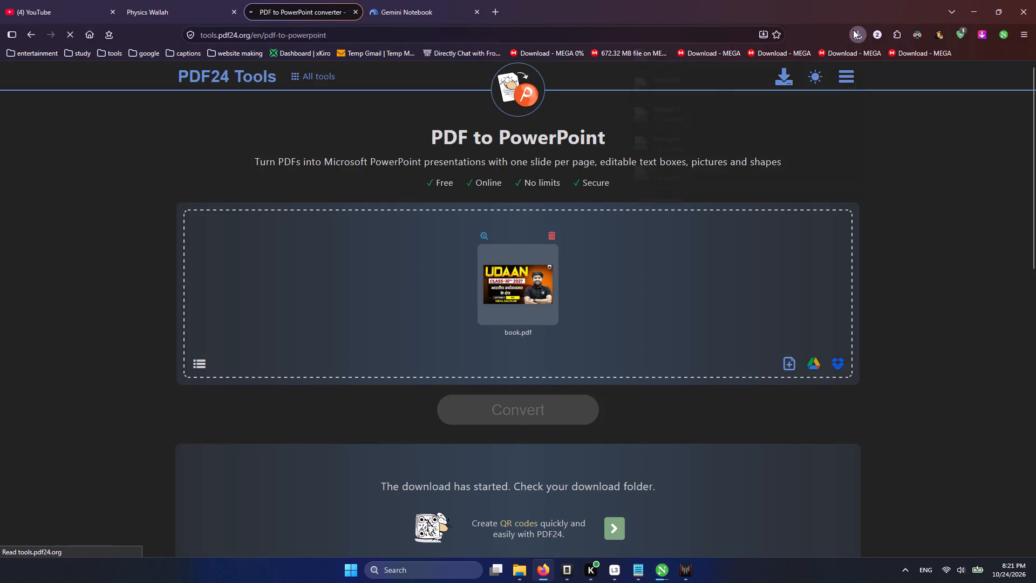
{"action": "left_click_drag", "start_coordinate": [748, 56], "coordinate": [548, 273]}
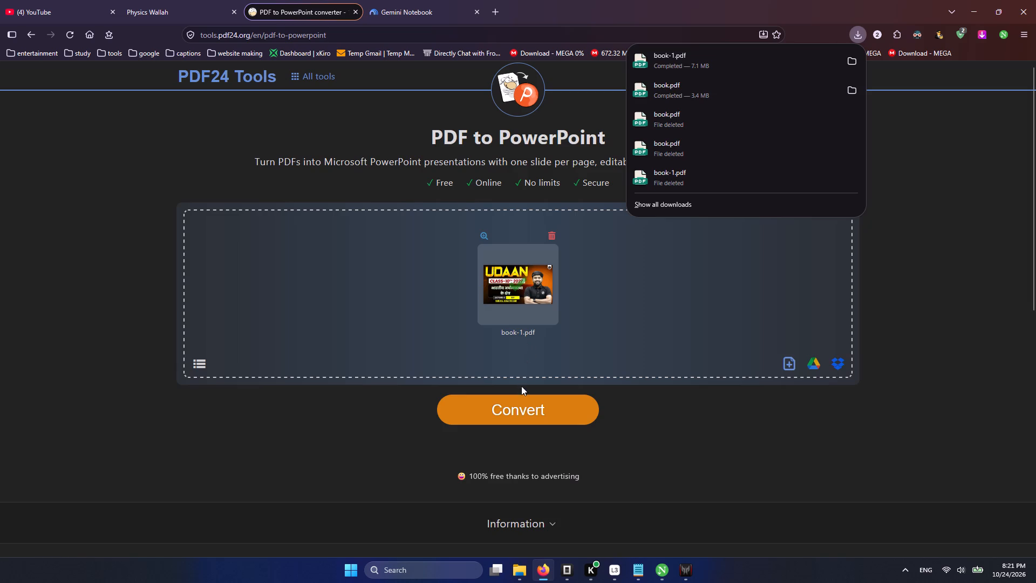
{"action": "left_click", "coordinate": [514, 403]}
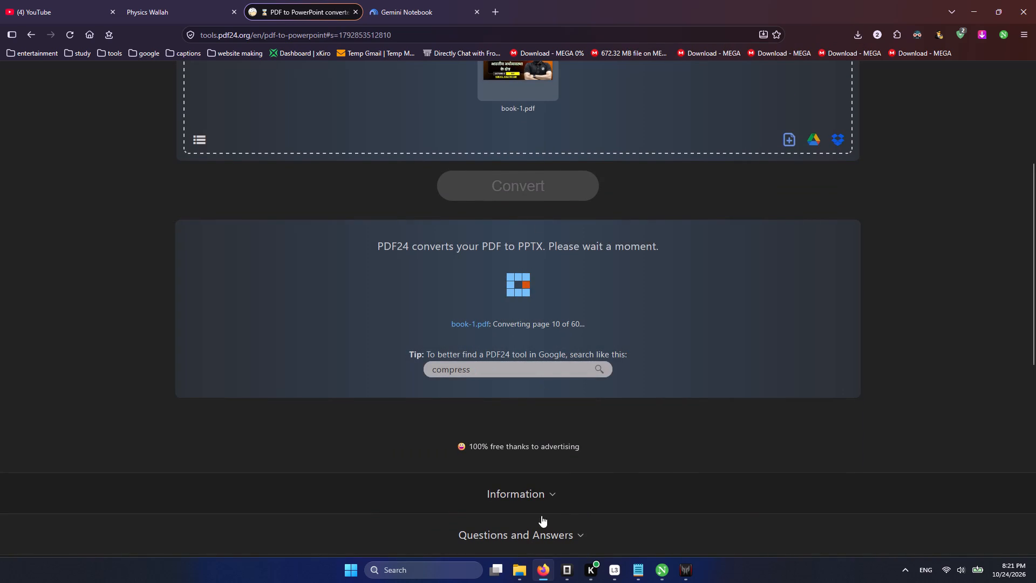
Open the downloaded भारतीय अर्थव्यवस्था के क्षेत्र 01 _ Class Notes.pptx from the Downloads folder in PowerPoint.
{"action": "left_click", "coordinate": [507, 567]}
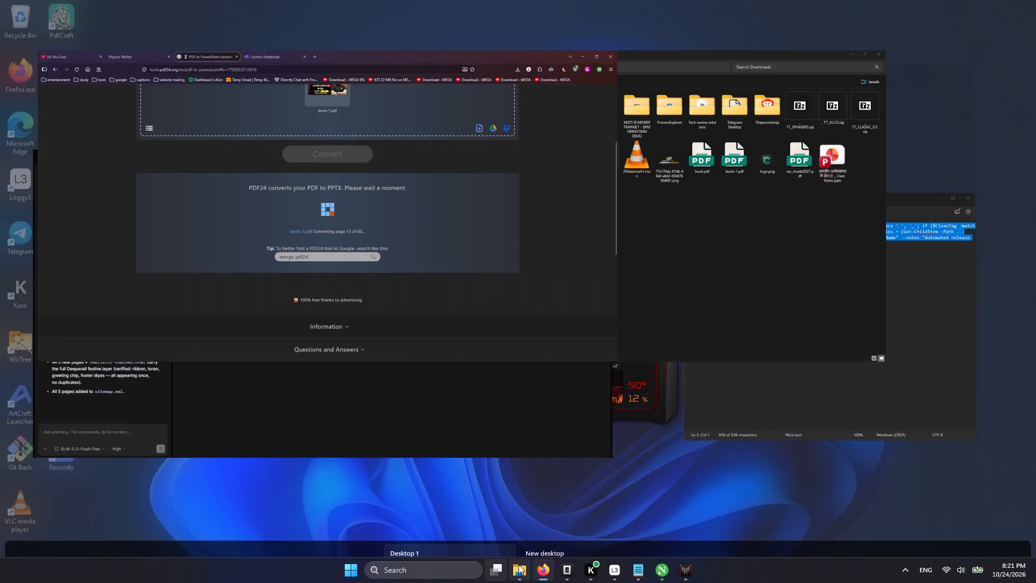
{"action": "left_click", "coordinate": [521, 565]}
{"action": "left_click_drag", "start_coordinate": [477, 350], "coordinate": [672, 431]}
{"action": "double_click", "coordinate": [953, 200]}
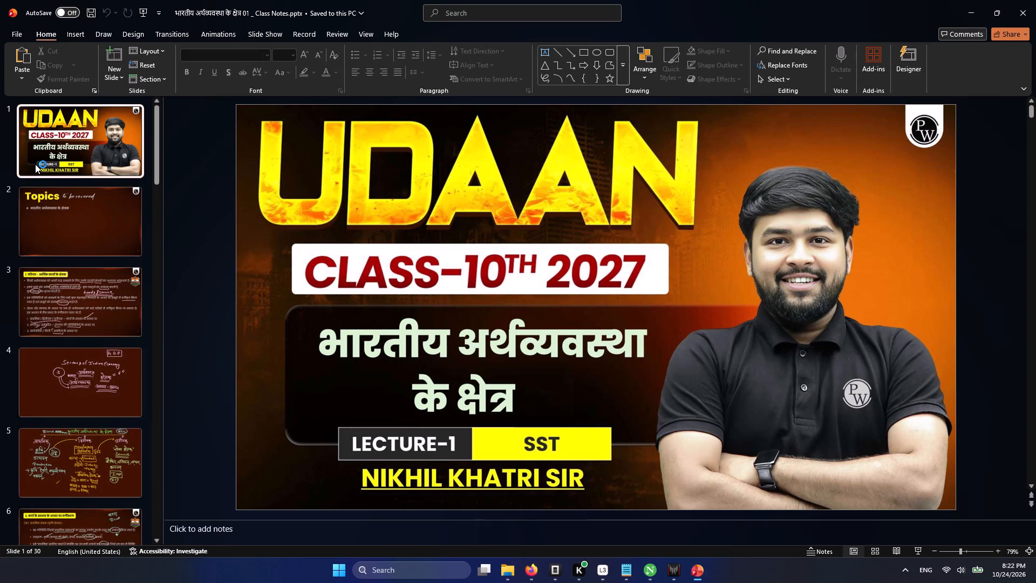
From slide 2, apply the second dark orange-brown design theme in the theme gallery to the presentation.
{"action": "key", "text": "Down"}
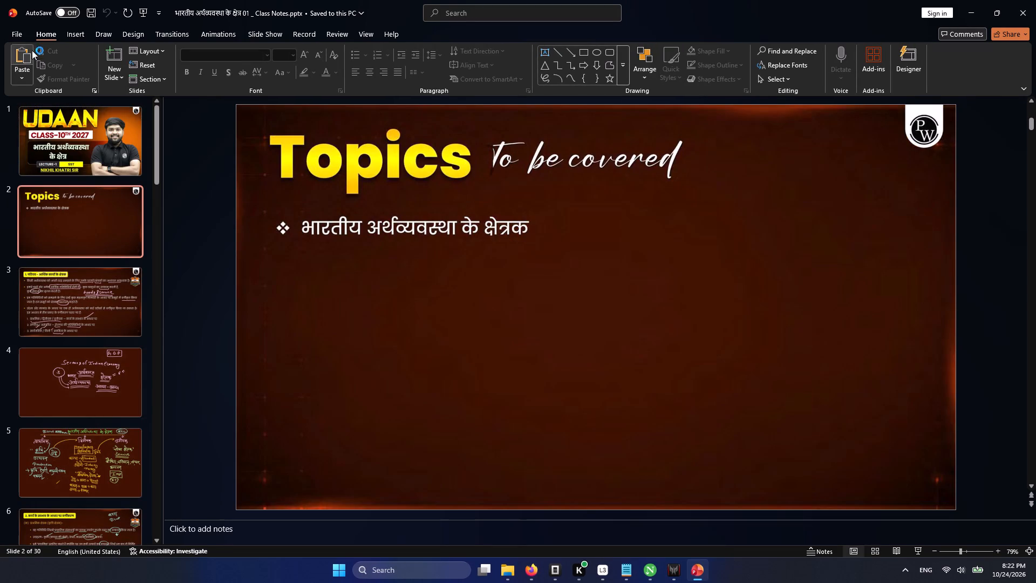
{"action": "left_click", "coordinate": [141, 31]}
{"action": "left_click", "coordinate": [108, 58]}
Add five blank slides after the final Thank You slide of the presentation.
{"action": "scroll", "coordinate": [81, 268], "scroll_direction": "down", "scroll_amount": 4}
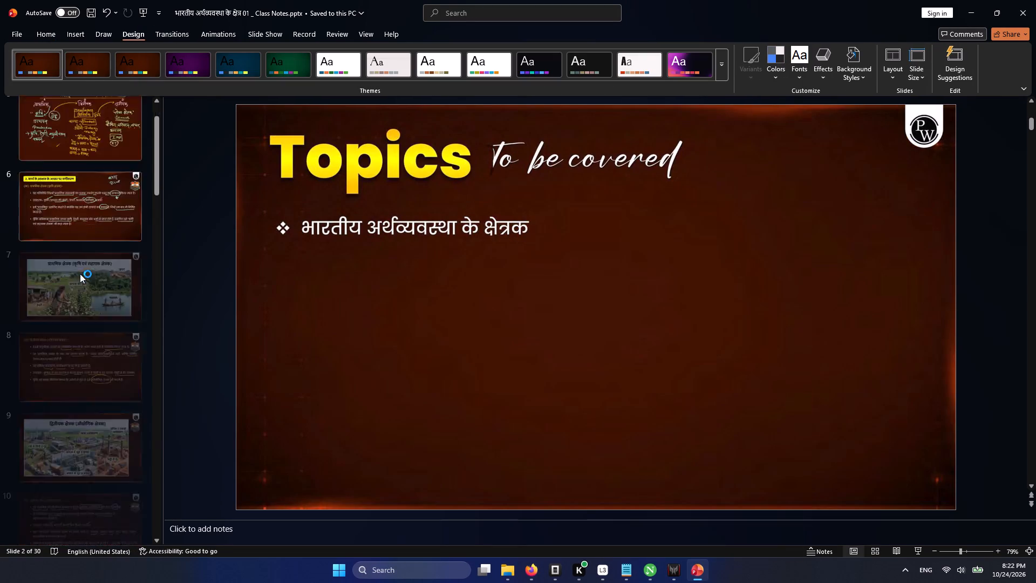
{"action": "scroll", "coordinate": [80, 274], "scroll_direction": "down", "scroll_amount": 20}
{"action": "scroll", "coordinate": [80, 274], "scroll_direction": "down", "scroll_amount": 3}
{"action": "left_click", "coordinate": [93, 483]}
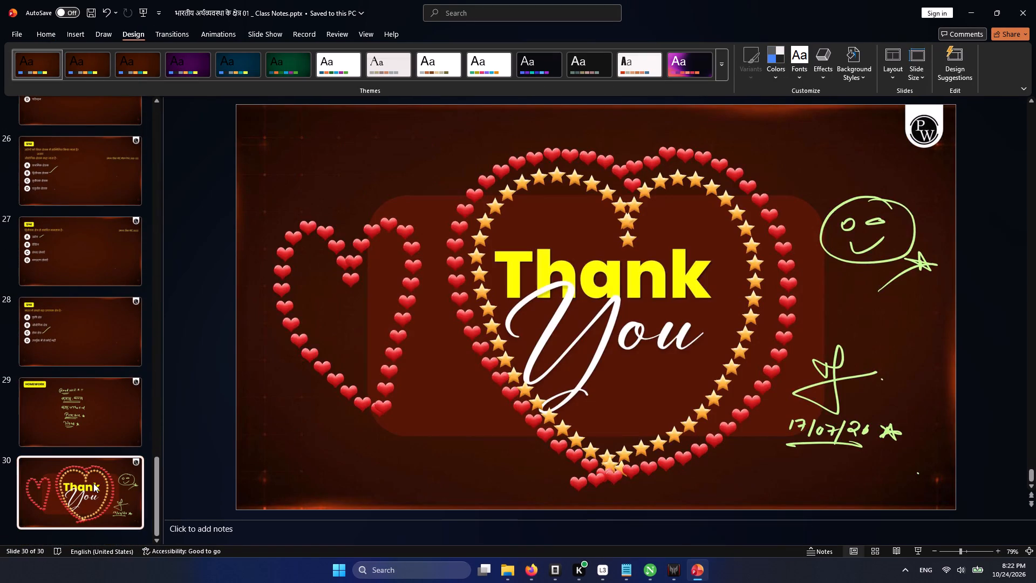
{"action": "key", "text": "ctrl+m"}
{"action": "key", "text": "ctrl+m"}
{"action": "key", "text": "ctrl+m"}
{"action": "key", "text": "ctrl+m"}
{"action": "key", "text": "ctrl+m"}
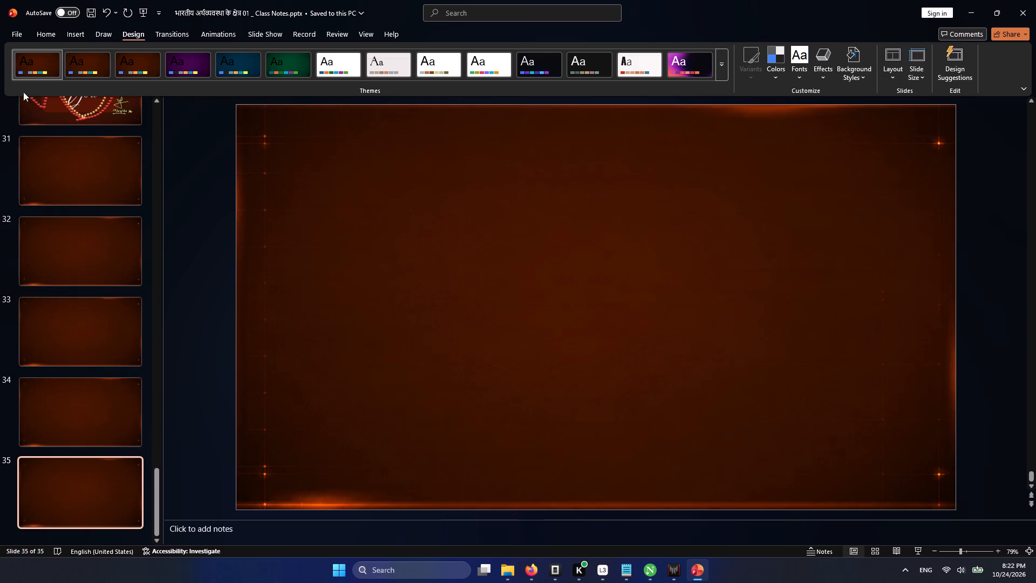
{"action": "left_click", "coordinate": [50, 31]}
Switch back to Firefox, download the converted book-1.pptx from PDF24, and reset the converter for a new file.
{"action": "key", "text": "alt+Tab"}
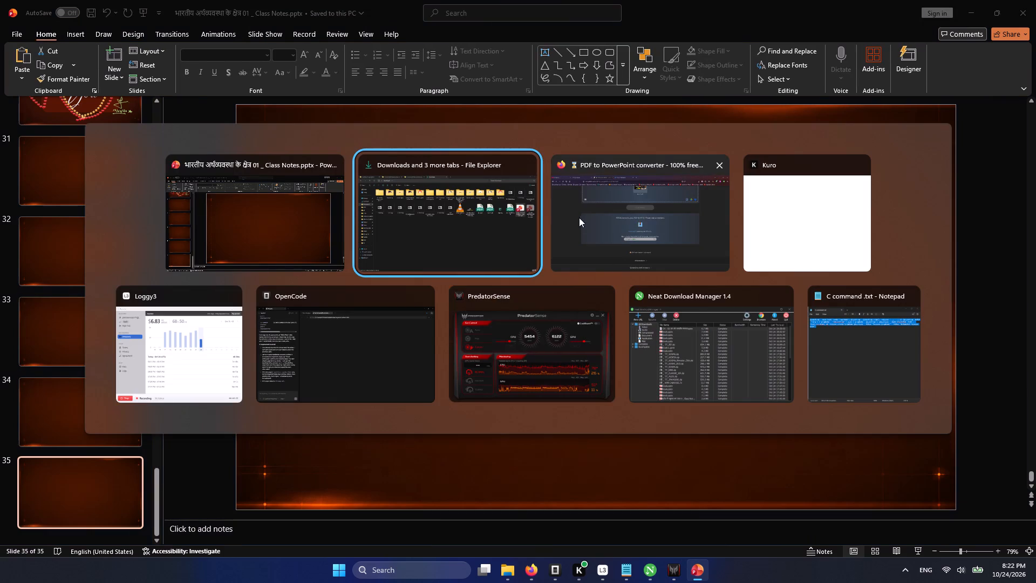
{"action": "left_click", "coordinate": [579, 218], "text": "alt"}
{"action": "key", "text": "alt+Tab"}
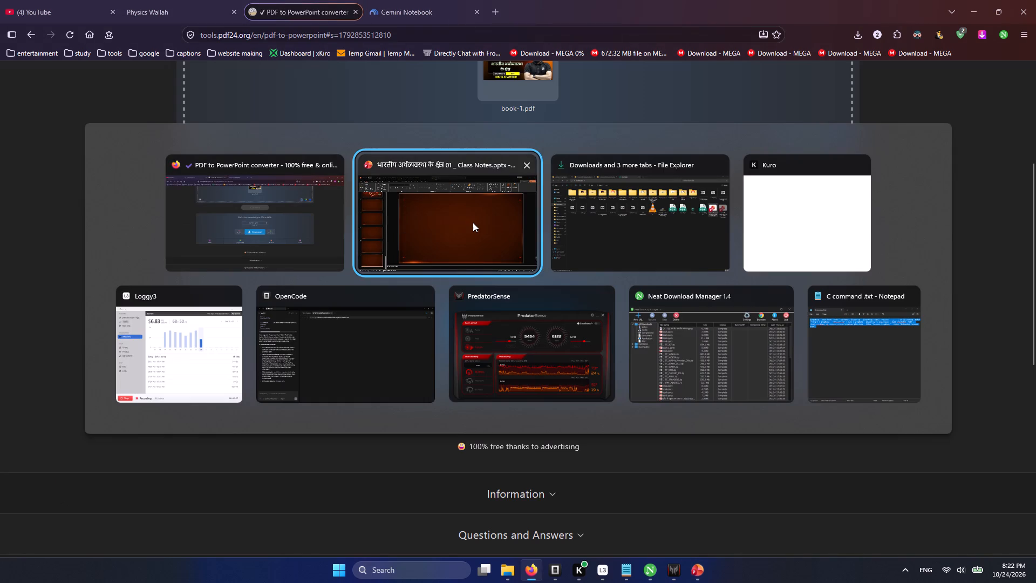
{"action": "left_click", "coordinate": [262, 212], "text": "alt"}
{"action": "left_click", "coordinate": [542, 329]}
{"action": "key", "text": "alt+Tab"}
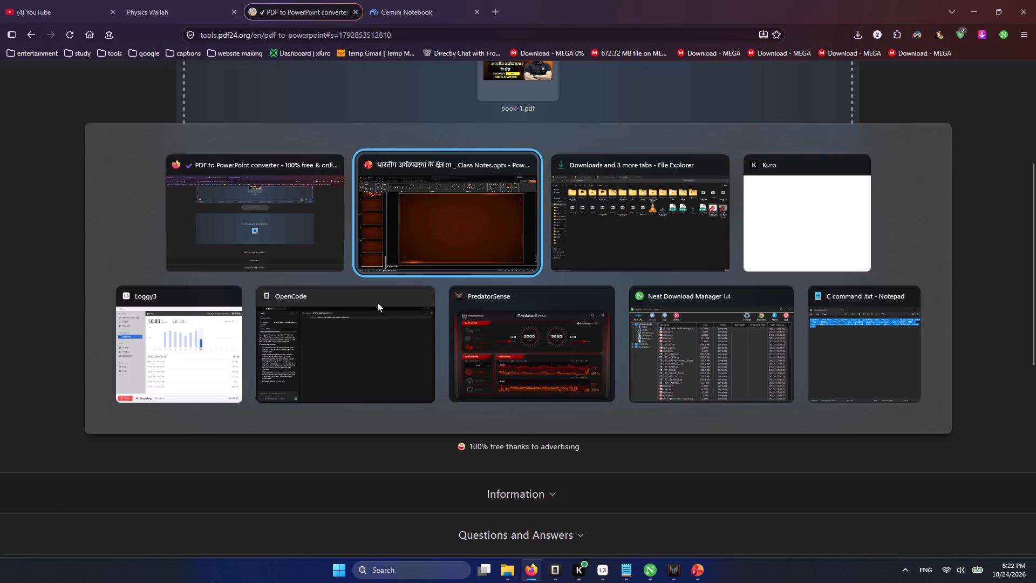
{"action": "left_click", "coordinate": [230, 230], "text": "alt"}
{"action": "scroll", "coordinate": [512, 347], "scroll_direction": "up", "scroll_amount": 5}
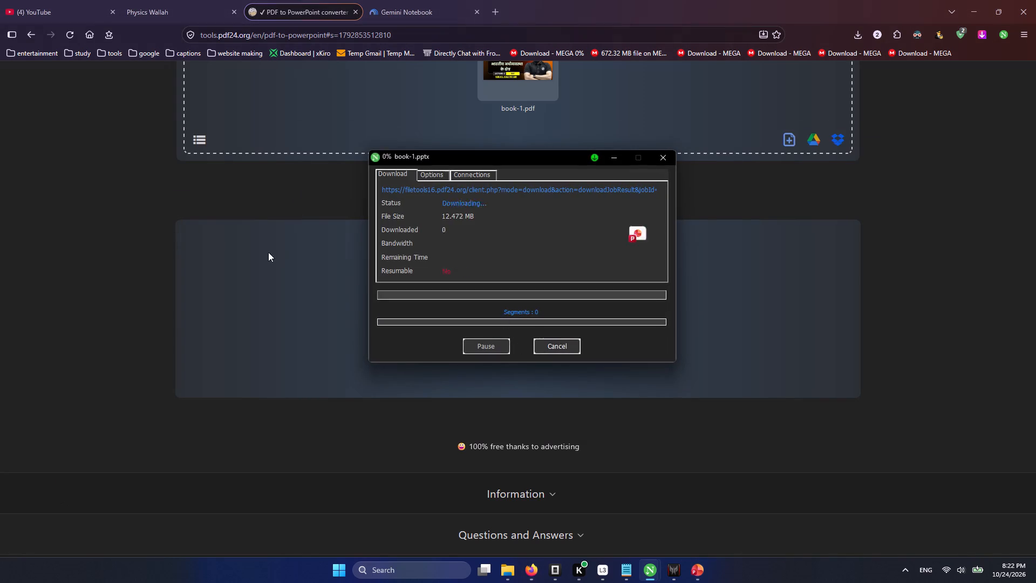
{"action": "left_click", "coordinate": [268, 252]}
{"action": "scroll", "coordinate": [367, 348], "scroll_direction": "up", "scroll_amount": 5}
{"action": "left_click", "coordinate": [510, 95]}
On the Physics Wallah page, close the attachments, open chapter 9, जल संसाधन, and copy its title.
{"action": "left_click", "coordinate": [162, 0]}
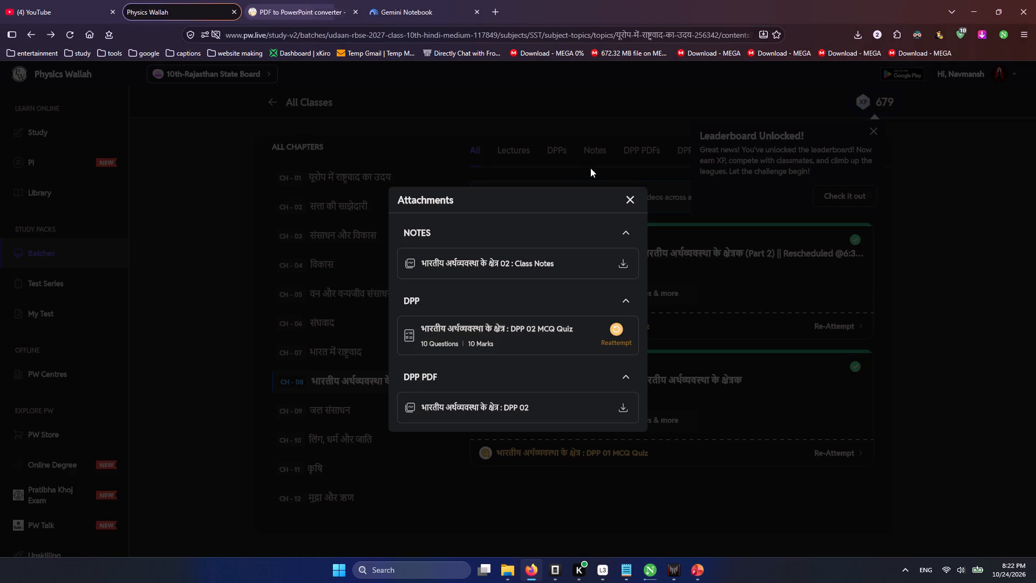
{"action": "left_click", "coordinate": [635, 202]}
{"action": "left_click_drag", "start_coordinate": [363, 405], "coordinate": [252, 408]}
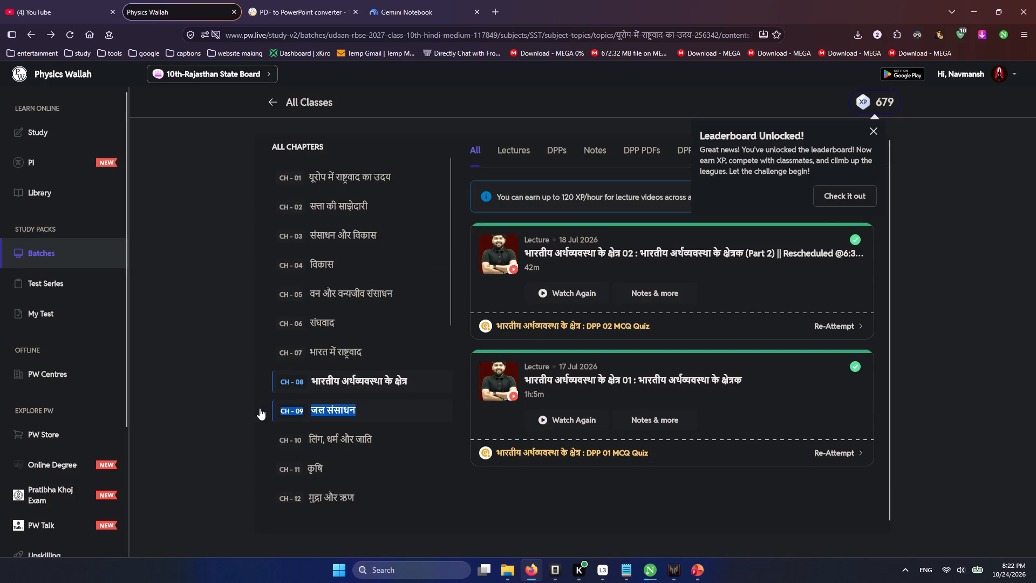
{"action": "key", "text": "ctrl+c"}
Open the class notes PDF attached to the lecture जल संसाधन 01 : जल संसाधन || भूगोल.
{"action": "left_click", "coordinate": [640, 415]}
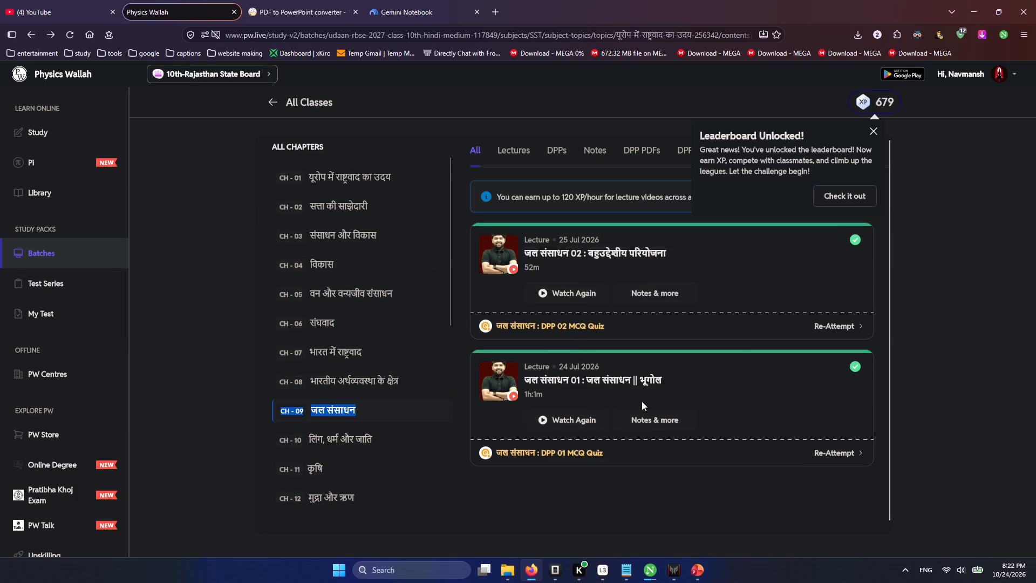
{"action": "left_click", "coordinate": [518, 267]}
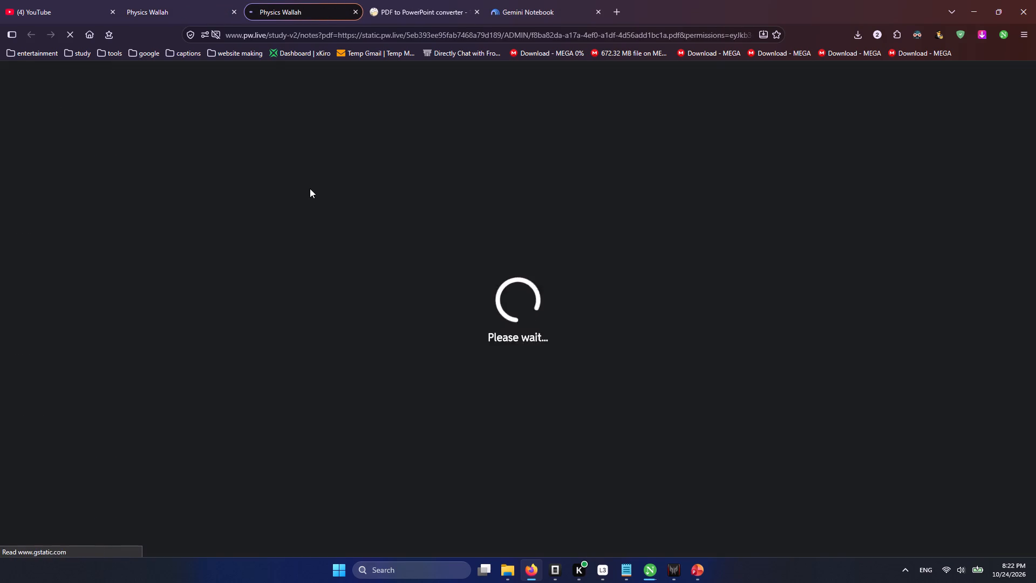
{"action": "left_click", "coordinate": [413, 92]}
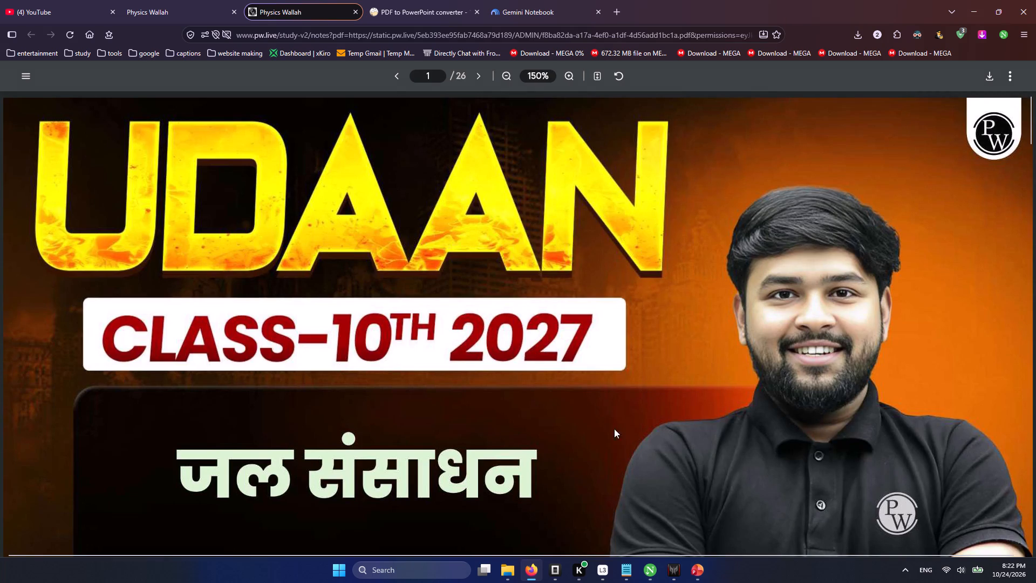
Switch to PowerPoint and load book-1.pptx from the Downloads folder as the source for reusing slides after slide 35.
{"action": "left_click", "coordinate": [704, 570]}
{"action": "scroll", "coordinate": [61, 361], "scroll_direction": "up", "scroll_amount": 2}
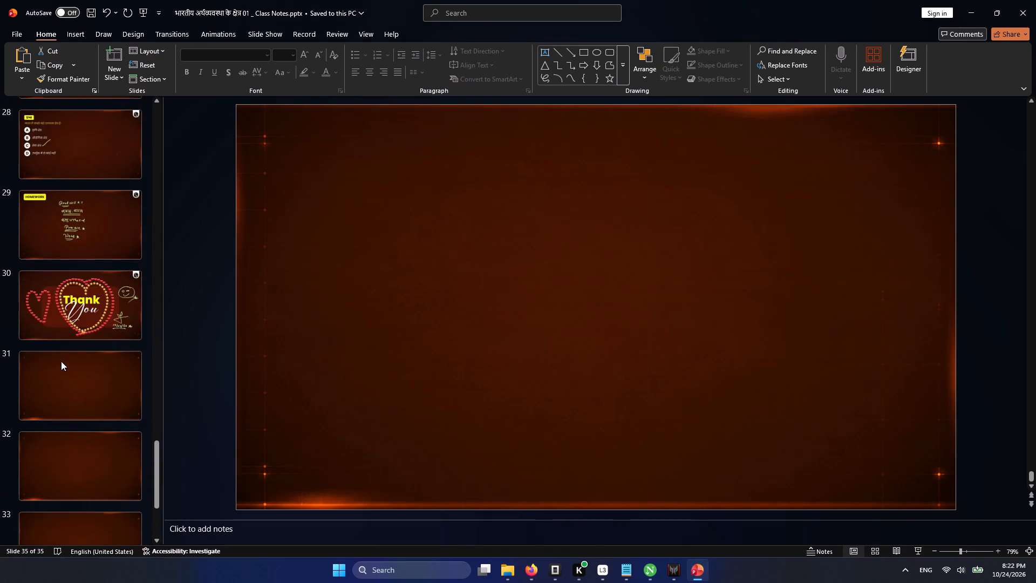
{"action": "scroll", "coordinate": [61, 361], "scroll_direction": "down", "scroll_amount": 6}
{"action": "left_click", "coordinate": [73, 33]}
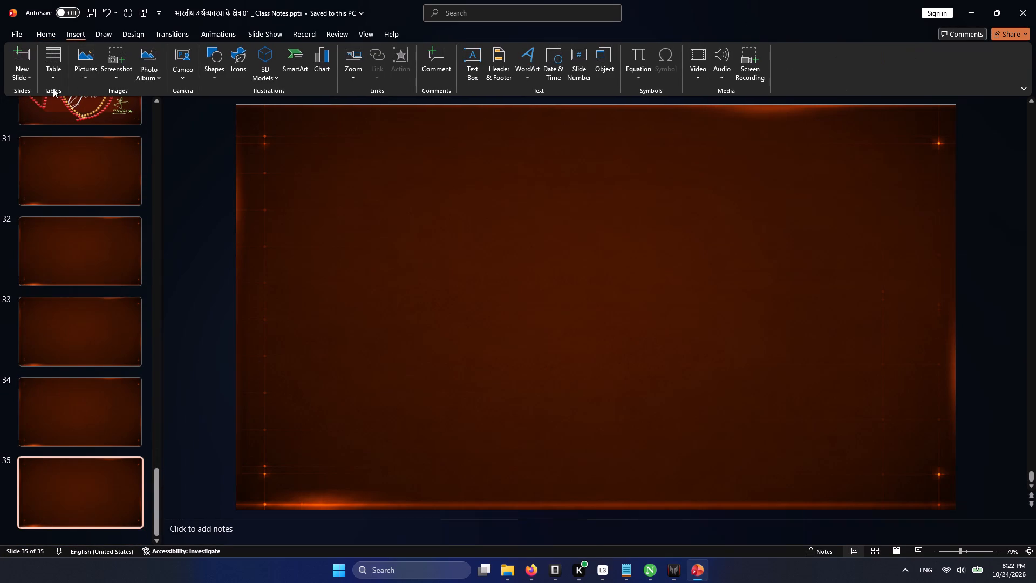
{"action": "left_click", "coordinate": [19, 77]}
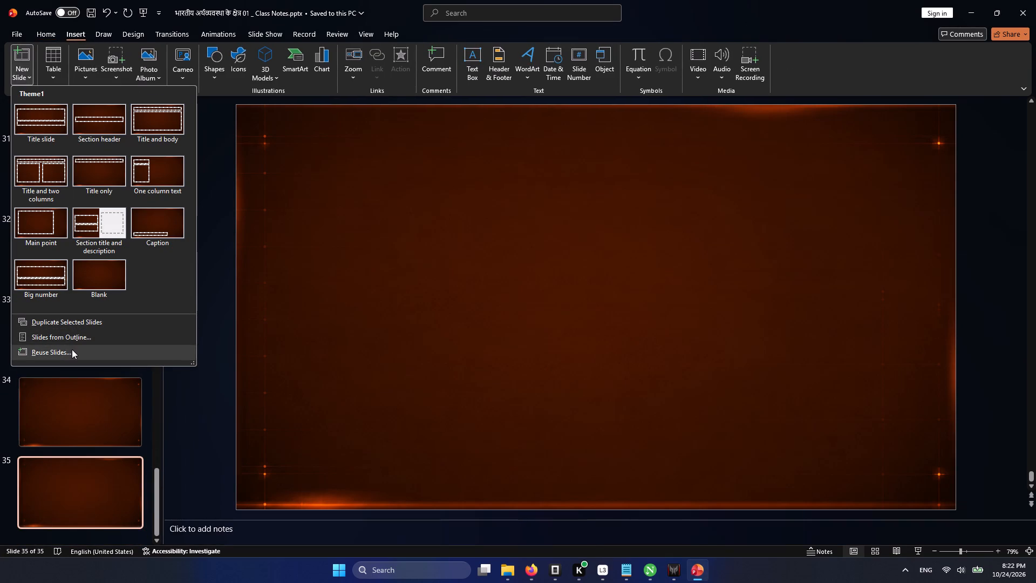
{"action": "left_click", "coordinate": [73, 356]}
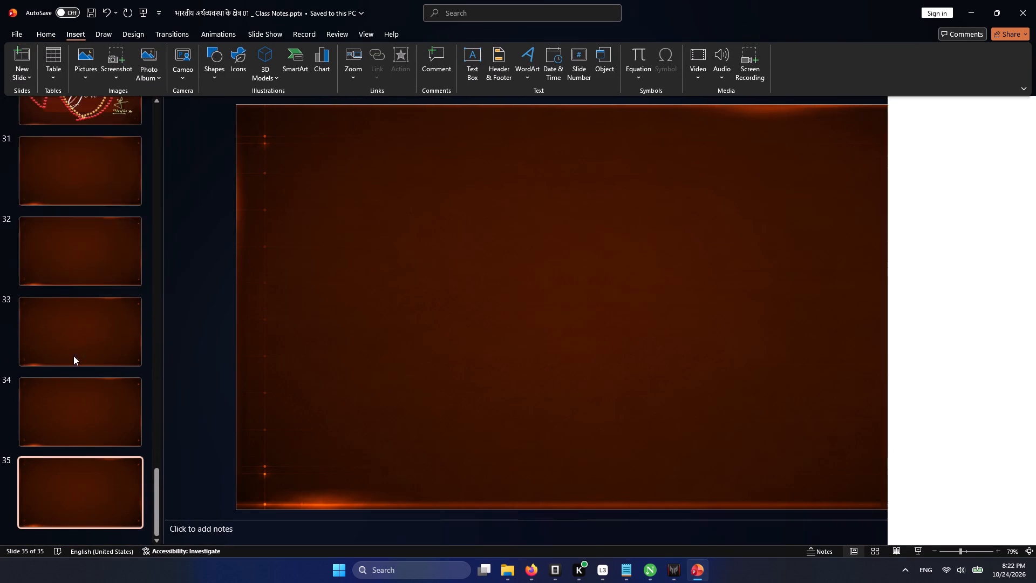
{"action": "left_click", "coordinate": [996, 152]}
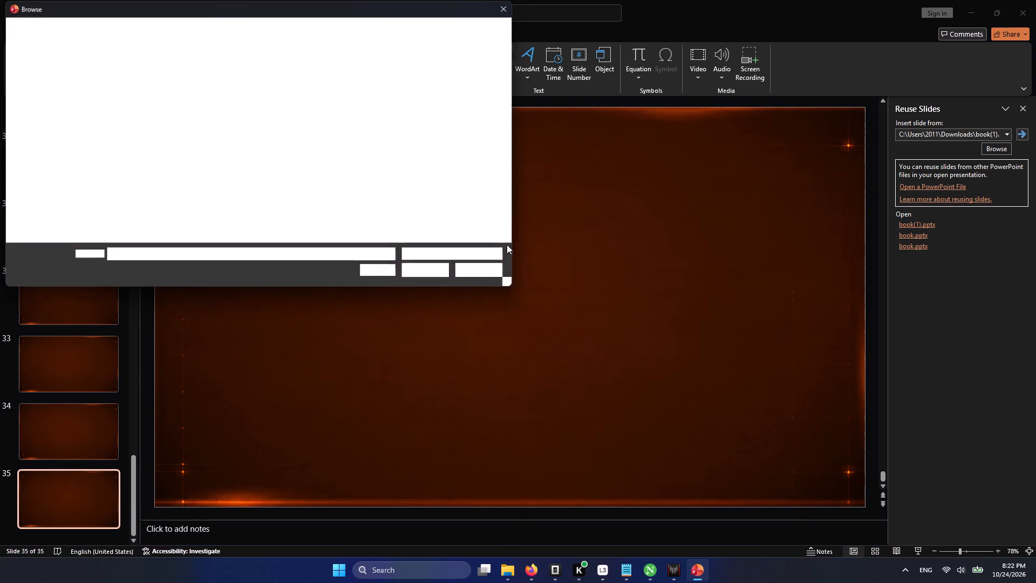
{"action": "scroll", "coordinate": [333, 185], "scroll_direction": "down", "scroll_amount": 4}
{"action": "left_click", "coordinate": [46, 128]}
{"action": "scroll", "coordinate": [268, 178], "scroll_direction": "down", "scroll_amount": 4}
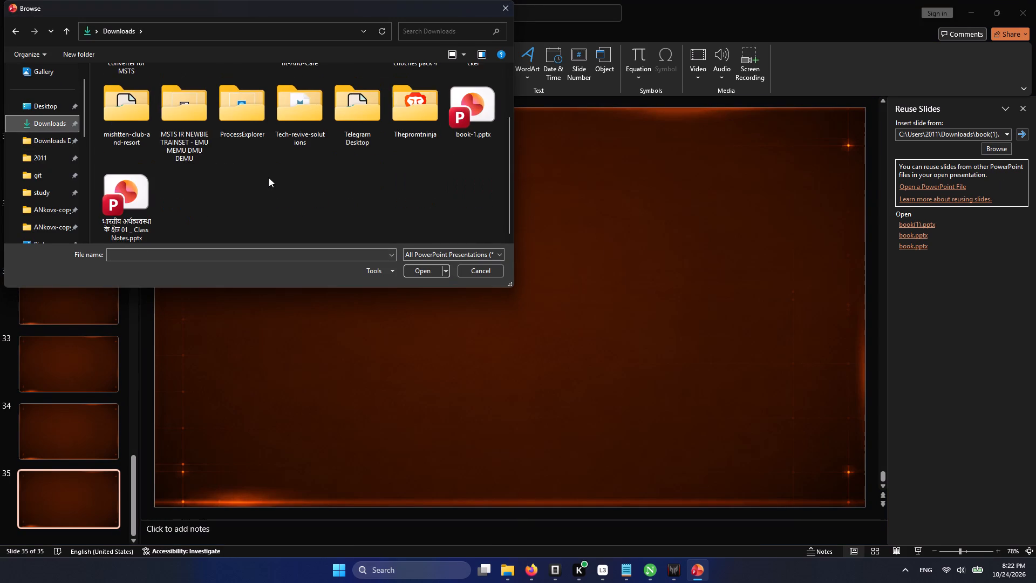
{"action": "left_click", "coordinate": [456, 127]}
{"action": "key", "text": "Return"}
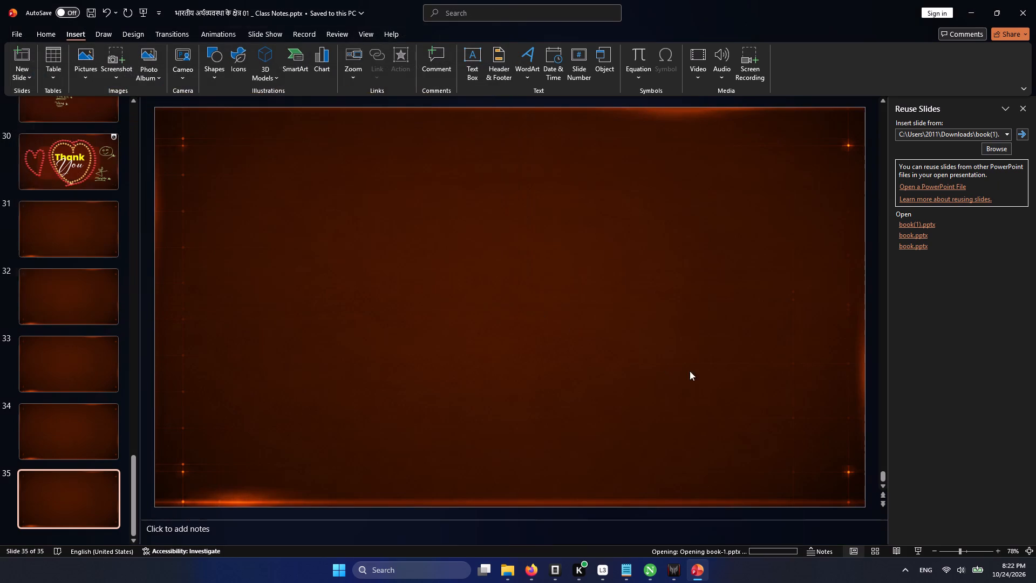
Insert slides 2 to 10 of book-1.pptx, in order, at the end of the presentation.
{"action": "left_click", "coordinate": [954, 205]}
{"action": "left_click", "coordinate": [945, 236]}
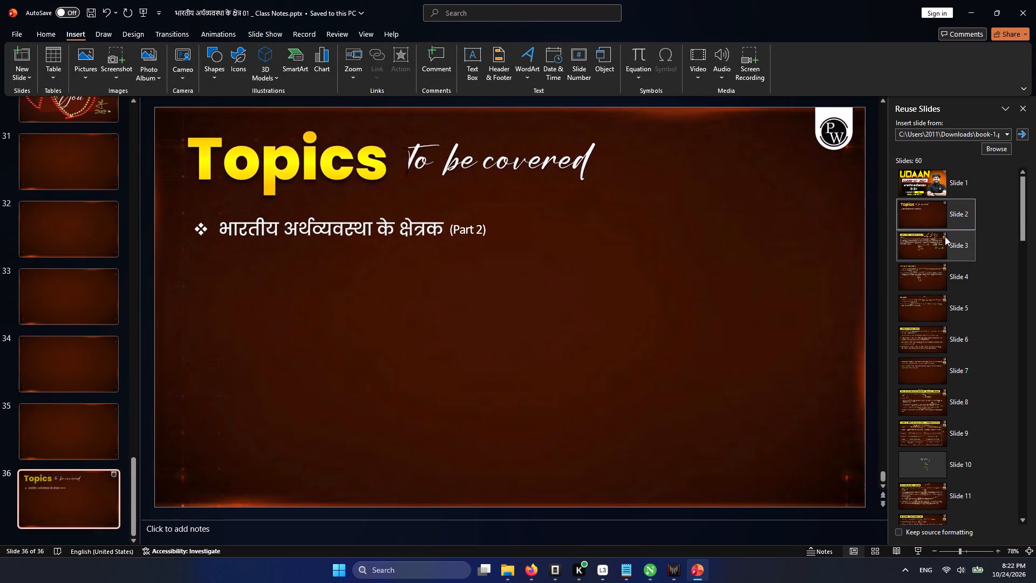
{"action": "left_click", "coordinate": [950, 274]}
{"action": "left_click", "coordinate": [952, 314]}
{"action": "left_click", "coordinate": [952, 342]}
{"action": "left_click", "coordinate": [952, 368]}
{"action": "left_click", "coordinate": [952, 401]}
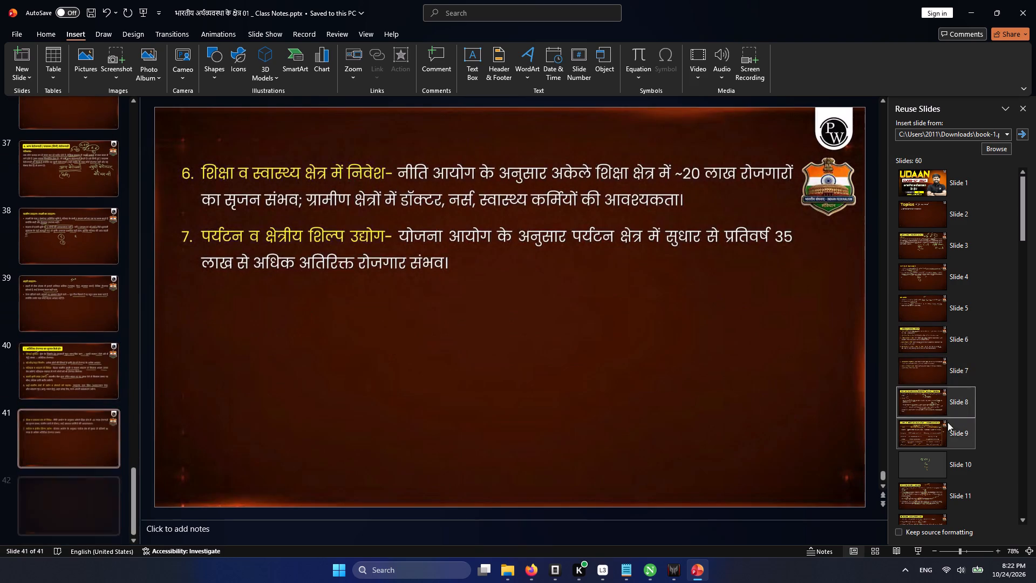
{"action": "left_click", "coordinate": [947, 426]}
{"action": "left_click", "coordinate": [944, 455]}
Insert slides 11 to 20 of book-1.pptx, in order, at the end of the presentation.
{"action": "scroll", "coordinate": [944, 455], "scroll_direction": "down", "scroll_amount": 2}
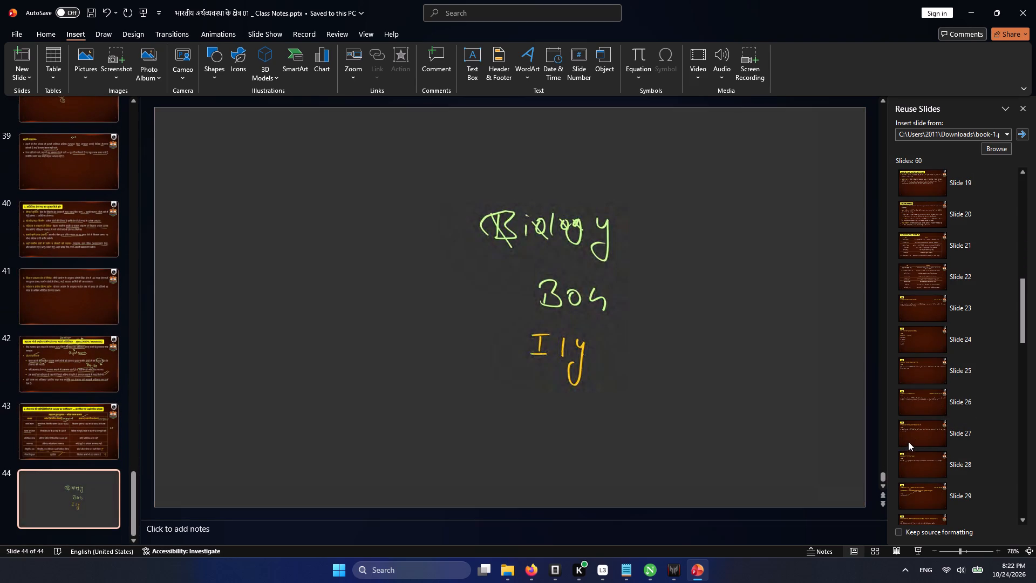
{"action": "scroll", "coordinate": [938, 291], "scroll_direction": "up", "scroll_amount": 1}
{"action": "left_click", "coordinate": [927, 218]}
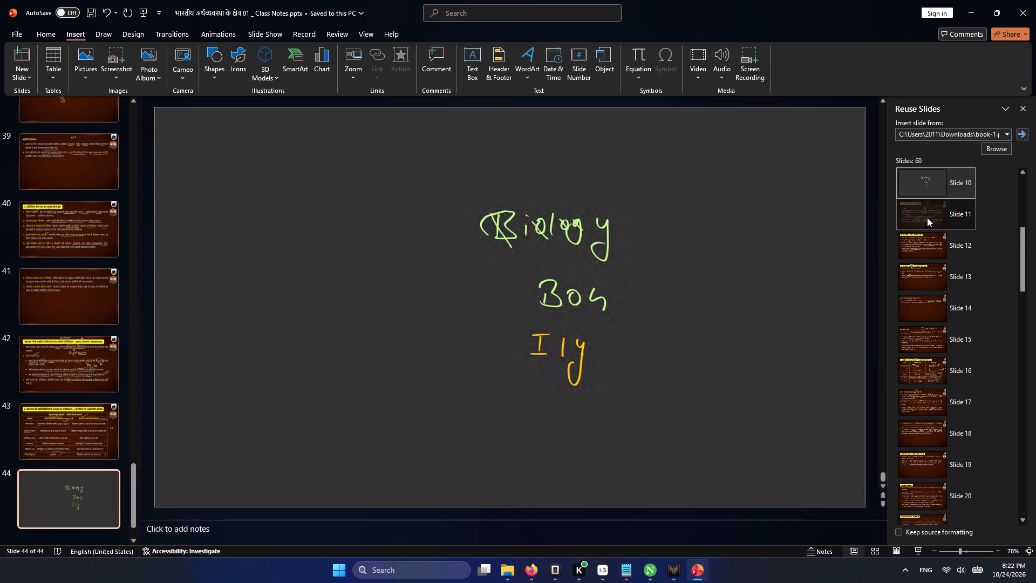
{"action": "left_click", "coordinate": [930, 244]}
{"action": "left_click", "coordinate": [929, 284]}
{"action": "left_click", "coordinate": [928, 306]}
{"action": "left_click", "coordinate": [932, 330]}
{"action": "left_click", "coordinate": [939, 365]}
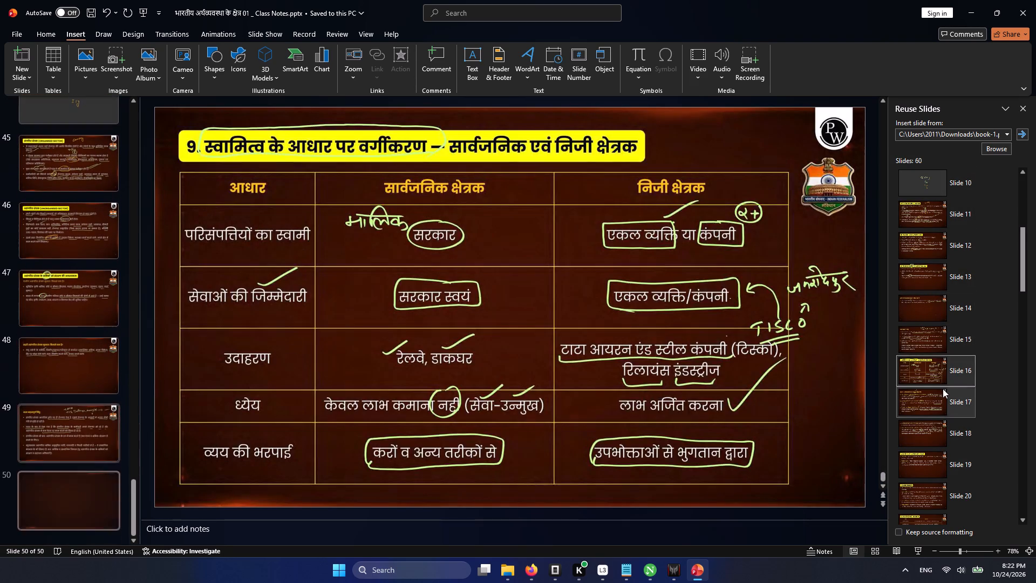
{"action": "left_click", "coordinate": [943, 389]}
{"action": "left_click", "coordinate": [935, 419]}
{"action": "left_click", "coordinate": [933, 461]}
{"action": "left_click", "coordinate": [933, 489]}
Insert slides 21 to 29 of book-1.pptx, in order, at the end of the presentation.
{"action": "scroll", "coordinate": [933, 489], "scroll_direction": "down", "scroll_amount": 1}
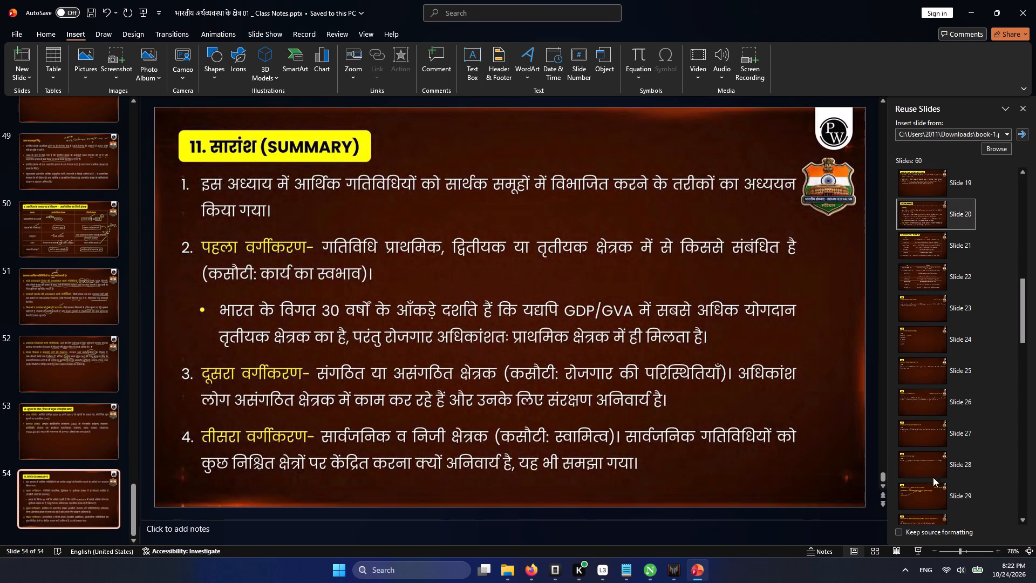
{"action": "left_click", "coordinate": [945, 247]}
{"action": "left_click", "coordinate": [948, 268]}
{"action": "left_click", "coordinate": [946, 315]}
{"action": "left_click", "coordinate": [945, 345]}
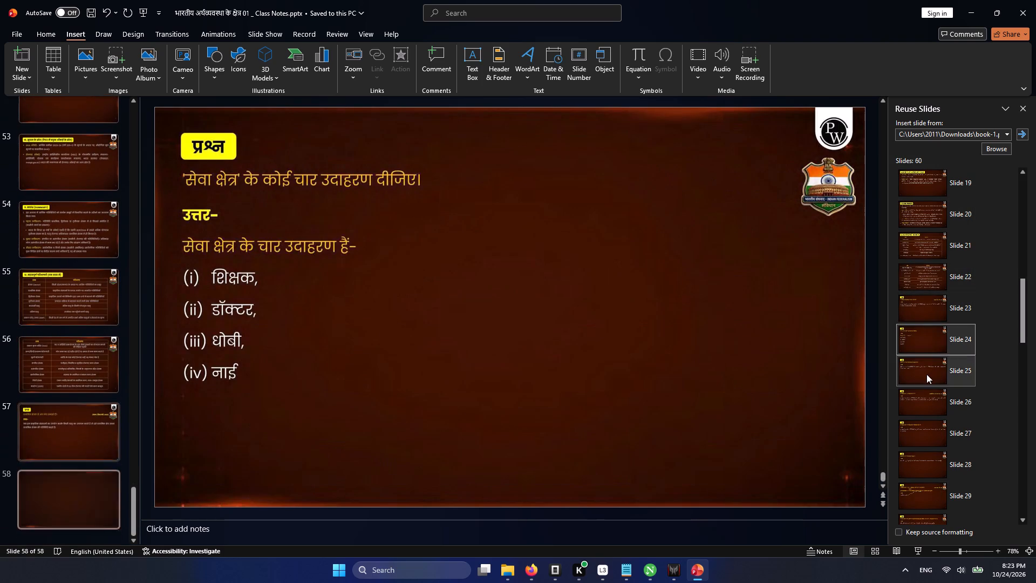
{"action": "left_click", "coordinate": [926, 374]}
{"action": "left_click", "coordinate": [922, 398]}
{"action": "left_click", "coordinate": [926, 427]}
{"action": "left_click", "coordinate": [930, 456]}
{"action": "left_click", "coordinate": [937, 484]}
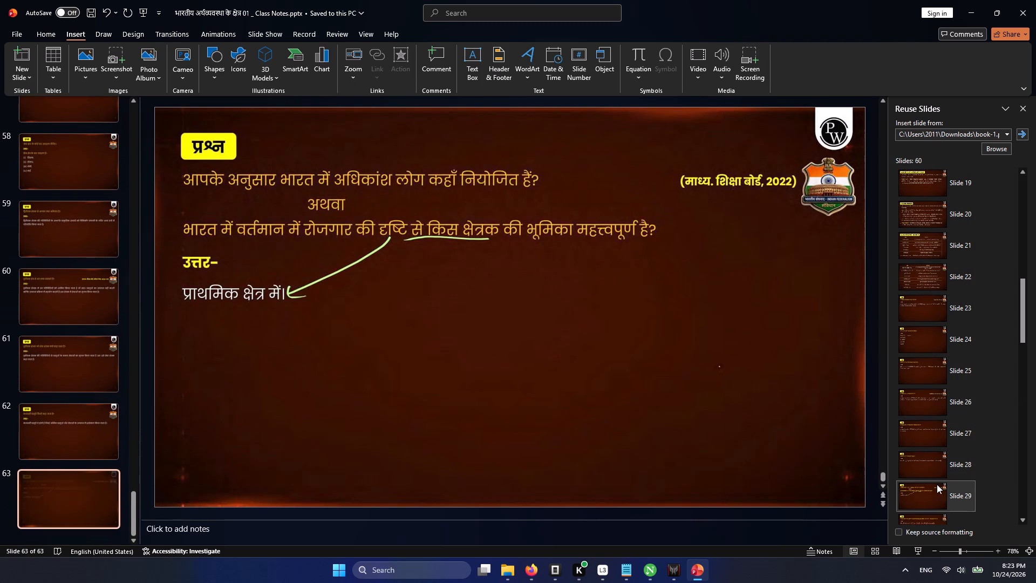
Insert slides 30 to 38 of book-1.pptx, in order, at the end of the presentation.
{"action": "scroll", "coordinate": [937, 484], "scroll_direction": "down", "scroll_amount": 1}
{"action": "left_click", "coordinate": [933, 240]}
{"action": "left_click", "coordinate": [944, 270]}
{"action": "left_click", "coordinate": [945, 309]}
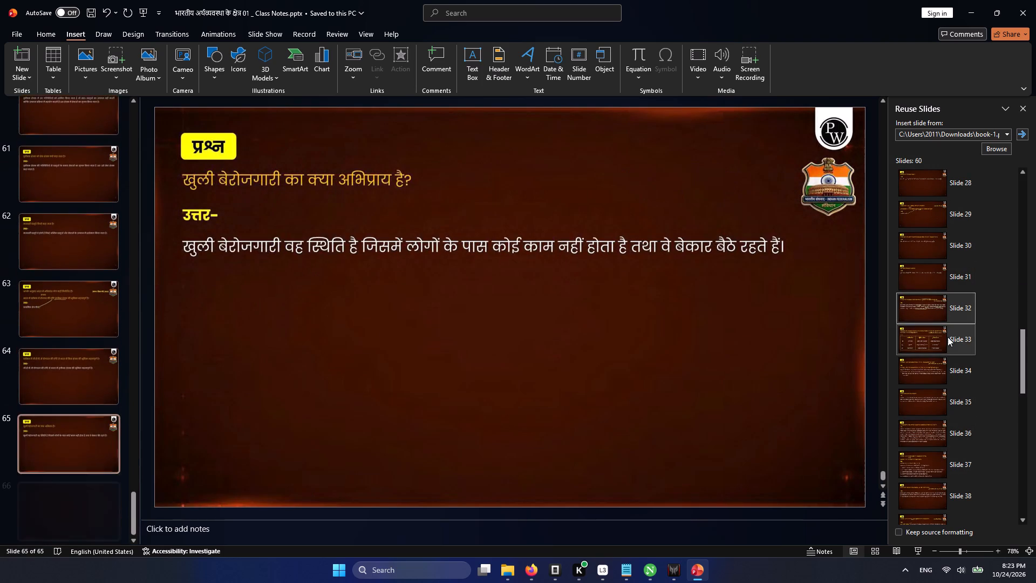
{"action": "left_click", "coordinate": [948, 338]}
{"action": "left_click", "coordinate": [942, 368]}
{"action": "left_click", "coordinate": [935, 404]}
{"action": "left_click", "coordinate": [939, 429]}
{"action": "left_click", "coordinate": [939, 453]}
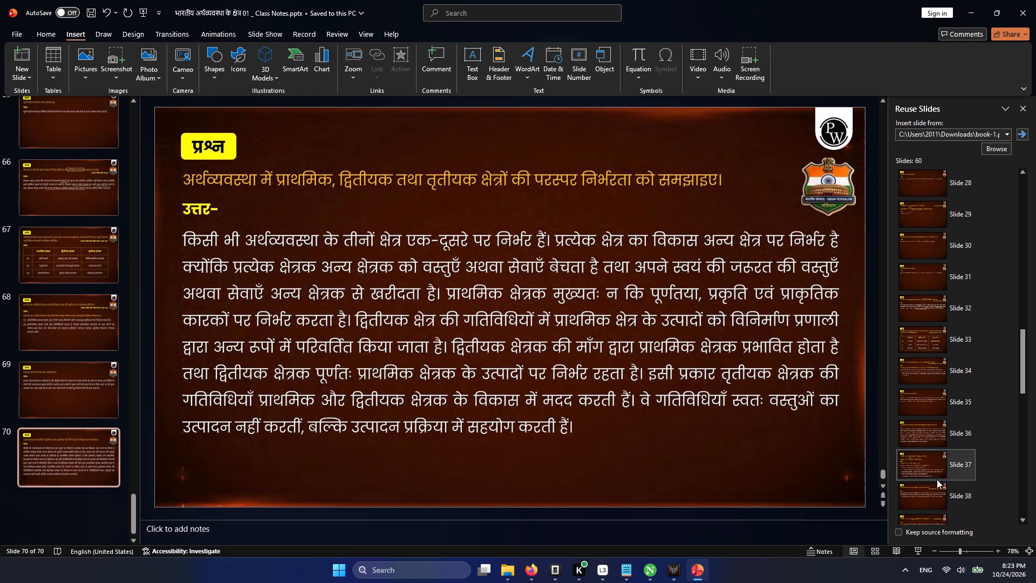
{"action": "left_click", "coordinate": [937, 492]}
Insert slides 39 to 47 of book-1.pptx, in order, at the end of the presentation.
{"action": "scroll", "coordinate": [937, 492], "scroll_direction": "down", "scroll_amount": 1}
{"action": "left_click", "coordinate": [937, 249]}
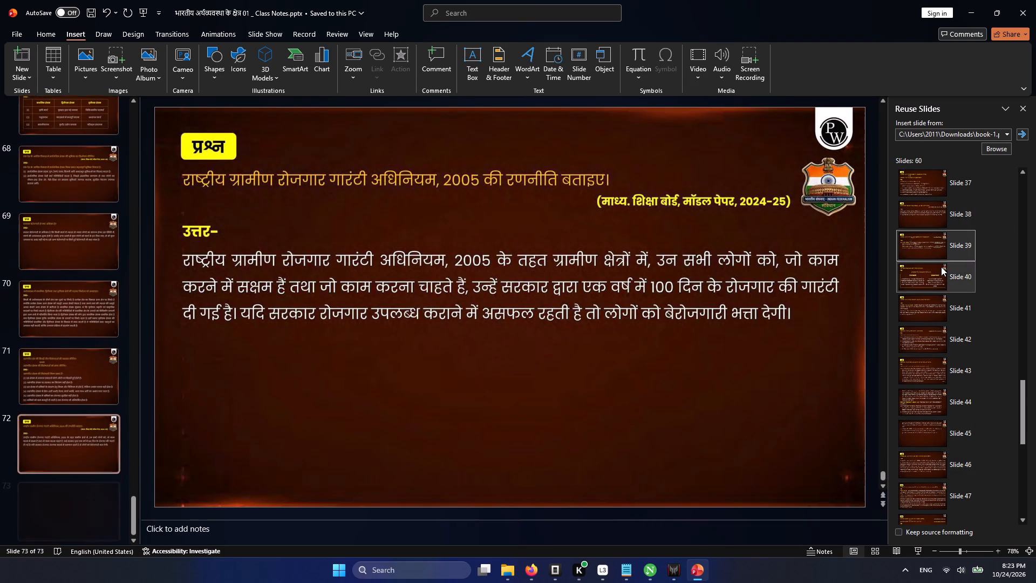
{"action": "left_click", "coordinate": [941, 268]}
{"action": "left_click", "coordinate": [941, 309]}
{"action": "left_click", "coordinate": [931, 332]}
{"action": "left_click", "coordinate": [932, 370]}
{"action": "left_click", "coordinate": [939, 405]}
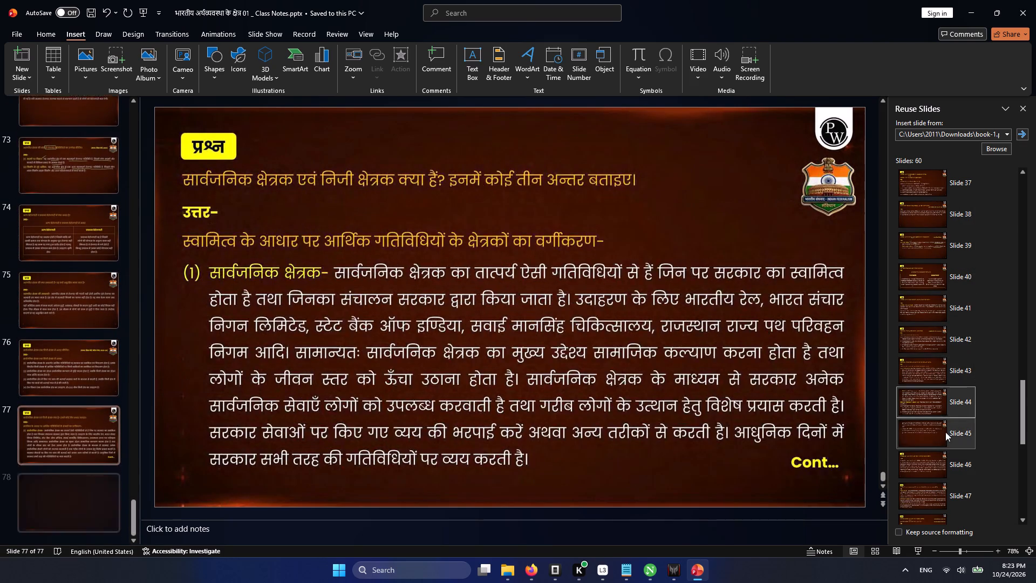
{"action": "left_click", "coordinate": [945, 432]}
{"action": "left_click", "coordinate": [944, 460]}
{"action": "left_click", "coordinate": [944, 485]}
Insert slides 48 to 56 of book-1.pptx, in order, at the end of the presentation.
{"action": "scroll", "coordinate": [944, 485], "scroll_direction": "down", "scroll_amount": 1}
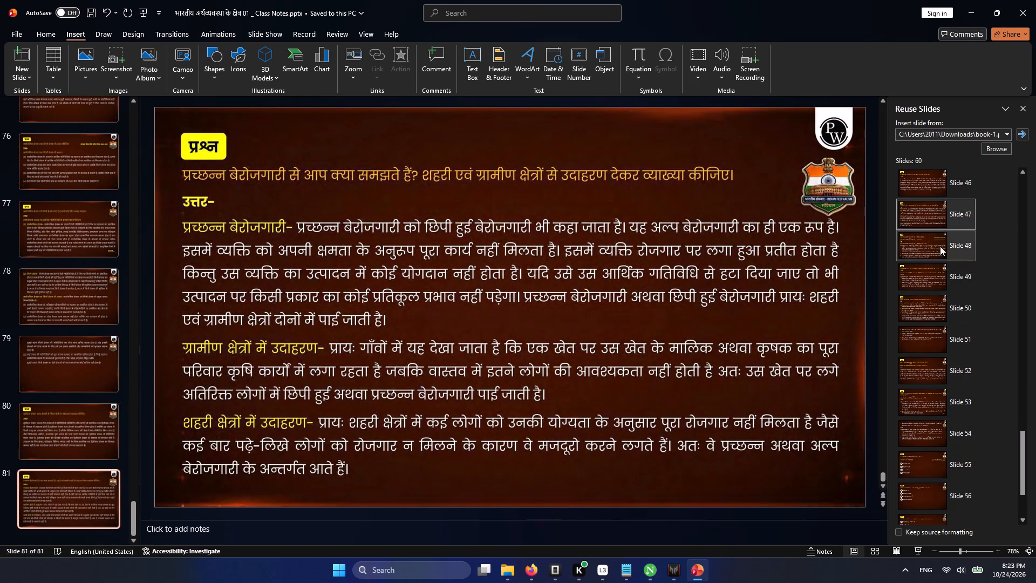
{"action": "left_click", "coordinate": [939, 243]}
{"action": "left_click", "coordinate": [946, 269]}
{"action": "left_click", "coordinate": [954, 316]}
{"action": "left_click", "coordinate": [956, 342]}
{"action": "left_click", "coordinate": [957, 363]}
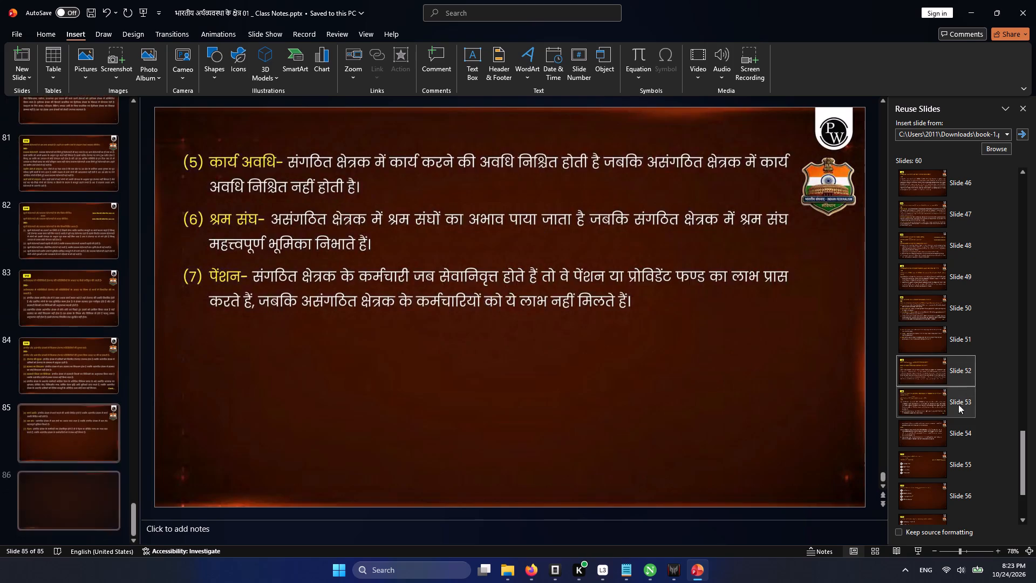
{"action": "left_click", "coordinate": [958, 409]}
{"action": "left_click", "coordinate": [957, 439]}
{"action": "left_click", "coordinate": [954, 453]}
{"action": "left_click", "coordinate": [953, 485]}
Insert the remaining slides 57 to 60 of book-1.pptx, ending with the Thank You slide, at the end of the presentation.
{"action": "scroll", "coordinate": [953, 485], "scroll_direction": "down", "scroll_amount": 1}
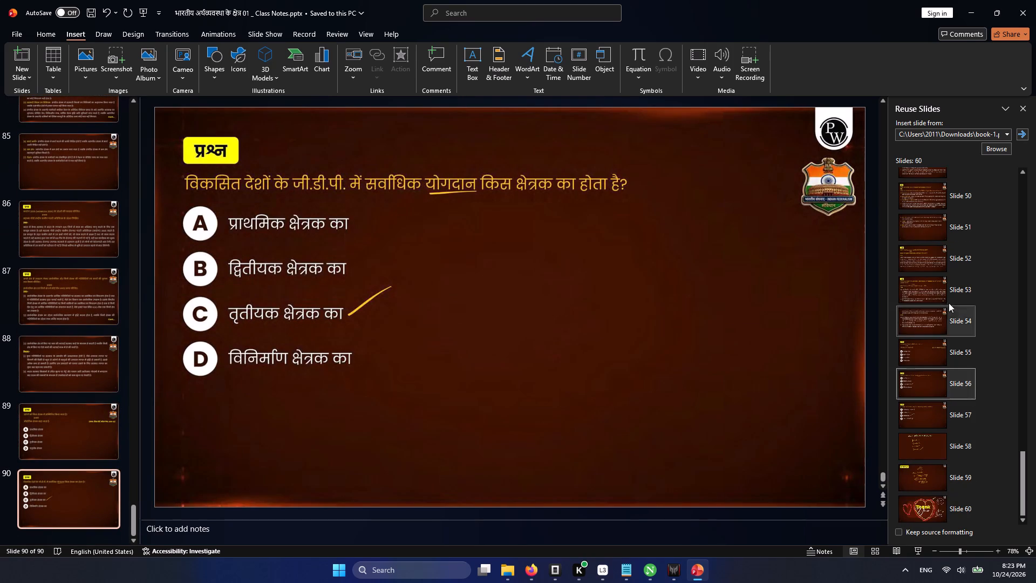
{"action": "left_click", "coordinate": [945, 425]}
{"action": "left_click", "coordinate": [945, 445]}
{"action": "left_click", "coordinate": [936, 485]}
{"action": "left_click", "coordinate": [938, 512]}
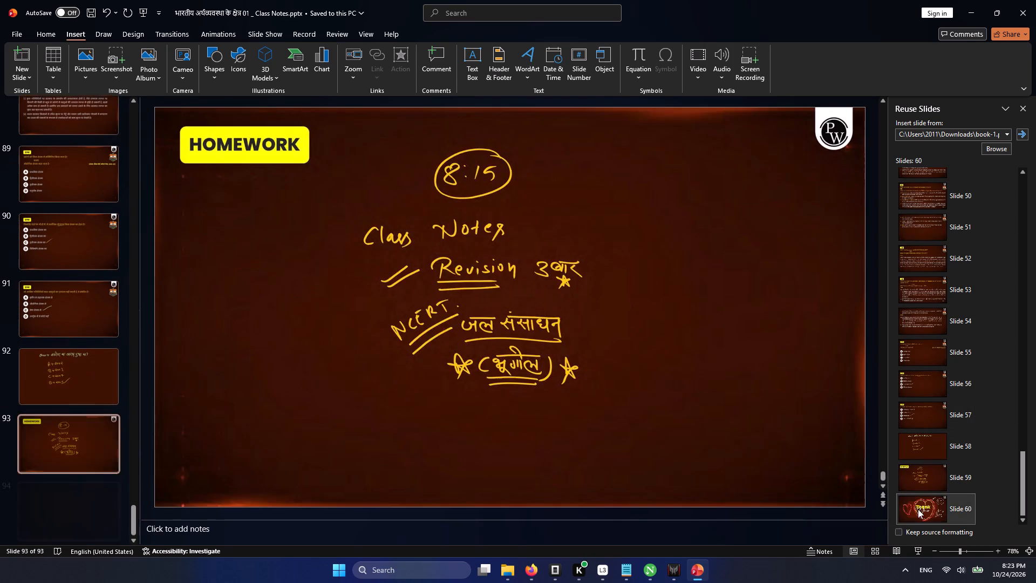
Add six blank slides after the second Thank You slide, save the presentation and close it.
{"action": "left_click", "coordinate": [97, 513]}
{"action": "key", "text": "ctrl+m"}
{"action": "key", "text": "ctrl+m"}
{"action": "key", "text": "ctrl+m"}
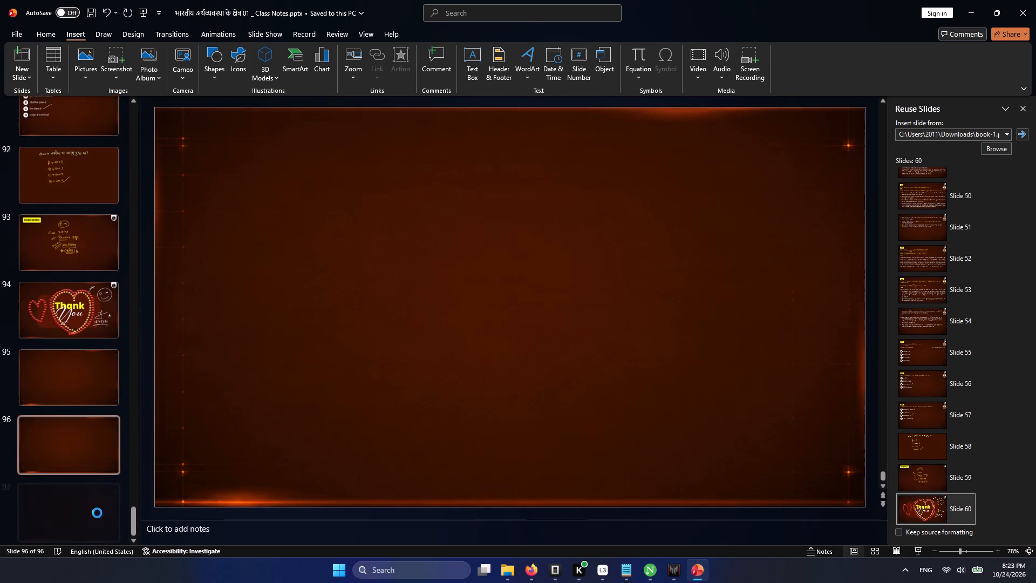
{"action": "key", "text": "ctrl+m"}
{"action": "key", "text": "ctrl+m"}
{"action": "key", "text": "ctrl+m"}
{"action": "key", "text": "ctrl+s"}
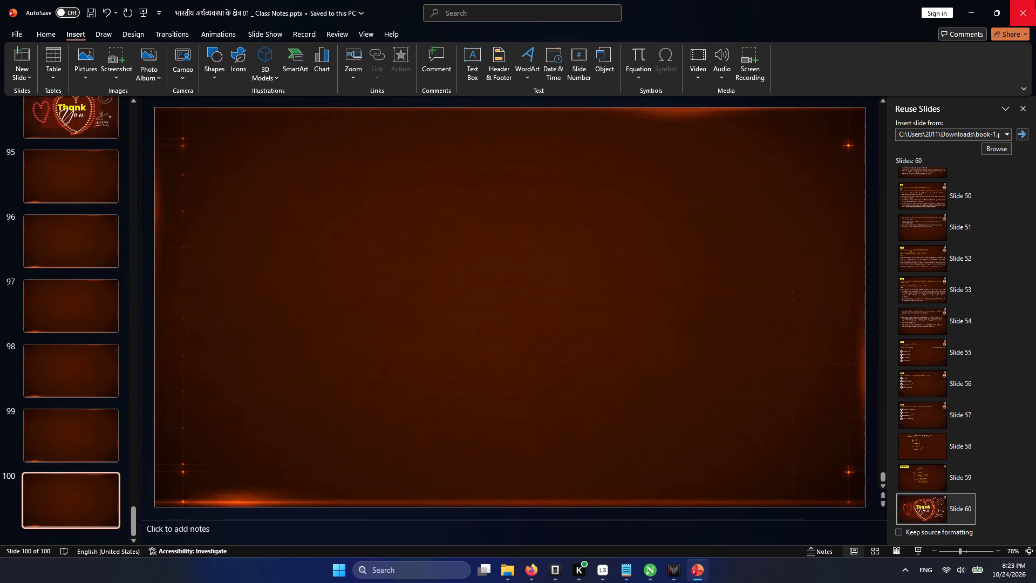
{"action": "left_click", "coordinate": [1035, 0]}
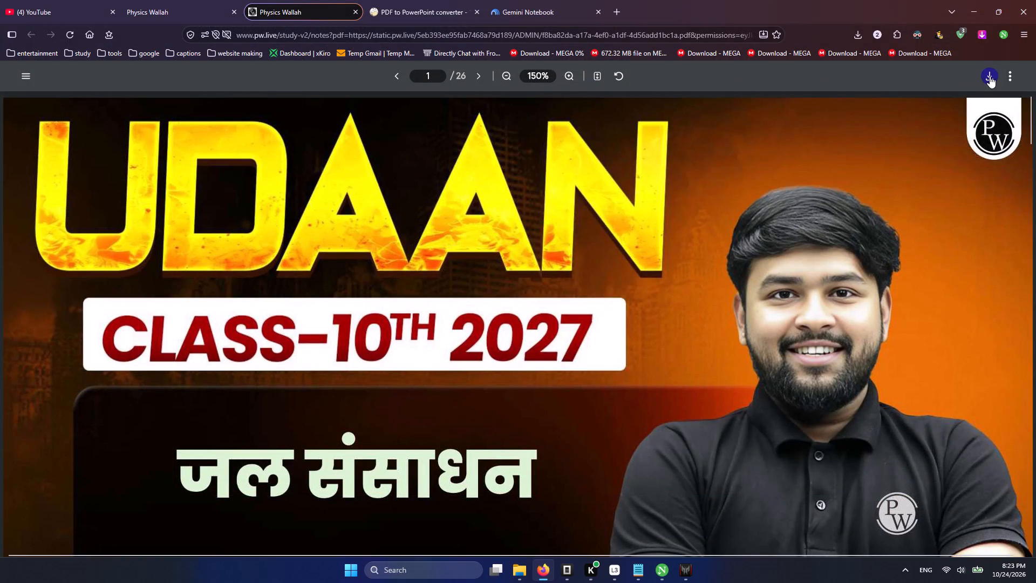
Download the open जल संसाधन class notes PDF in Firefox.
{"action": "left_click", "coordinate": [990, 76]}
In File Explorer's Downloads folder, permanently delete book.pdf, book-1.pdf, book-1.pptx, book-2.pdf and logo.png, keeping sec_model2027.pdf.
{"action": "key", "text": "alt+Tab"}
{"action": "left_click_drag", "start_coordinate": [755, 294], "coordinate": [760, 297]}
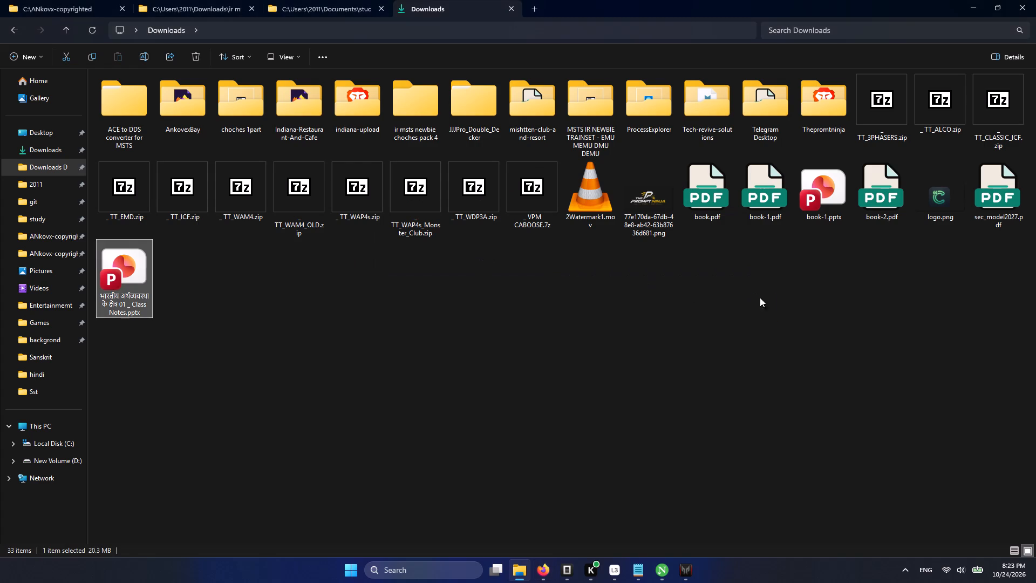
{"action": "left_click_drag", "start_coordinate": [760, 297], "coordinate": [923, 394]}
{"action": "left_click_drag", "start_coordinate": [761, 284], "coordinate": [891, 374]}
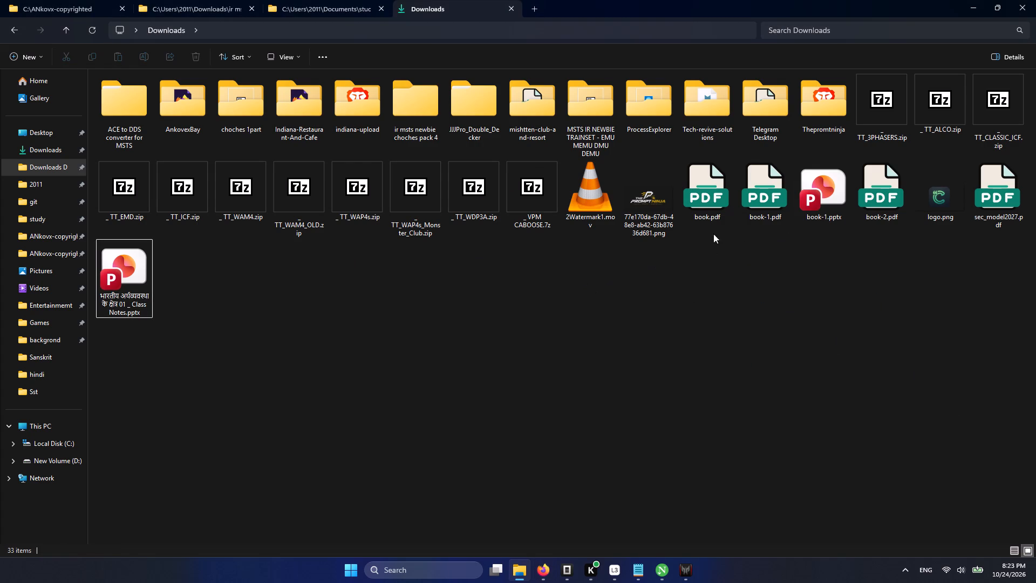
{"action": "left_click_drag", "start_coordinate": [702, 255], "coordinate": [1035, 179]}
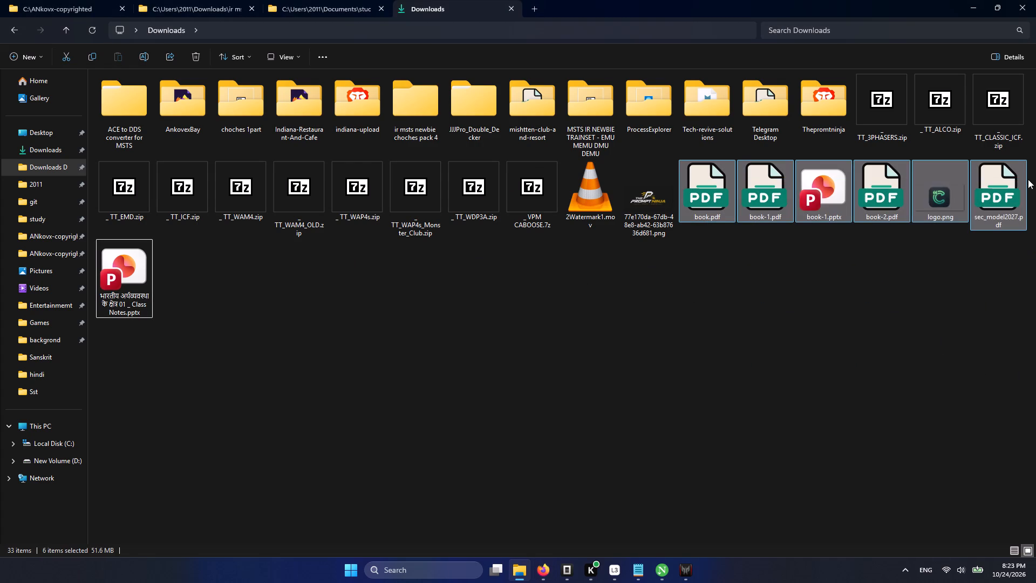
{"action": "left_click", "coordinate": [982, 185], "text": "ctrl"}
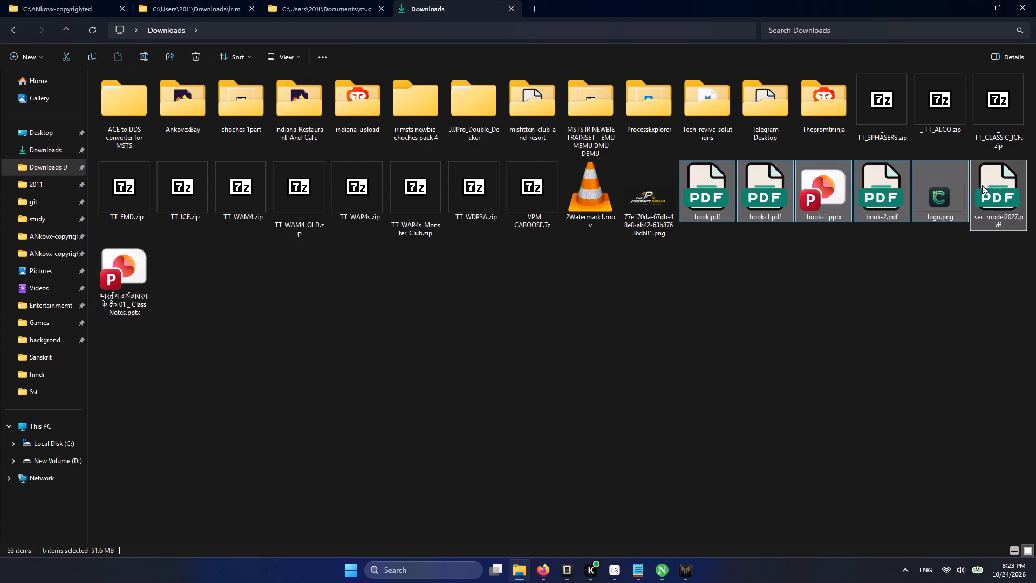
{"action": "key", "text": "shift+Delete"}
{"action": "key", "text": "Return"}
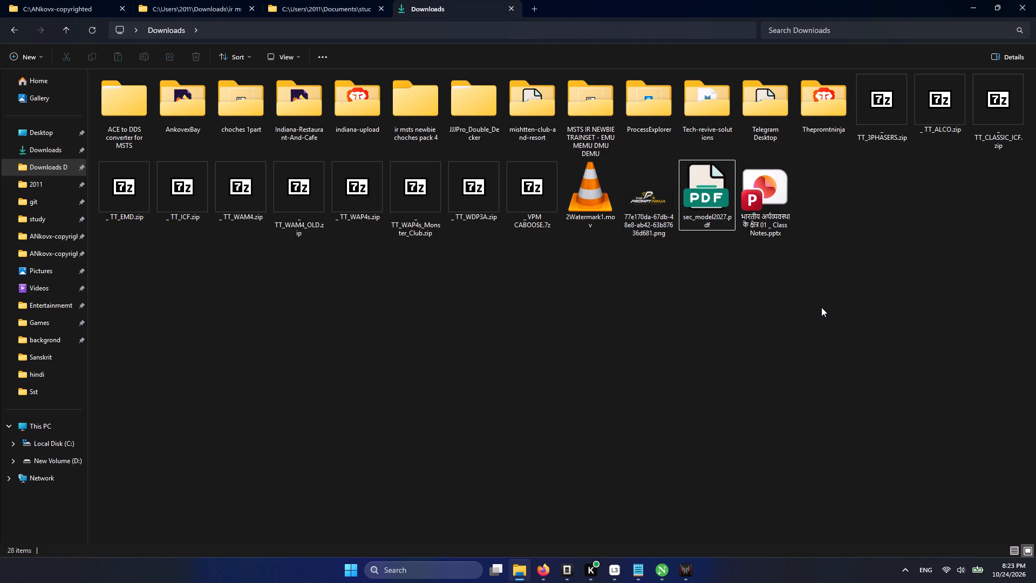
Move the भारतीय अर्थव्यवस्था के क्षेत्र 01 _ Class Notes presentation from Downloads into the study folder's Sst subfolder.
{"action": "left_click", "coordinate": [754, 205]}
{"action": "key", "text": "ctrl+x"}
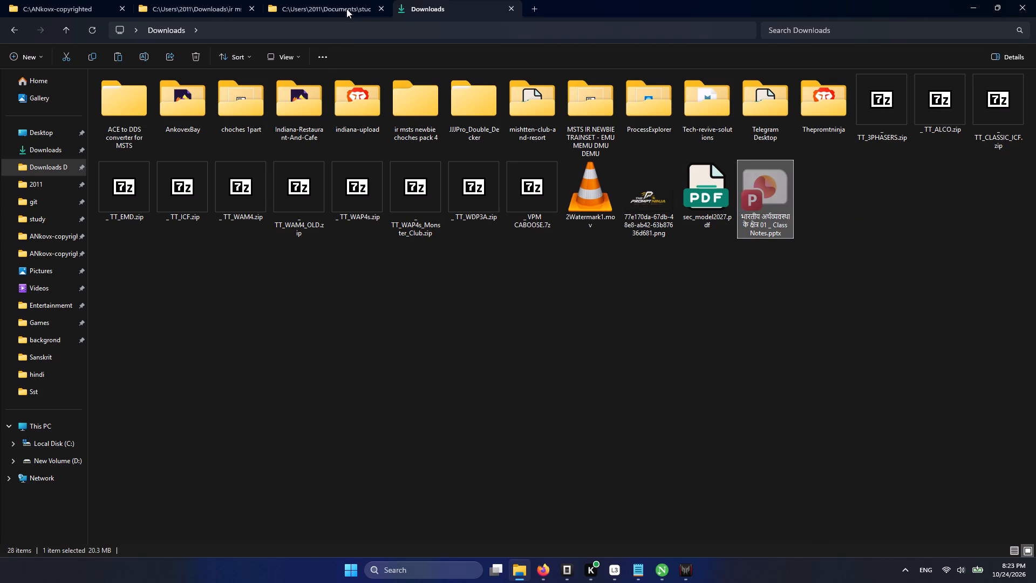
{"action": "left_click", "coordinate": [327, 0]}
{"action": "left_click_drag", "start_coordinate": [401, 240], "coordinate": [678, 337]}
{"action": "key", "text": "ctrl+v"}
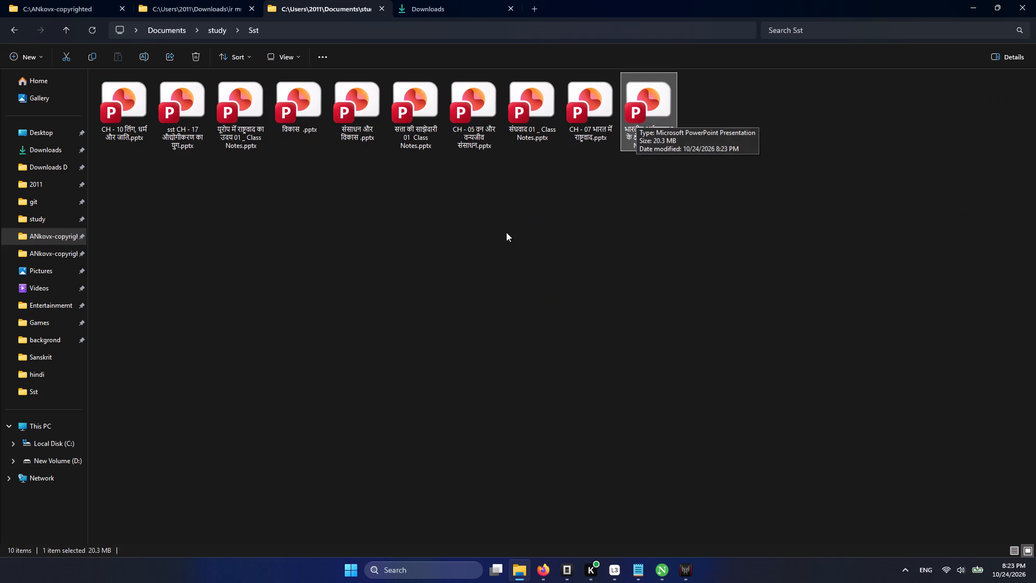
Create a new folder named dpp in the Sst folder.
{"action": "right_click", "coordinate": [491, 237]}
{"action": "left_click", "coordinate": [525, 320]}
{"action": "left_click", "coordinate": [680, 321]}
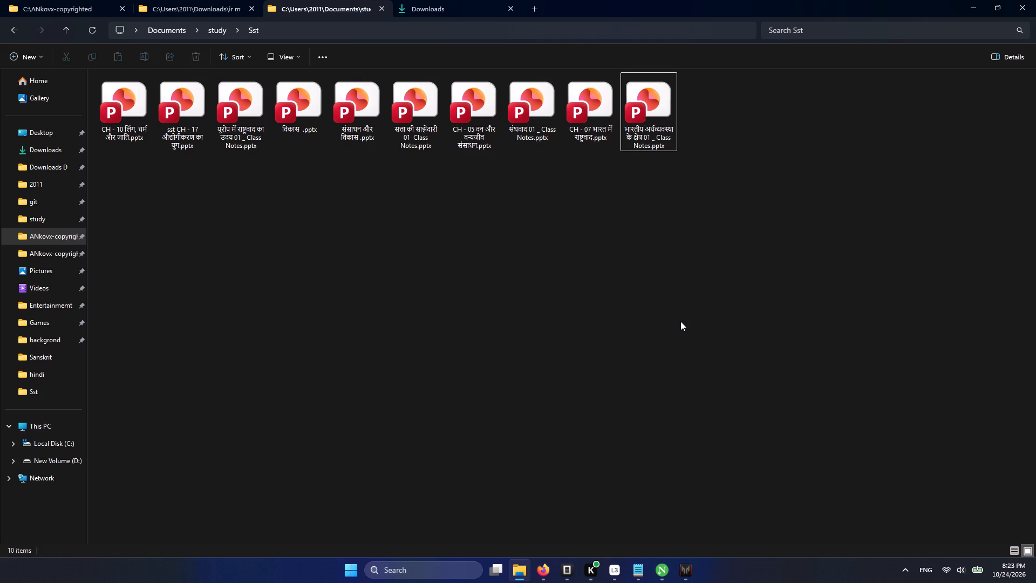
{"action": "type", "text": "dpp"}
{"action": "left_click", "coordinate": [680, 321]}
Move the सत्ता की साझेदारी 01 Class Notes presentation into the dpp folder and open that folder.
{"action": "left_click_drag", "start_coordinate": [704, 130], "coordinate": [148, 147]}
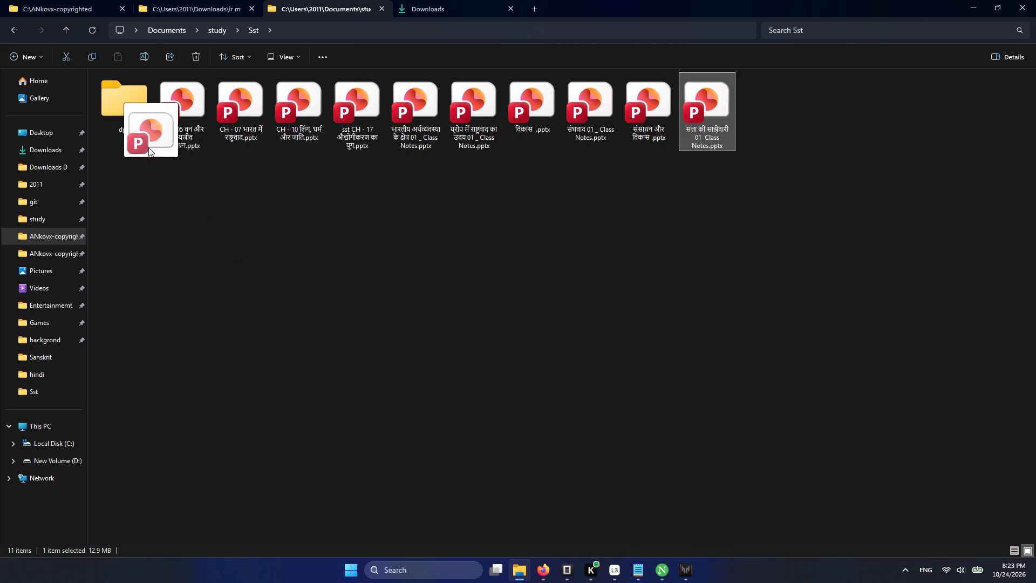
{"action": "left_click_drag", "start_coordinate": [148, 147], "coordinate": [135, 107]}
{"action": "left_click", "coordinate": [135, 107]}
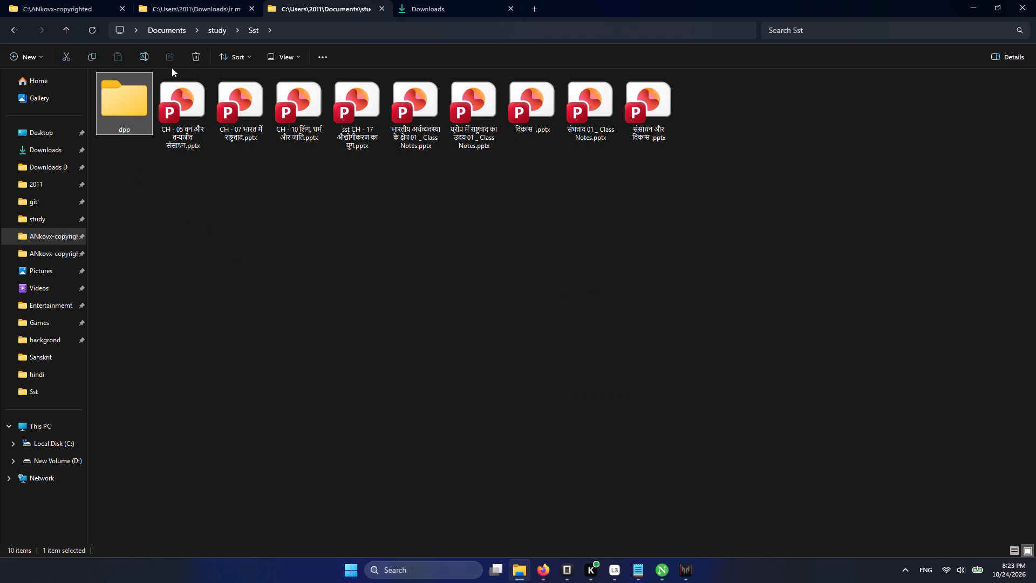
{"action": "double_click", "coordinate": [115, 103]}
Check the Downloads folder, switch to Firefox and close the book-2.pdf preview of the जल संसाधन notes.
{"action": "left_click", "coordinate": [458, 7]}
{"action": "left_click_drag", "start_coordinate": [457, 370], "coordinate": [684, 443]}
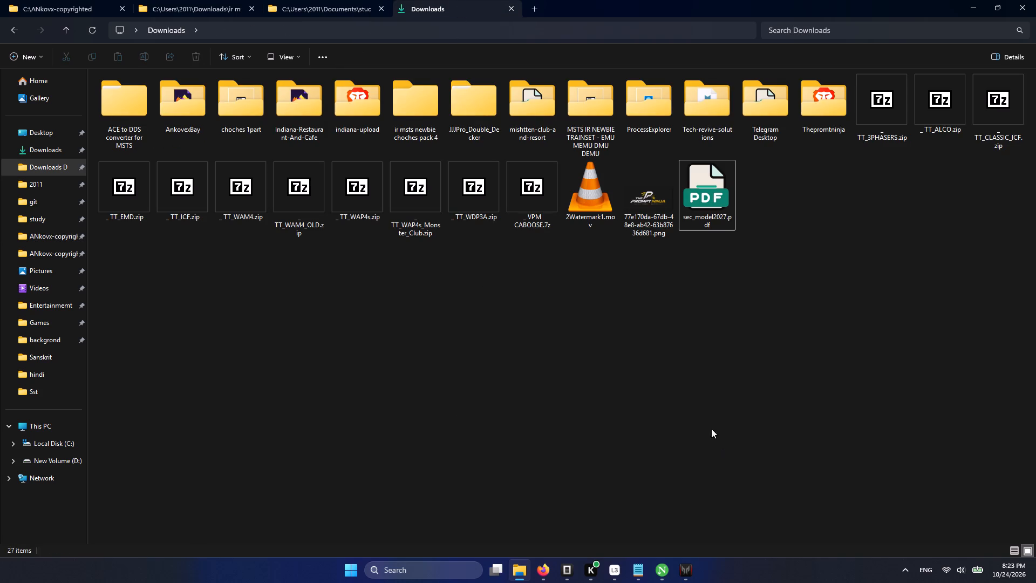
{"action": "left_click", "coordinate": [539, 565]}
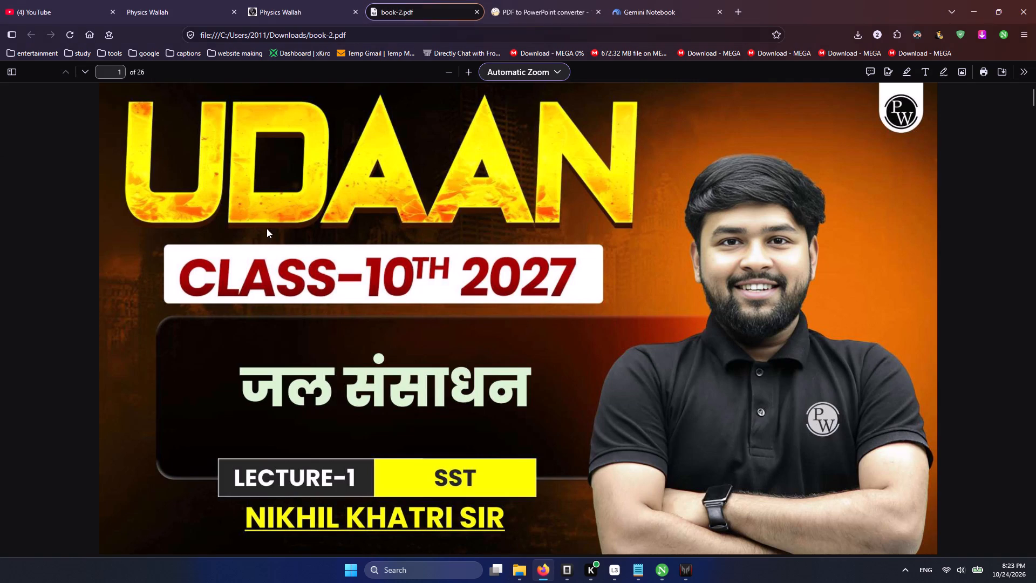
{"action": "left_click", "coordinate": [350, 0]}
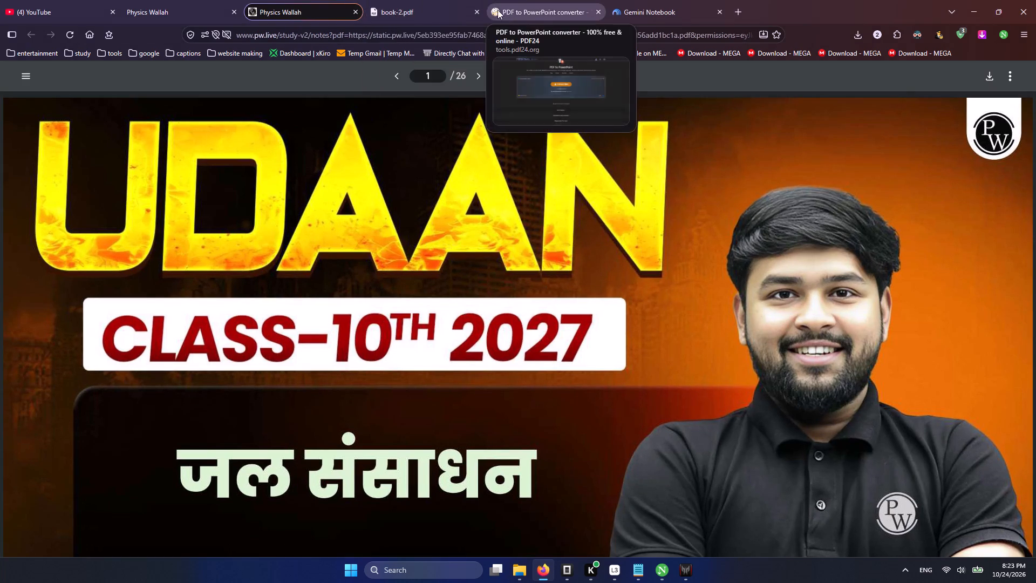
{"action": "left_click", "coordinate": [478, 6]}
{"action": "left_click", "coordinate": [475, 7]}
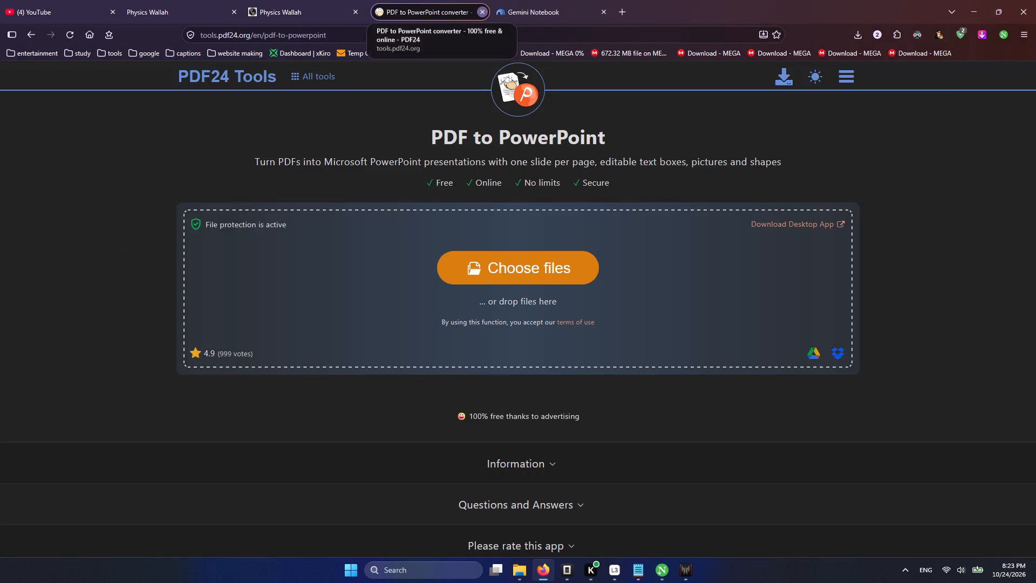
Download the जल संसाधन Lecture 1 class notes PDF again, and close the notes viewer and the downloaded PDF's preview.
{"action": "left_click", "coordinate": [299, 0]}
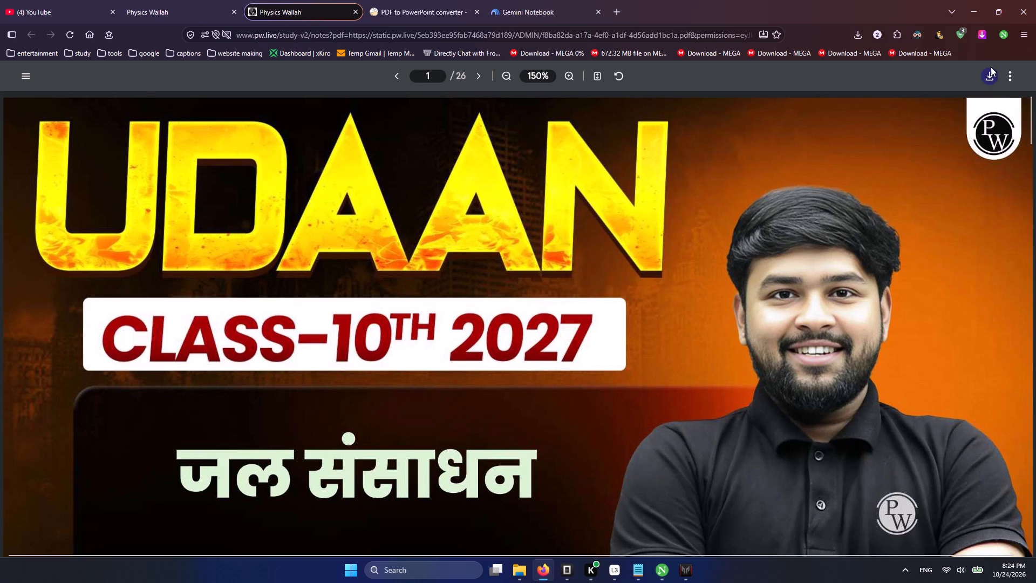
{"action": "left_click", "coordinate": [991, 66]}
{"action": "left_click", "coordinate": [987, 75]}
{"action": "double_click", "coordinate": [353, 10]}
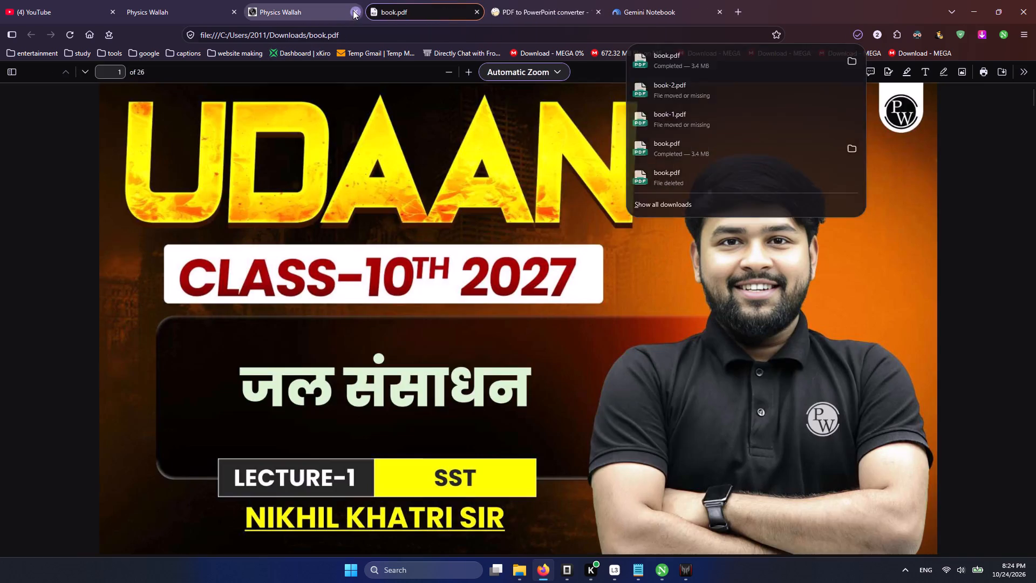
Add the newly downloaded book.pdf to the PDF24 PDF to PowerPoint converter.
{"action": "left_click", "coordinate": [867, 36]}
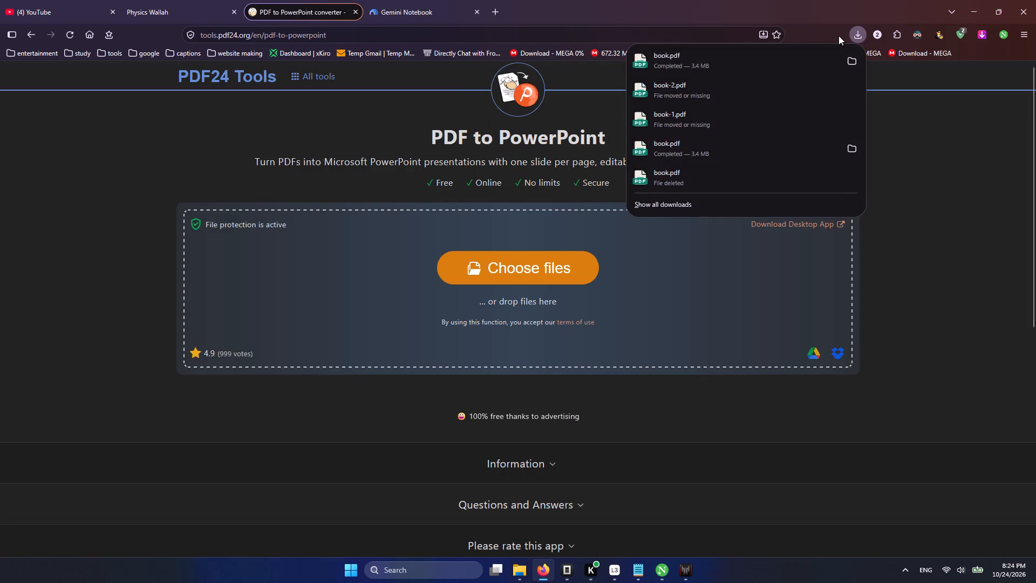
{"action": "left_click_drag", "start_coordinate": [770, 57], "coordinate": [502, 262]}
Copy the title of the जल संसाधन 01 class notes from the Physics Wallah attachments list and close the list.
{"action": "left_click", "coordinate": [118, 0]}
{"action": "left_click", "coordinate": [165, 0]}
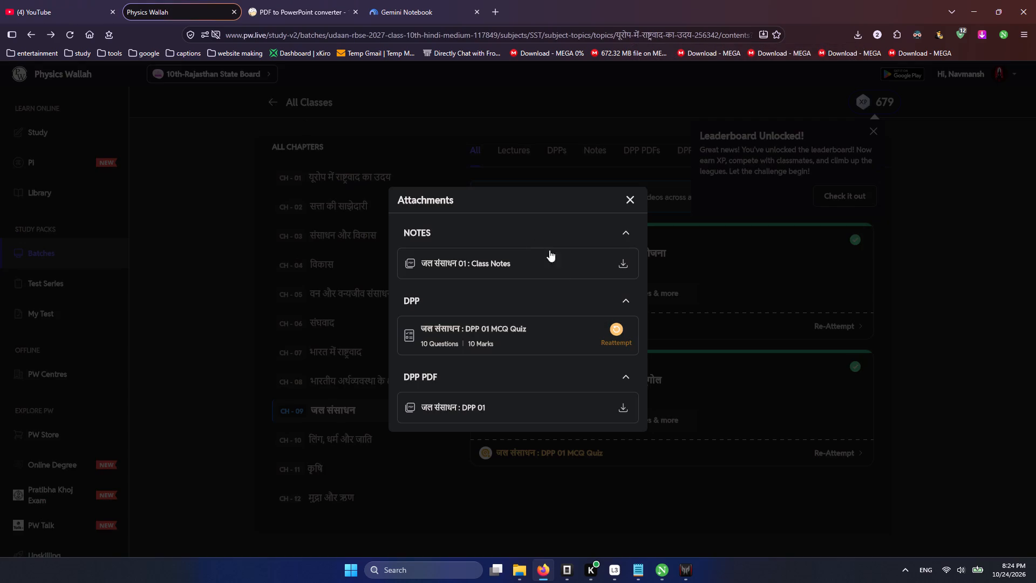
{"action": "left_click_drag", "start_coordinate": [562, 273], "coordinate": [395, 261]}
{"action": "key", "text": "ctrl+c"}
{"action": "left_click", "coordinate": [631, 198]}
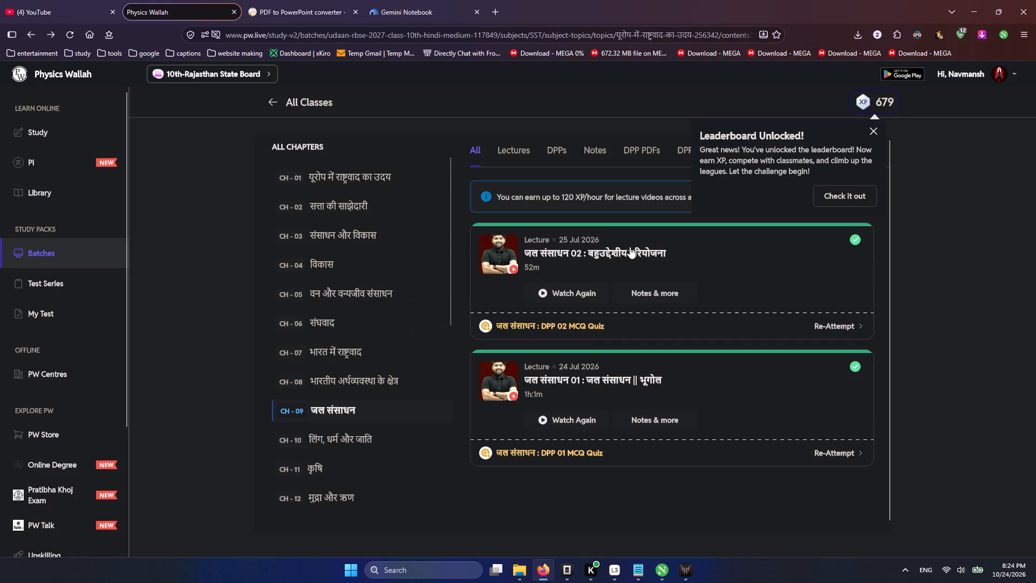
Open the class notes attached to the जल संसाधन 02 lecture.
{"action": "left_click", "coordinate": [642, 290]}
{"action": "left_click", "coordinate": [423, 268]}
Convert book.pdf to PowerPoint in the PDF24 converter.
{"action": "left_click", "coordinate": [432, 0]}
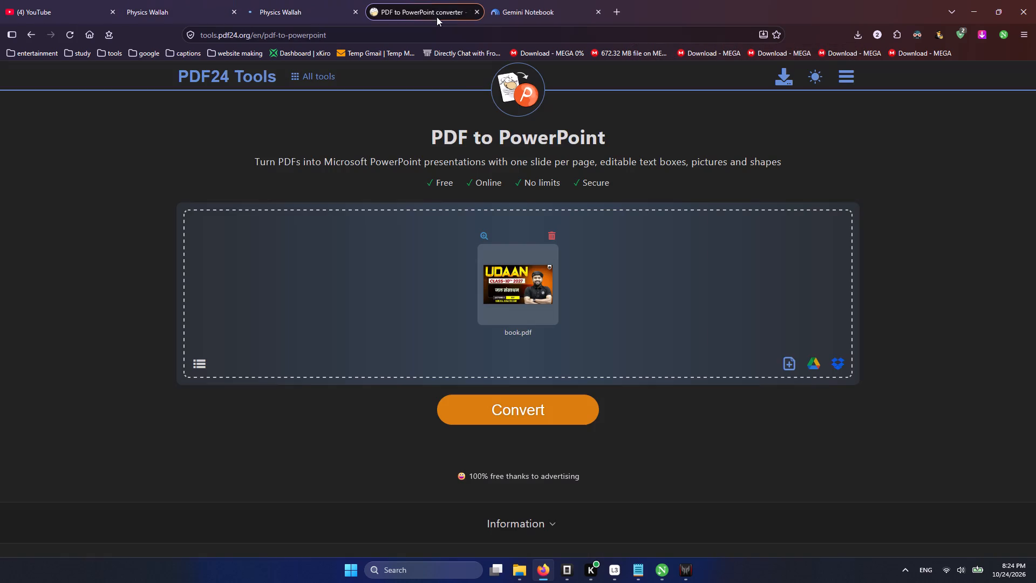
{"action": "left_click", "coordinate": [525, 385]}
{"action": "left_click", "coordinate": [530, 404]}
Switch to YouTube and start a saved playlist from the playlists page.
{"action": "left_click", "coordinate": [103, 0]}
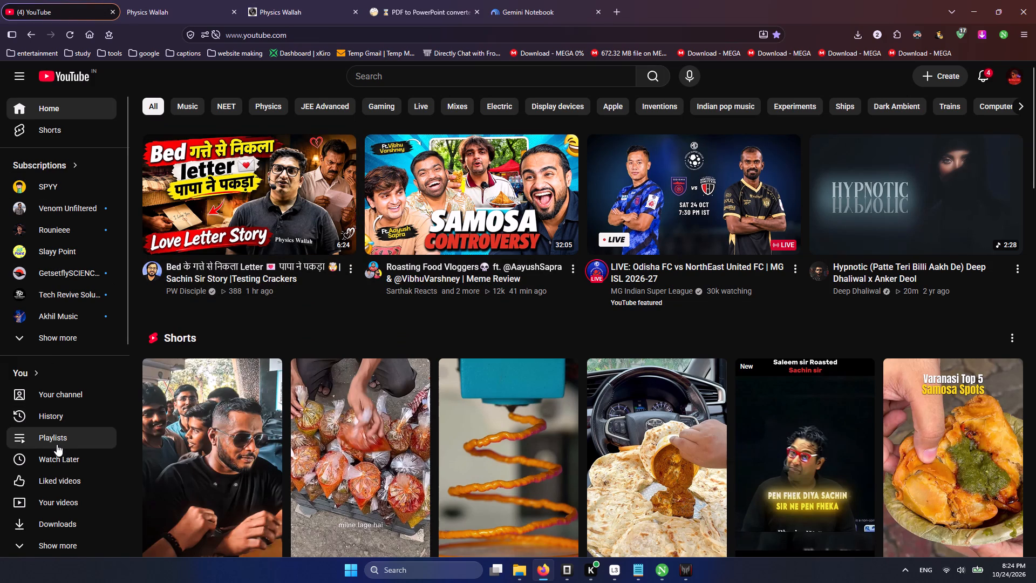
{"action": "left_click", "coordinate": [58, 428]}
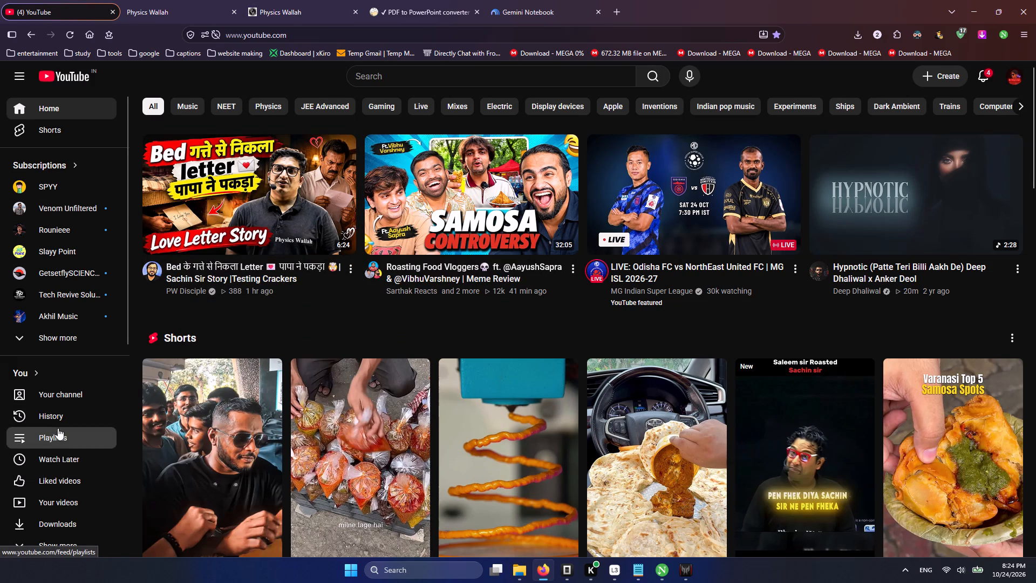
{"action": "left_click", "coordinate": [403, 208]}
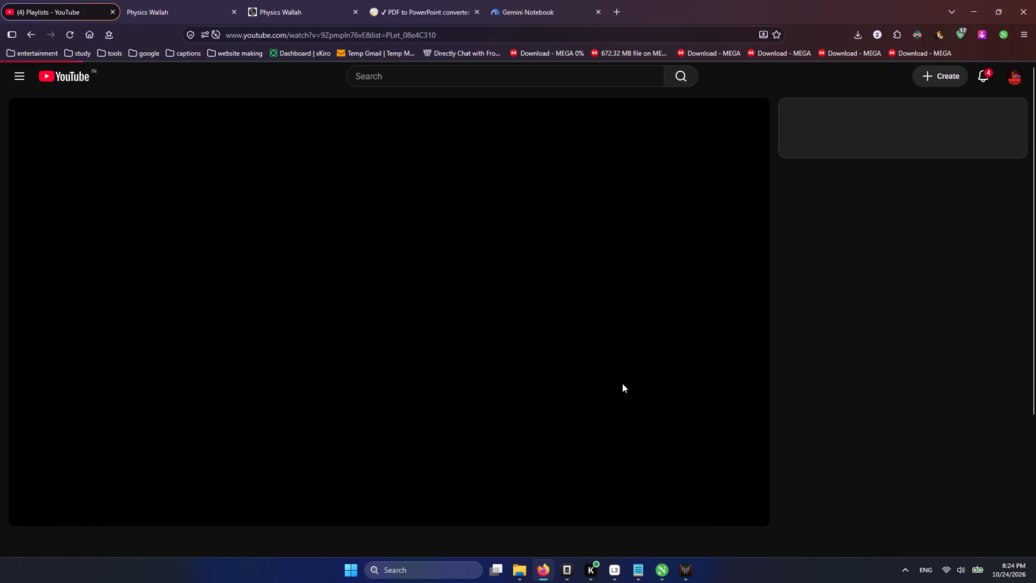
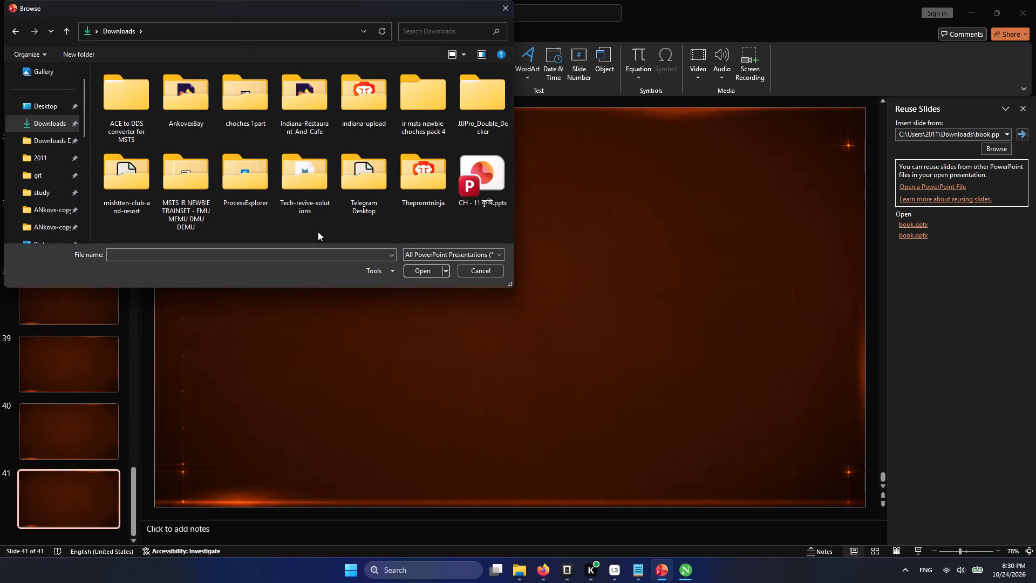
Check the book.pptx download until it finishes and load book.pptx from Downloads as the source for reused slides.
{"action": "left_click", "coordinate": [318, 232]}
{"action": "key", "text": "ctrl+r"}
{"action": "left_click", "coordinate": [680, 577]}
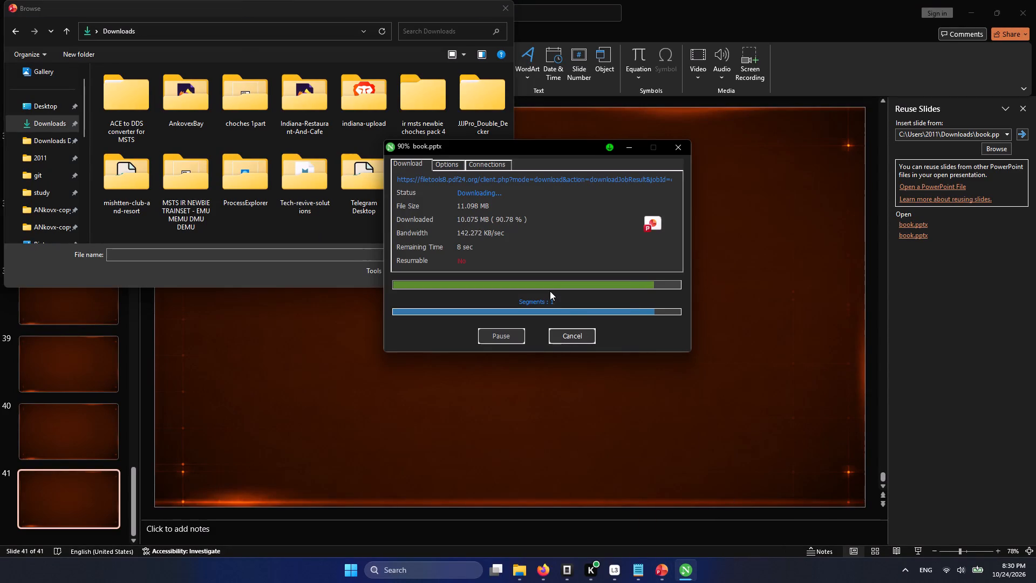
{"action": "left_click", "coordinate": [462, 164]}
{"action": "left_click", "coordinate": [407, 165]}
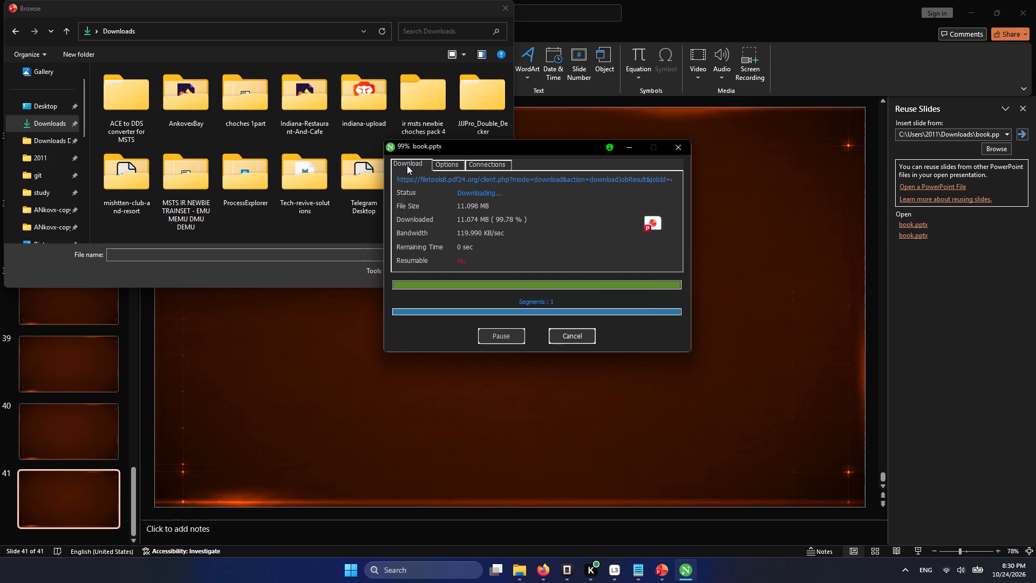
{"action": "scroll", "coordinate": [430, 200], "scroll_direction": "down", "scroll_amount": 2}
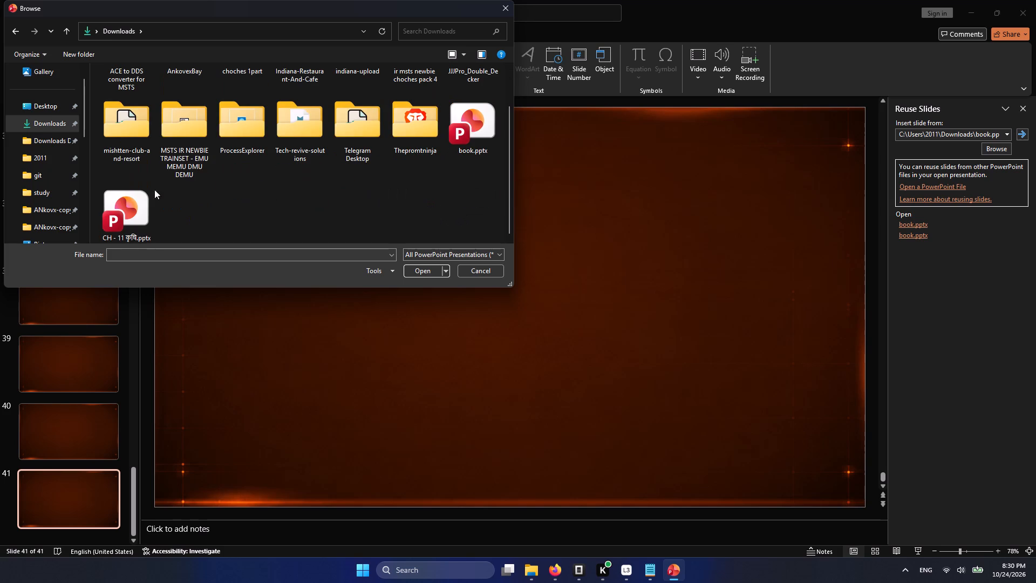
{"action": "left_click", "coordinate": [141, 191]}
{"action": "left_click", "coordinate": [464, 119]}
{"action": "left_click", "coordinate": [417, 274]}
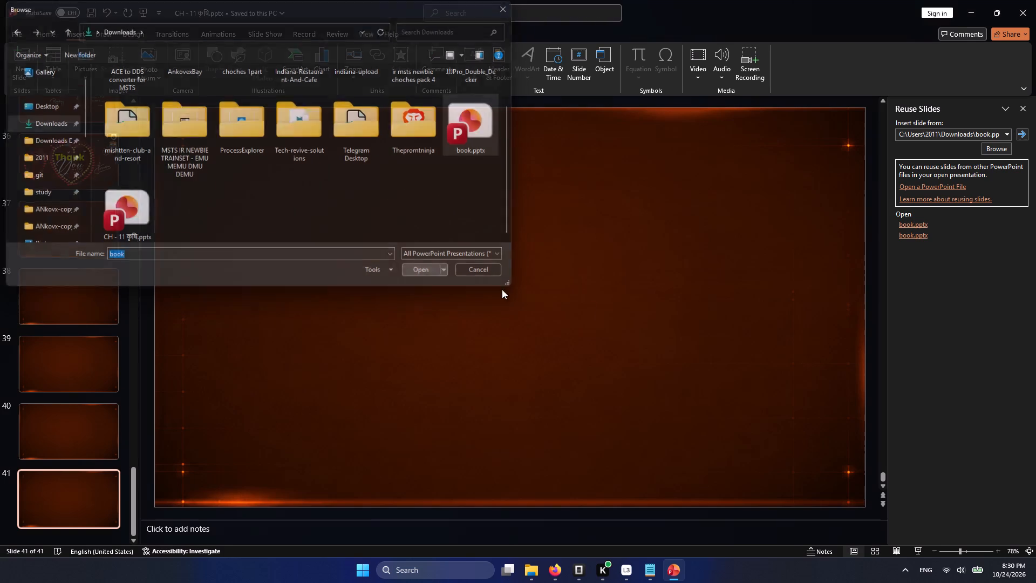
Insert slides 2 to 10 of book.pptx after the blank slides at the end of the CH - 11 कृषि presentation.
{"action": "left_click", "coordinate": [932, 209]}
{"action": "left_click", "coordinate": [931, 249]}
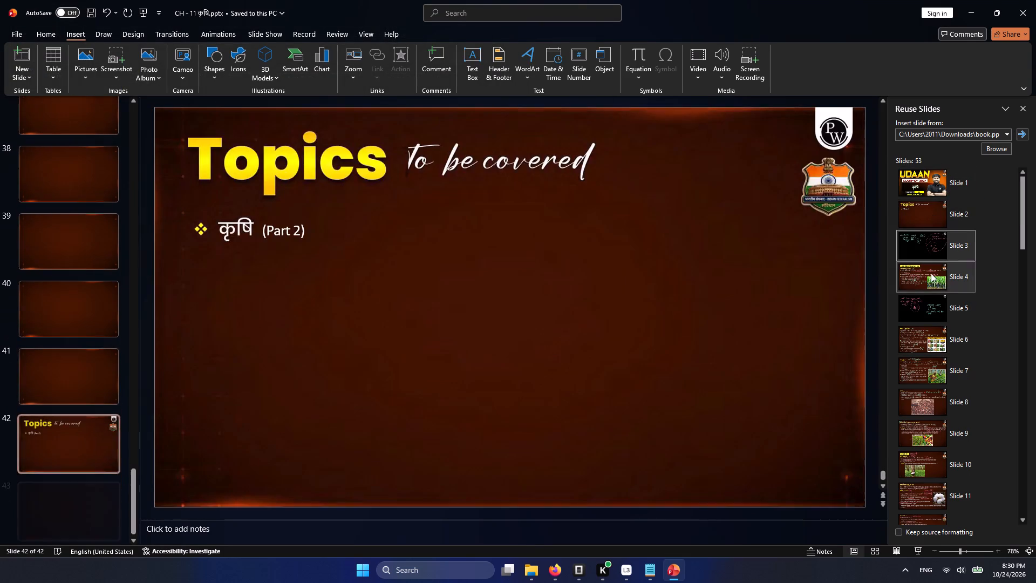
{"action": "left_click", "coordinate": [930, 275]}
{"action": "left_click", "coordinate": [930, 300]}
{"action": "left_click", "coordinate": [935, 351]}
{"action": "left_click", "coordinate": [933, 373]}
{"action": "left_click", "coordinate": [935, 394]}
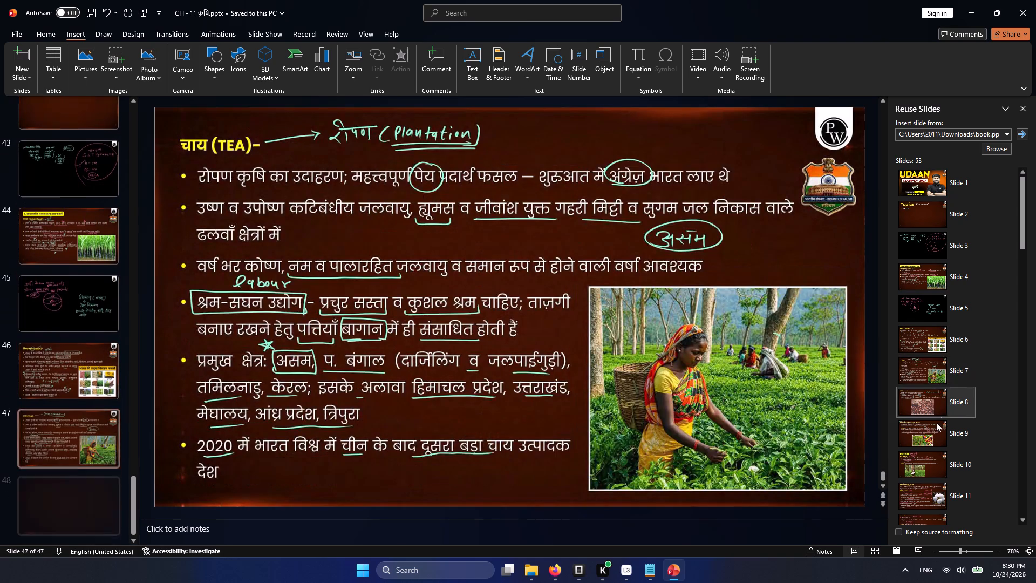
{"action": "left_click", "coordinate": [937, 430]}
{"action": "left_click", "coordinate": [934, 460]}
Insert slides 11 to 20 of book.pptx at the end of the presentation.
{"action": "scroll", "coordinate": [934, 460], "scroll_direction": "down", "scroll_amount": 1}
{"action": "left_click", "coordinate": [924, 201]}
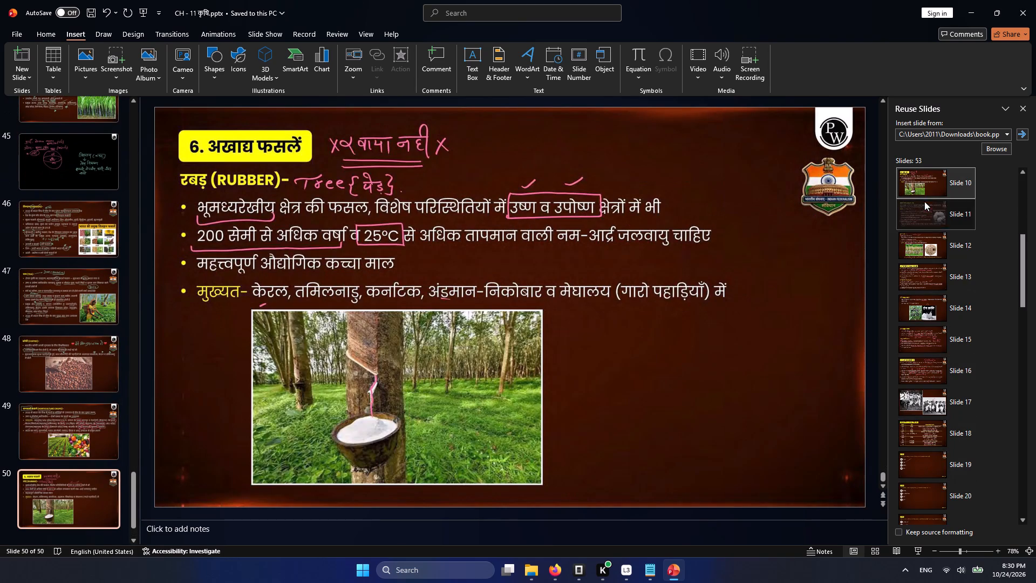
{"action": "left_click", "coordinate": [930, 250]}
{"action": "left_click", "coordinate": [937, 280]}
{"action": "left_click", "coordinate": [942, 308]}
{"action": "left_click", "coordinate": [938, 338]}
{"action": "left_click", "coordinate": [938, 371]}
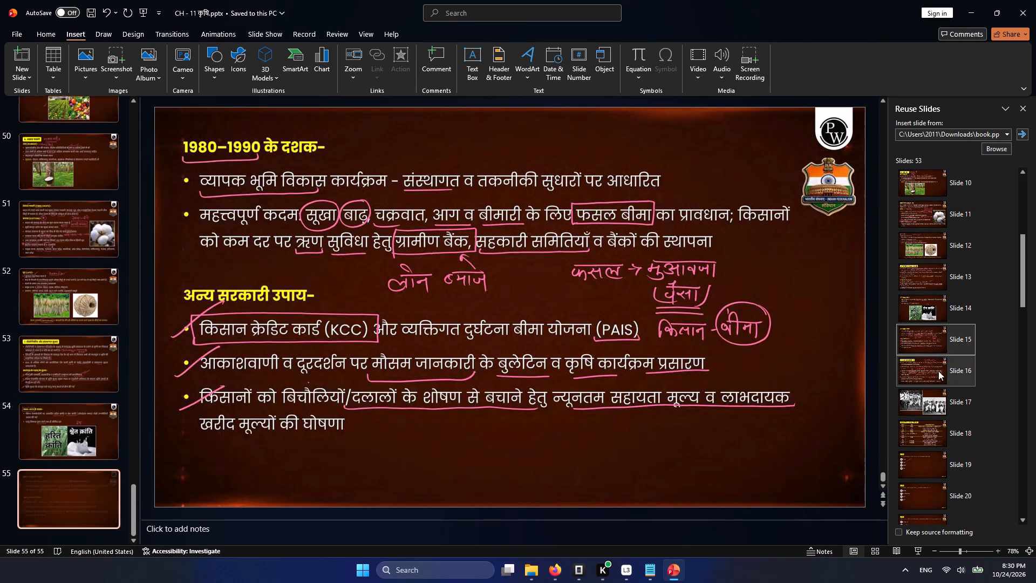
{"action": "left_click", "coordinate": [941, 405]}
{"action": "left_click", "coordinate": [935, 428]}
{"action": "left_click", "coordinate": [931, 457]}
{"action": "left_click", "coordinate": [931, 484]}
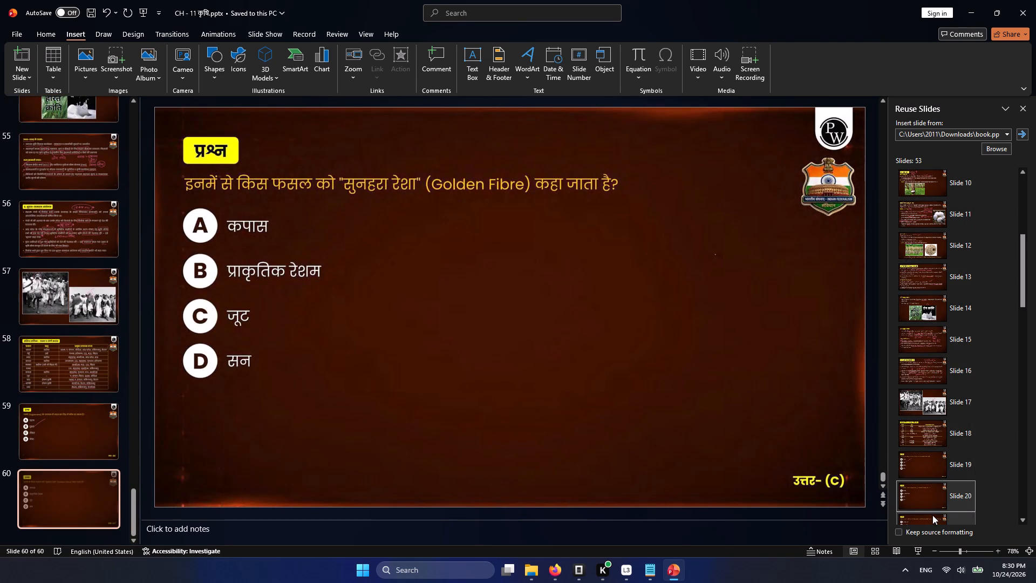
Insert slides 21 to 29 of book.pptx at the end of the presentation.
{"action": "scroll", "coordinate": [933, 513], "scroll_direction": "down", "scroll_amount": 1}
{"action": "left_click", "coordinate": [933, 250]}
{"action": "left_click", "coordinate": [938, 269]}
{"action": "left_click", "coordinate": [948, 308]}
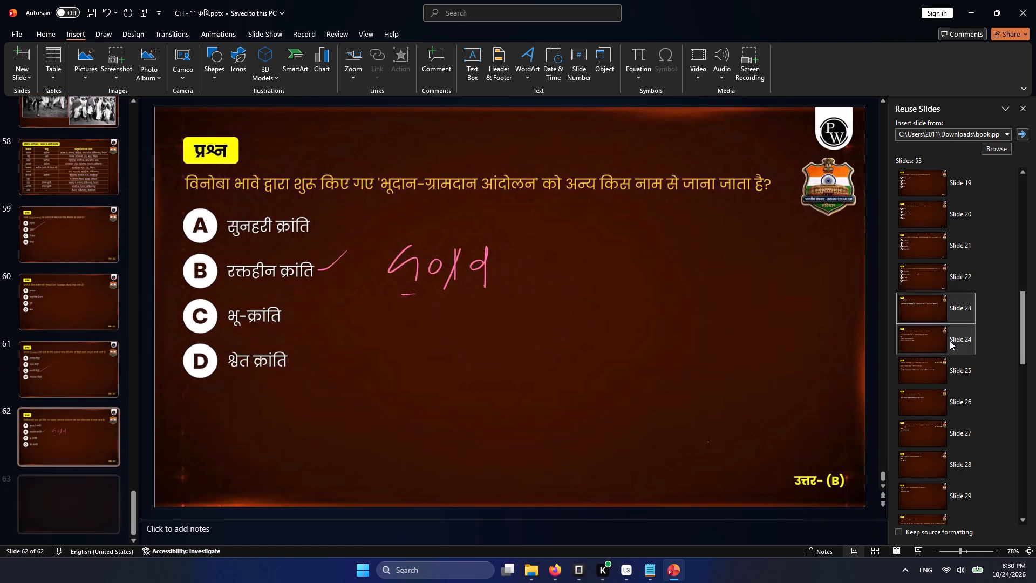
{"action": "left_click", "coordinate": [950, 341]}
{"action": "left_click", "coordinate": [952, 373]}
{"action": "left_click", "coordinate": [950, 399]}
{"action": "left_click", "coordinate": [943, 431]}
{"action": "left_click", "coordinate": [940, 456]}
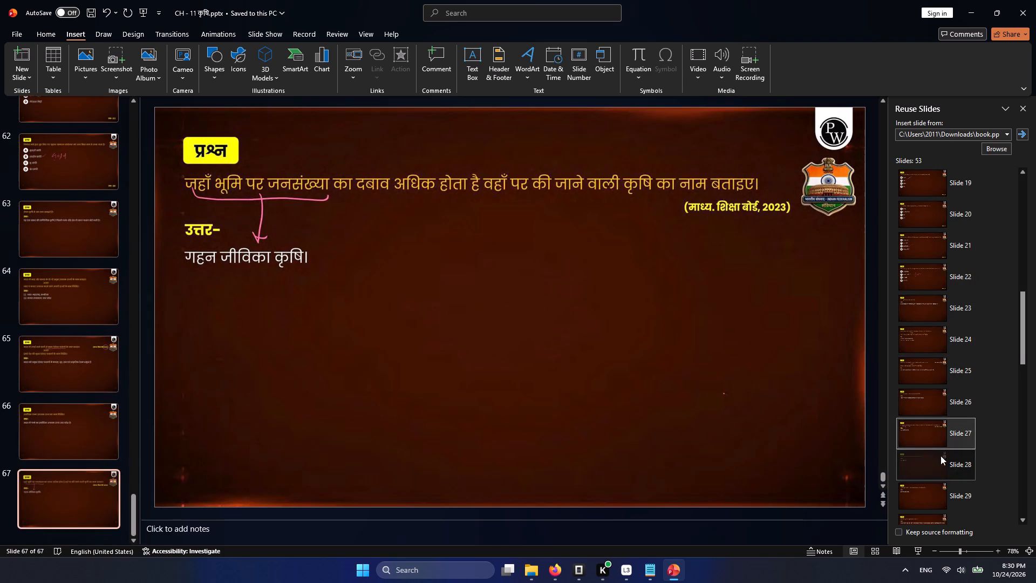
{"action": "left_click", "coordinate": [943, 500]}
Insert slides 30 to 38 of book.pptx at the end of the presentation.
{"action": "scroll", "coordinate": [943, 500], "scroll_direction": "down", "scroll_amount": 1}
{"action": "left_click", "coordinate": [939, 246]}
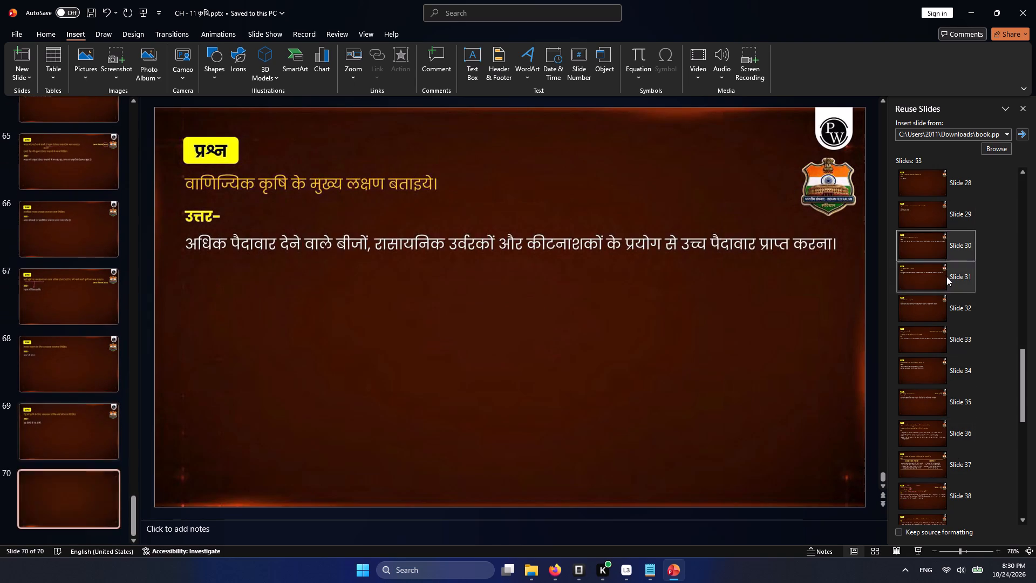
{"action": "left_click", "coordinate": [946, 276]}
{"action": "left_click", "coordinate": [950, 315]}
{"action": "left_click", "coordinate": [950, 344]}
{"action": "left_click", "coordinate": [949, 384]}
{"action": "left_click", "coordinate": [948, 409]}
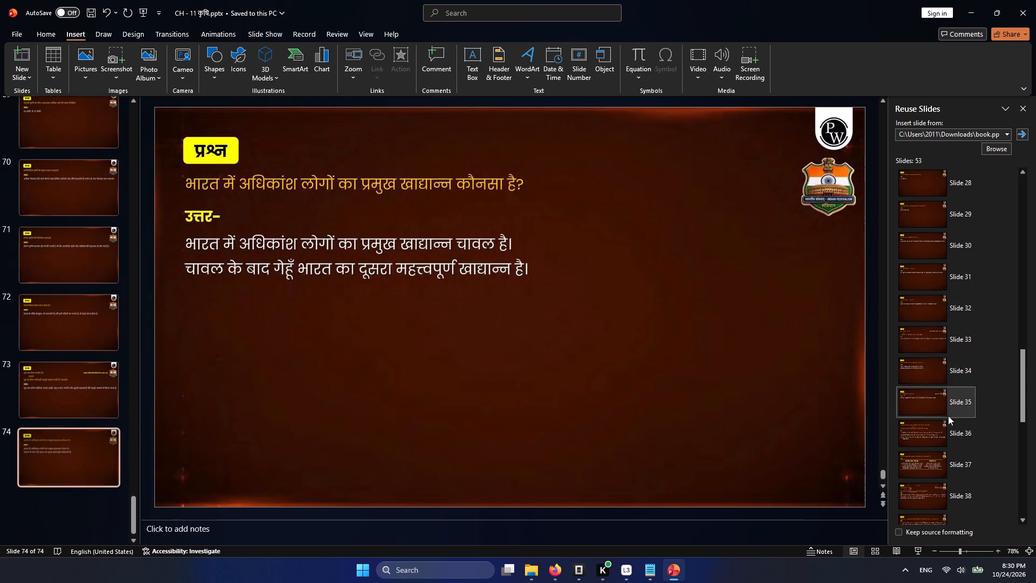
{"action": "left_click", "coordinate": [948, 440]}
{"action": "left_click", "coordinate": [939, 477]}
{"action": "left_click", "coordinate": [940, 505]}
Insert slides 39 to 47 of book.pptx at the end of the presentation.
{"action": "scroll", "coordinate": [940, 505], "scroll_direction": "down", "scroll_amount": 1}
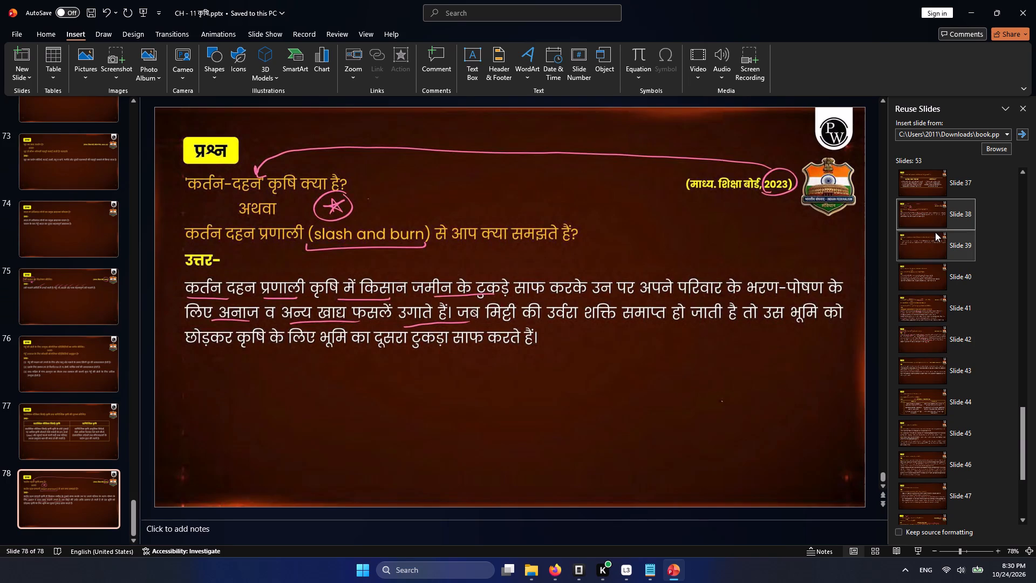
{"action": "left_click", "coordinate": [935, 232]}
{"action": "left_click", "coordinate": [938, 270]}
{"action": "left_click", "coordinate": [948, 318]}
{"action": "left_click", "coordinate": [950, 348]}
{"action": "left_click", "coordinate": [950, 377]}
{"action": "left_click", "coordinate": [950, 415]}
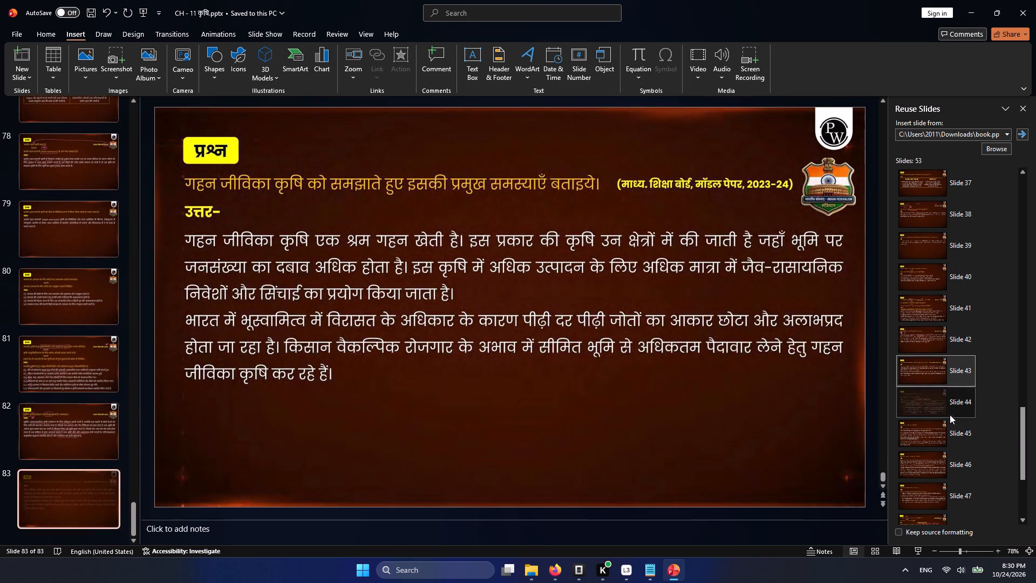
{"action": "left_click", "coordinate": [949, 437]}
{"action": "left_click", "coordinate": [945, 462]}
{"action": "left_click", "coordinate": [953, 496]}
Insert the remaining slides 48 to 53 of book.pptx, ending with the Thank You slide.
{"action": "scroll", "coordinate": [946, 514], "scroll_direction": "down", "scroll_amount": 1}
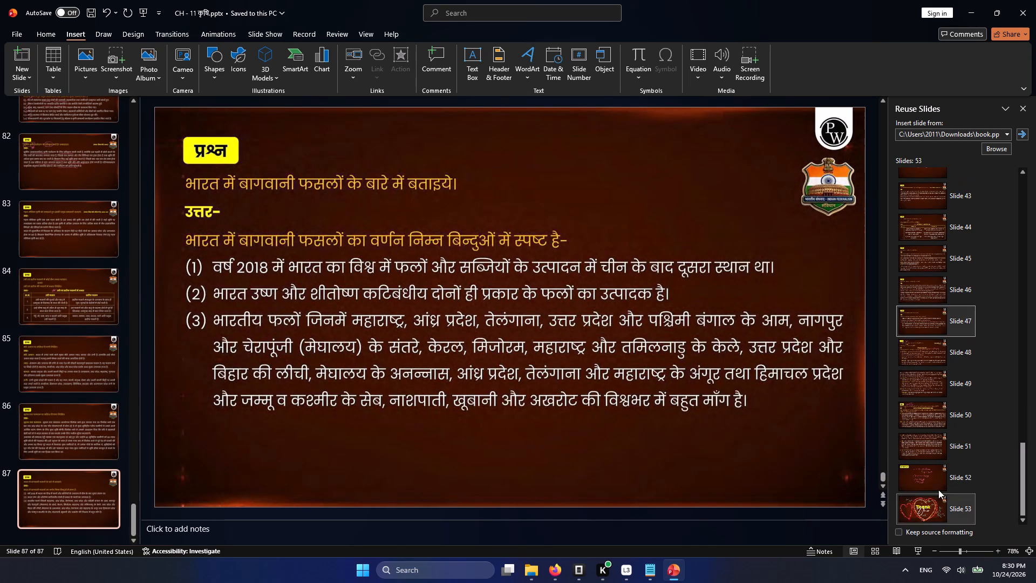
{"action": "left_click", "coordinate": [945, 346]}
{"action": "left_click", "coordinate": [951, 377]}
{"action": "left_click", "coordinate": [953, 417]}
{"action": "left_click", "coordinate": [943, 448]}
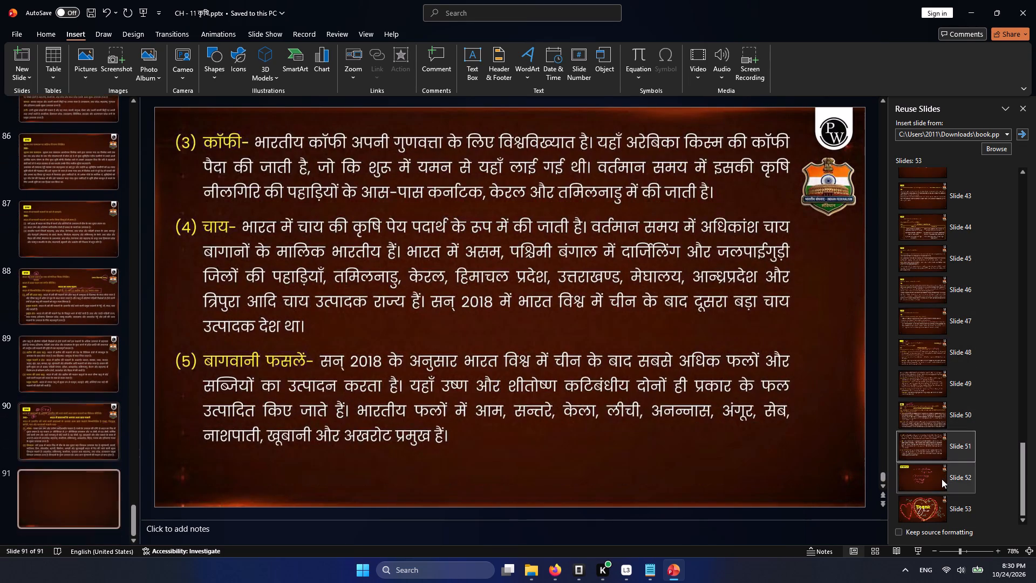
{"action": "left_click", "coordinate": [942, 479]}
{"action": "left_click", "coordinate": [936, 511]}
Add six blank slides after the final Thank You slide.
{"action": "left_click", "coordinate": [120, 511]}
{"action": "left_click", "coordinate": [97, 507]}
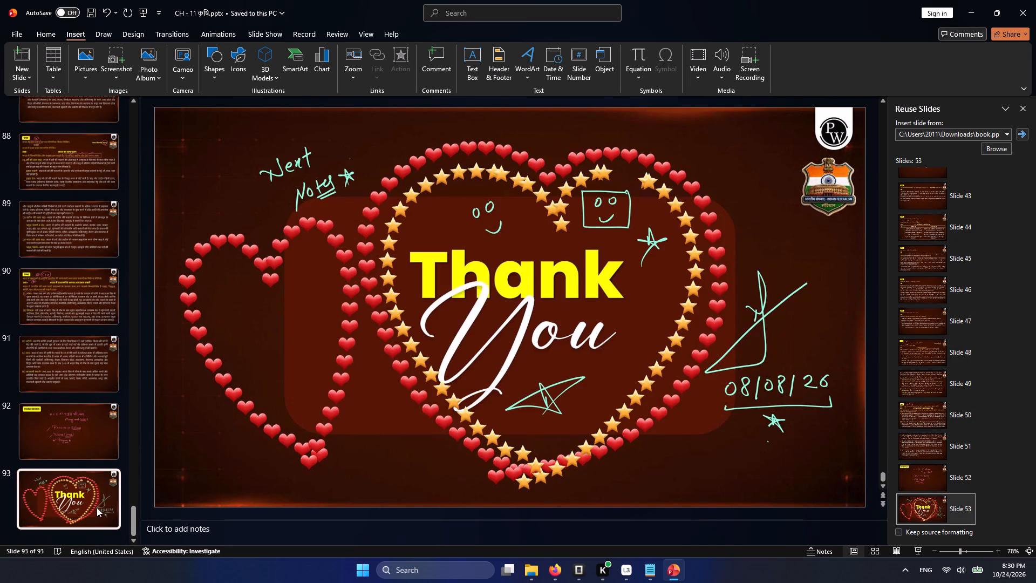
{"action": "key", "text": "ctrl+m"}
{"action": "key", "text": "ctrl+m"}
{"action": "key", "text": "ctrl+m"}
{"action": "key", "text": "ctrl+m"}
{"action": "key", "text": "ctrl+m"}
{"action": "key", "text": "ctrl+m"}
Save the CH - 11 कृषि presentation and close it.
{"action": "key", "text": "ctrl+s"}
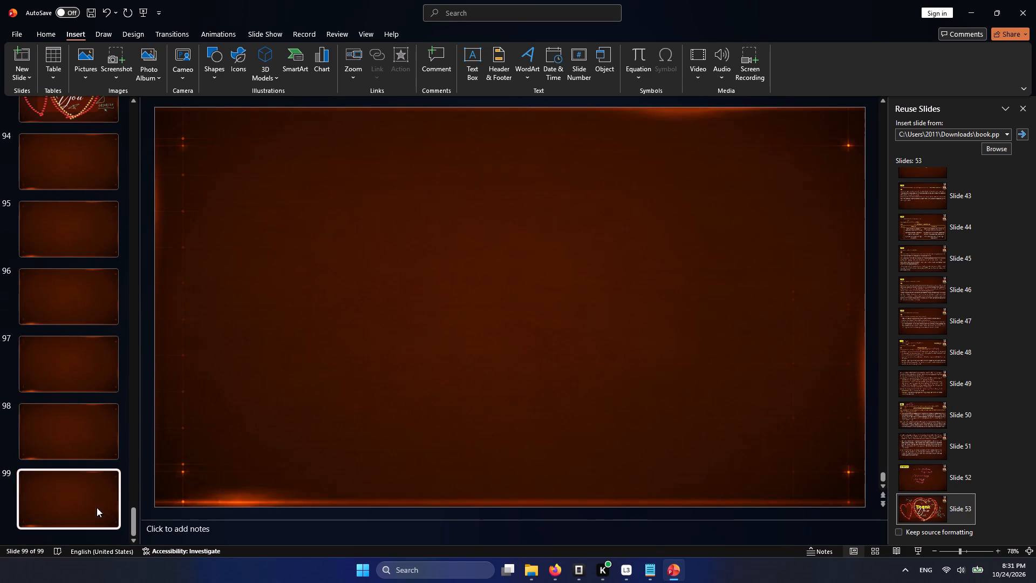
{"action": "key", "text": "ctrl+s"}
{"action": "left_click", "coordinate": [1035, 0]}
Switch to Firefox and turn off the Neat Download Manager extension.
{"action": "key", "text": "alt+Tab"}
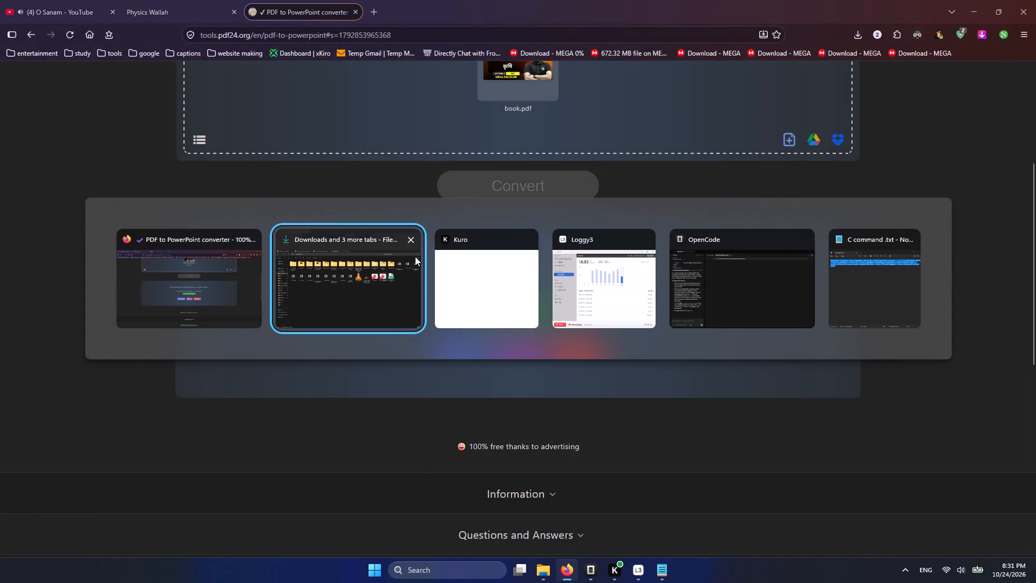
{"action": "key", "text": "alt+Tab"}
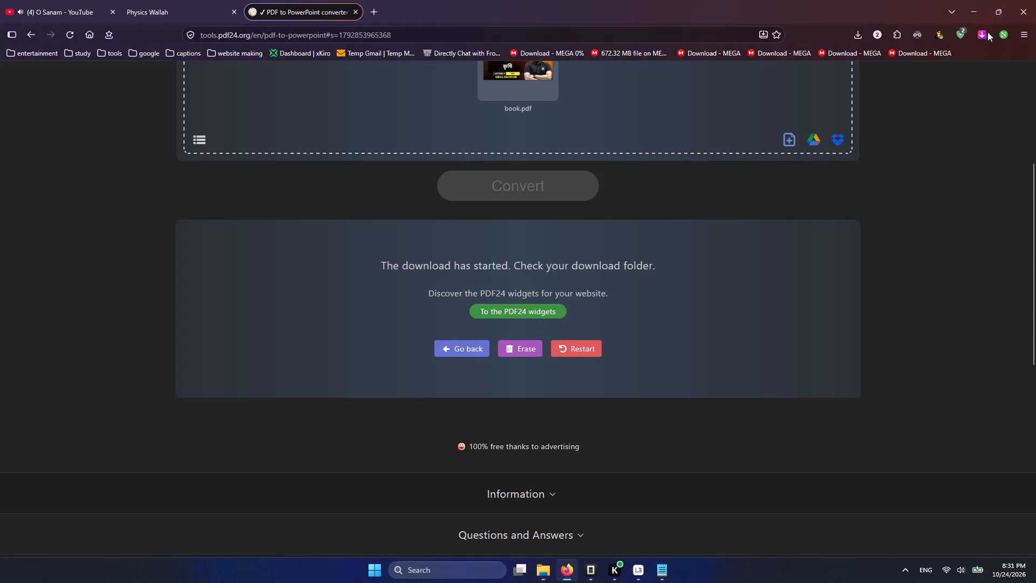
{"action": "left_click", "coordinate": [999, 32]}
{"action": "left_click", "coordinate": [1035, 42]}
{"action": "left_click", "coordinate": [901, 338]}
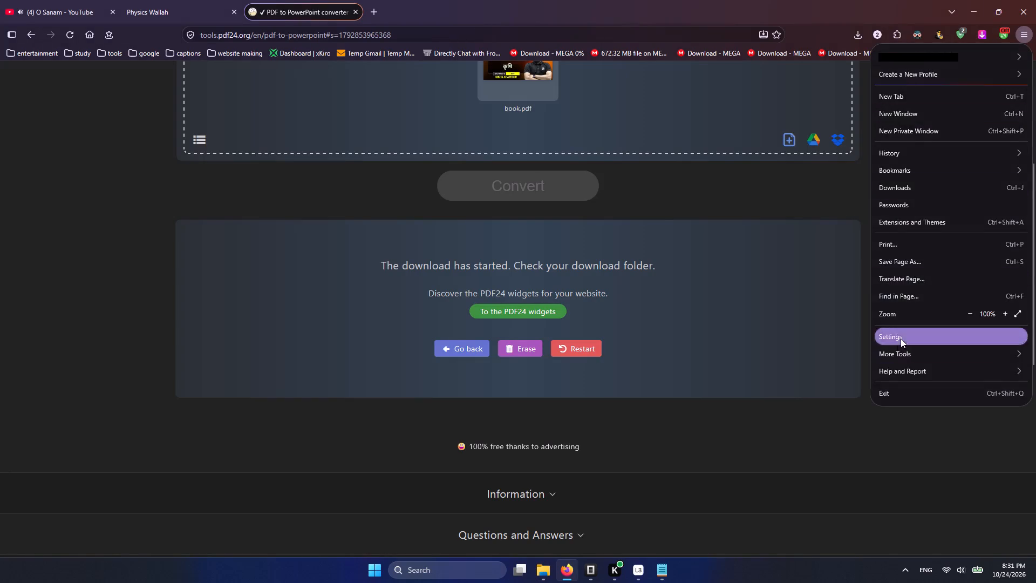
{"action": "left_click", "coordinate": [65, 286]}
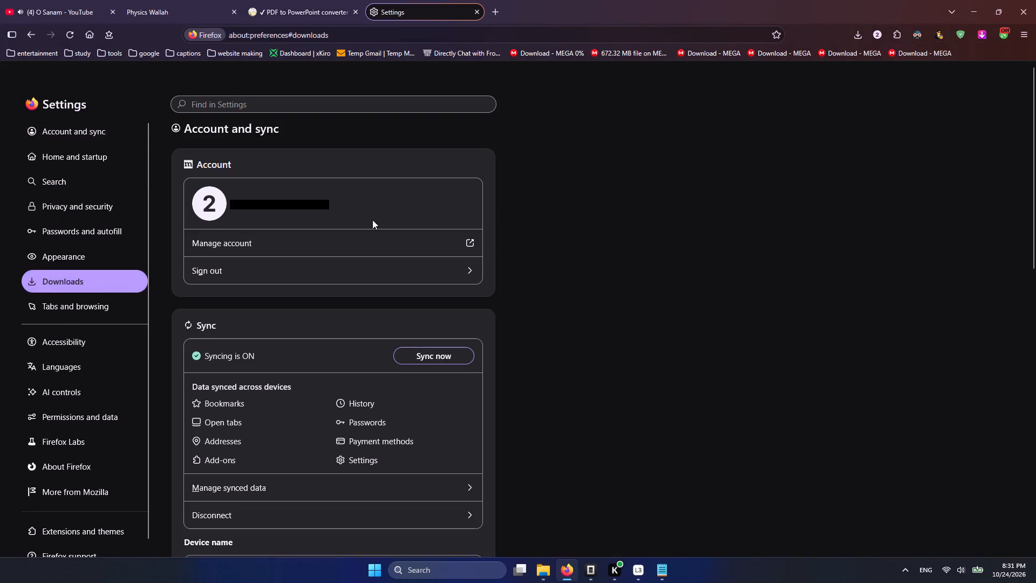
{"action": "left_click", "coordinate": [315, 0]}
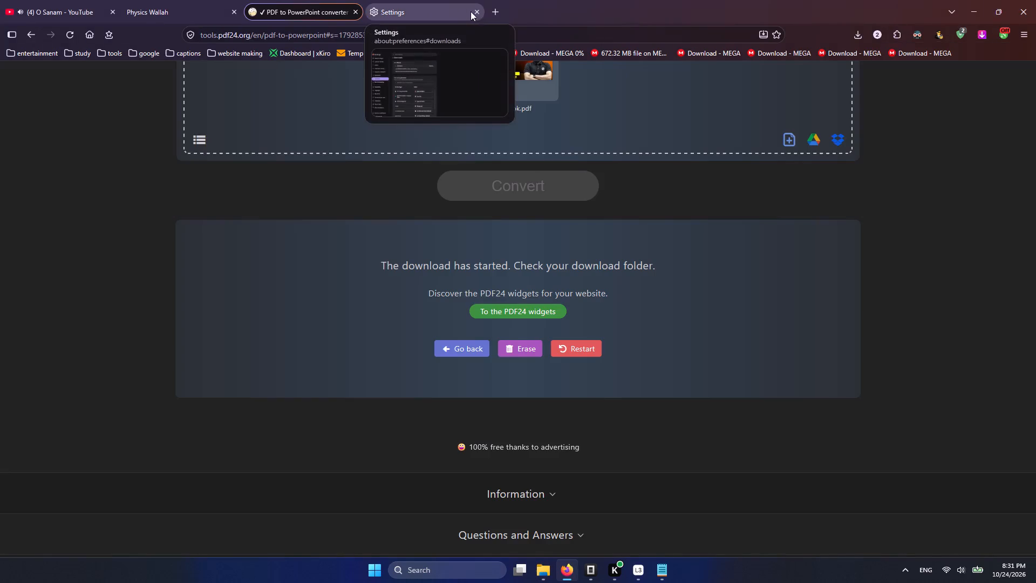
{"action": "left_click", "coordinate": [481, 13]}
Reset the PDF24 PDF to PowerPoint converter to its empty start page.
{"action": "scroll", "coordinate": [427, 256], "scroll_direction": "up", "scroll_amount": 6}
{"action": "left_click", "coordinate": [501, 90]}
Switch to File Explorer and delete book.pptx from the Downloads folder.
{"action": "key", "text": "alt+Tab"}
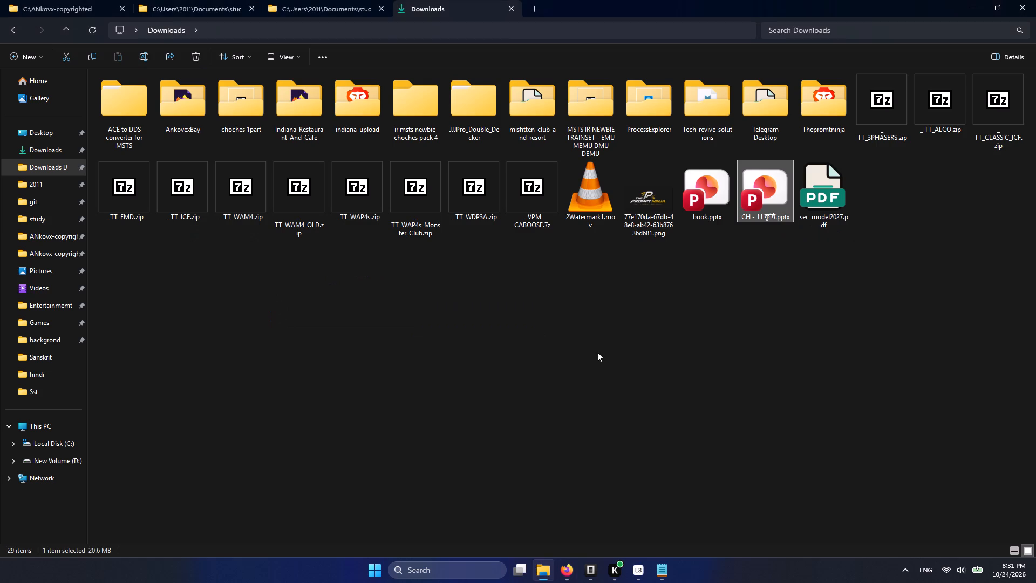
{"action": "left_click_drag", "start_coordinate": [658, 365], "coordinate": [789, 413]}
{"action": "left_click", "coordinate": [714, 212]}
{"action": "key", "text": "Delete"}
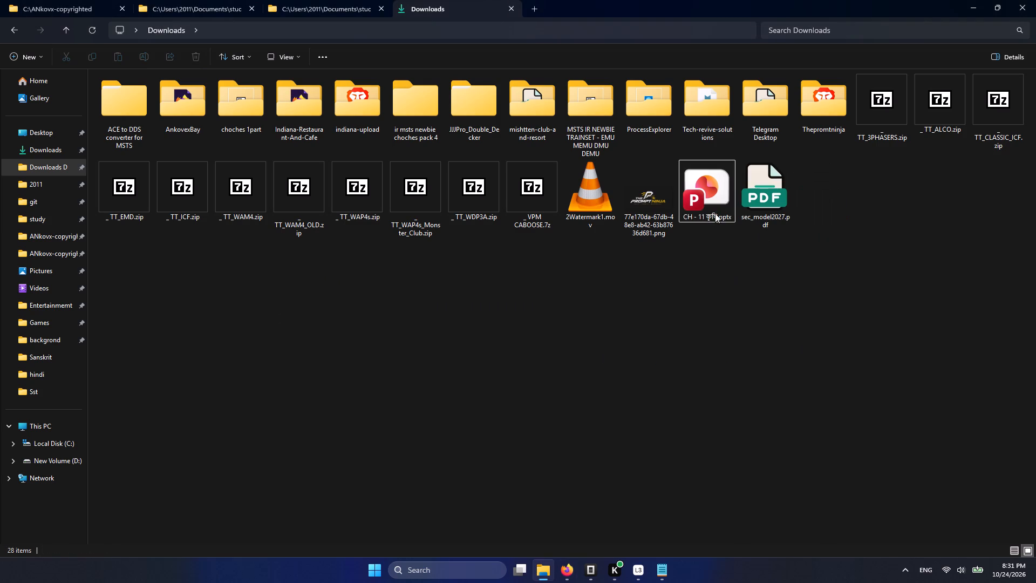
Move CH - 11 कृषि.pptx from Downloads into the study > Sst > dpp folder and return to Downloads.
{"action": "left_click", "coordinate": [706, 206]}
{"action": "key", "text": "ctrl+x"}
{"action": "left_click", "coordinate": [315, 5]}
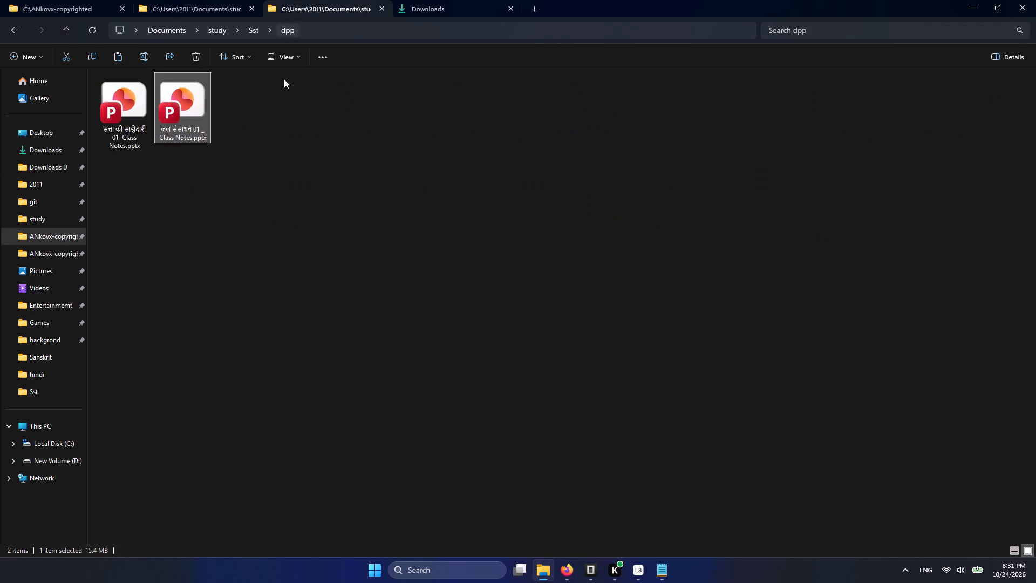
{"action": "left_click_drag", "start_coordinate": [224, 198], "coordinate": [451, 329]}
{"action": "key", "text": "ctrl+v"}
{"action": "left_click", "coordinate": [440, 4]}
On Physics Wallah in Firefox, close the कृषि 02 attachments, open chapter 12 मुद्रा और ऋण and copy its chapter title.
{"action": "key", "text": "alt+Tab"}
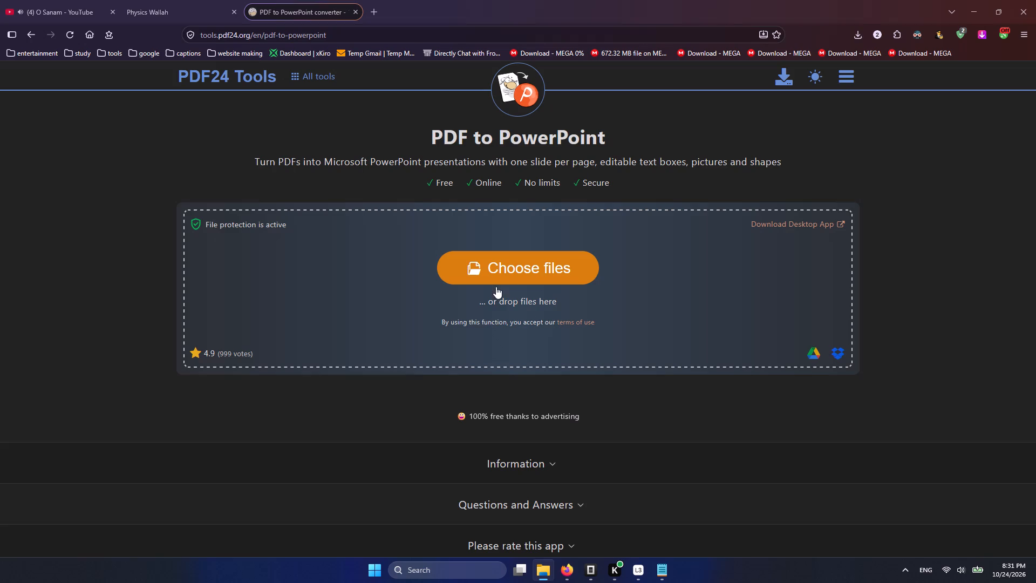
{"action": "left_click", "coordinate": [137, 0]}
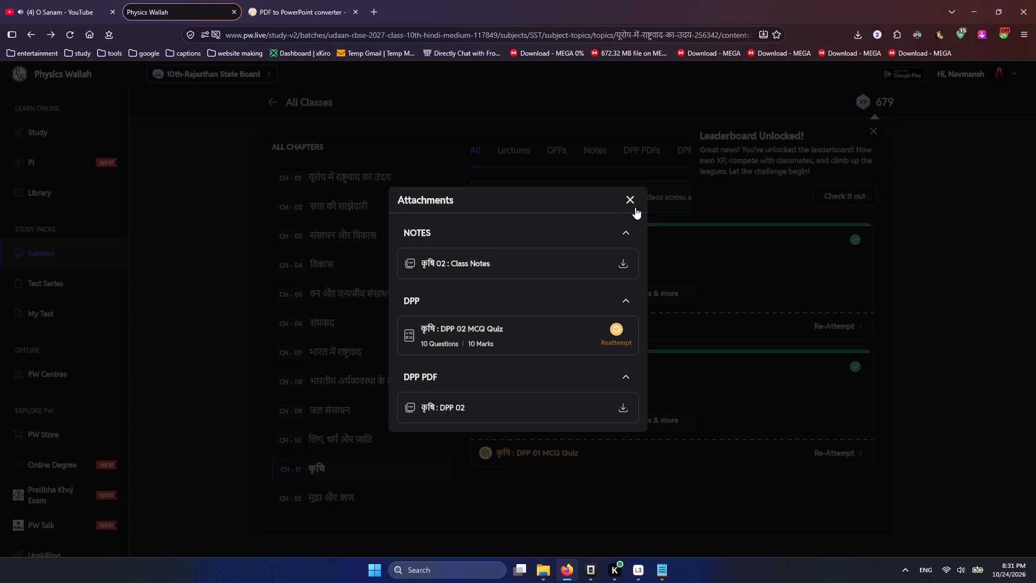
{"action": "left_click", "coordinate": [632, 204]}
{"action": "scroll", "coordinate": [331, 393], "scroll_direction": "down", "scroll_amount": 1}
{"action": "left_click", "coordinate": [343, 331]}
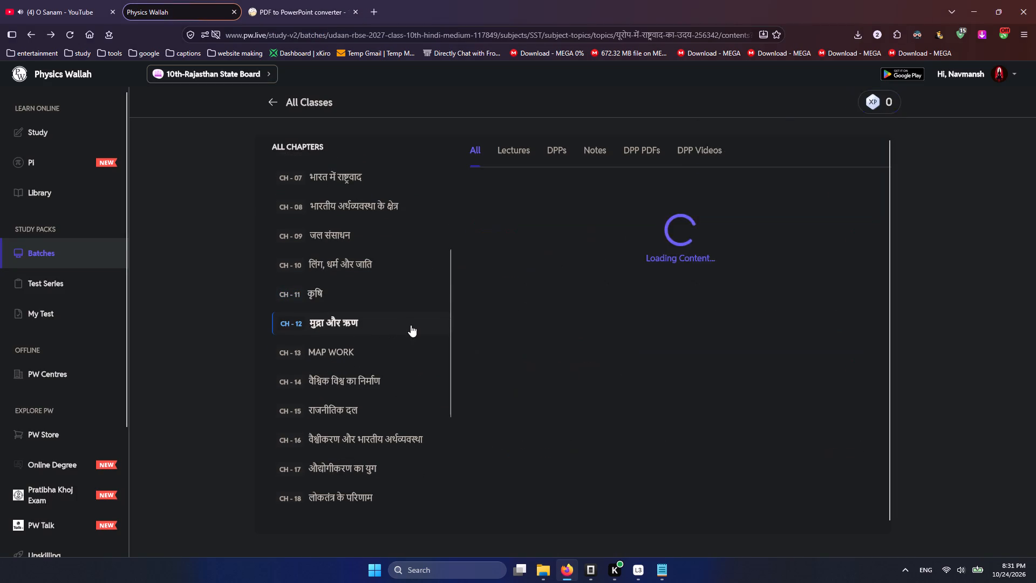
{"action": "left_click_drag", "start_coordinate": [410, 325], "coordinate": [235, 326]}
{"action": "key", "text": "ctrl+c"}
{"action": "left_click", "coordinate": [650, 414]}
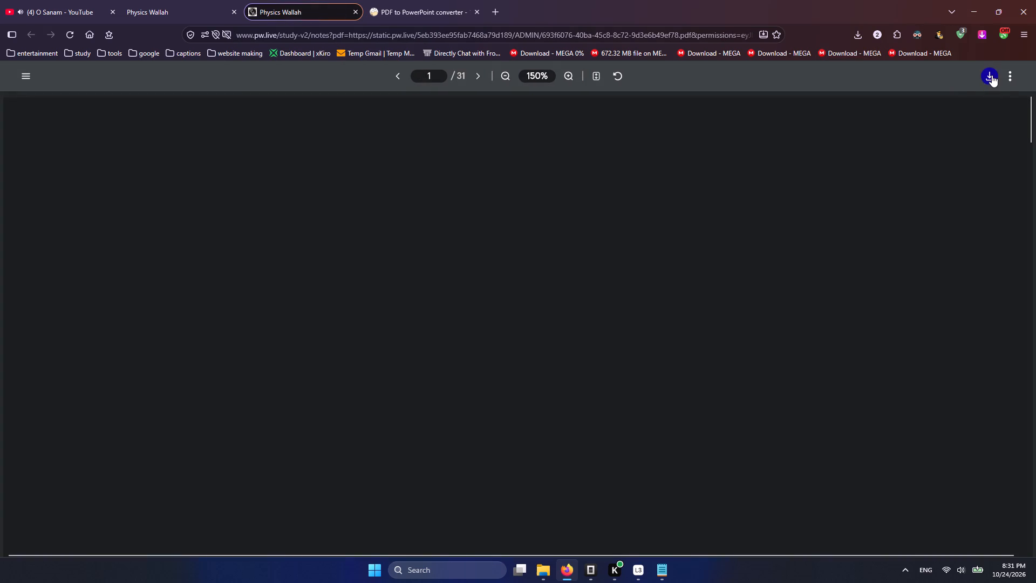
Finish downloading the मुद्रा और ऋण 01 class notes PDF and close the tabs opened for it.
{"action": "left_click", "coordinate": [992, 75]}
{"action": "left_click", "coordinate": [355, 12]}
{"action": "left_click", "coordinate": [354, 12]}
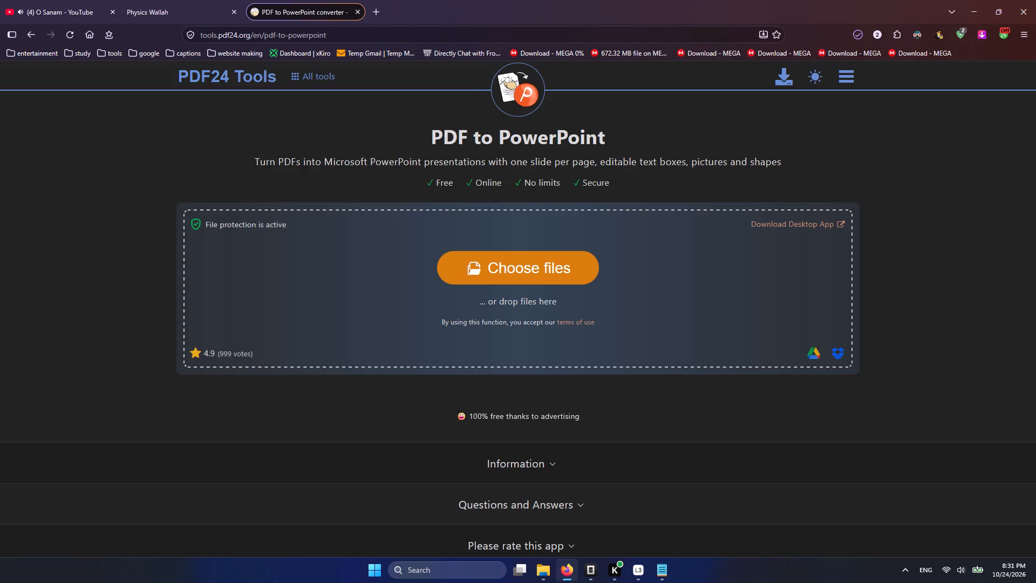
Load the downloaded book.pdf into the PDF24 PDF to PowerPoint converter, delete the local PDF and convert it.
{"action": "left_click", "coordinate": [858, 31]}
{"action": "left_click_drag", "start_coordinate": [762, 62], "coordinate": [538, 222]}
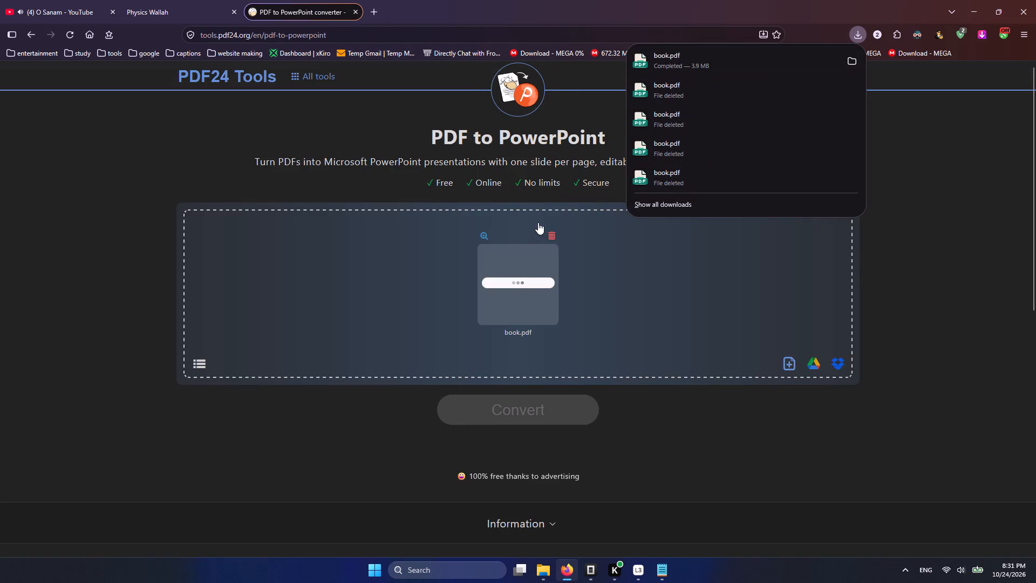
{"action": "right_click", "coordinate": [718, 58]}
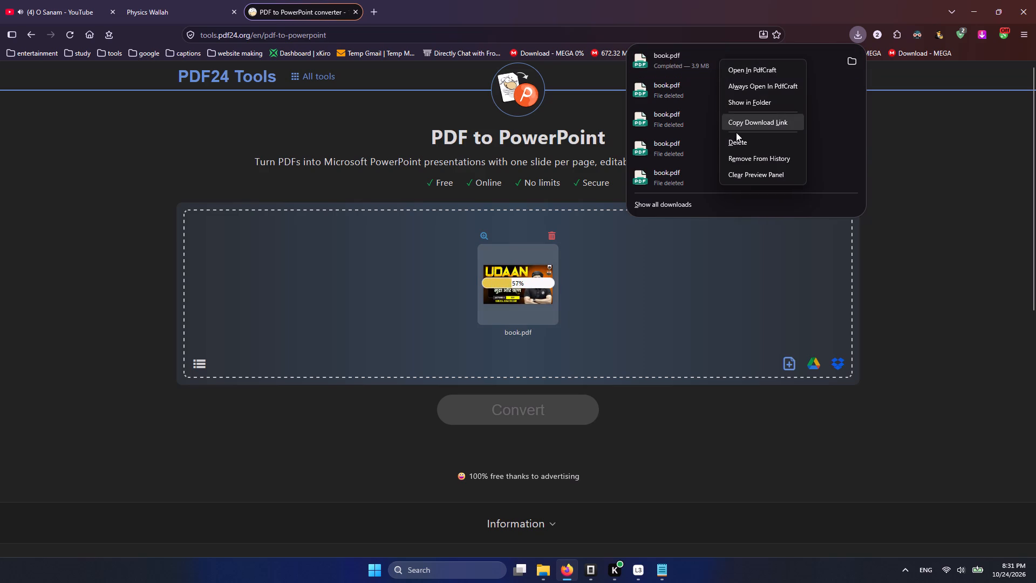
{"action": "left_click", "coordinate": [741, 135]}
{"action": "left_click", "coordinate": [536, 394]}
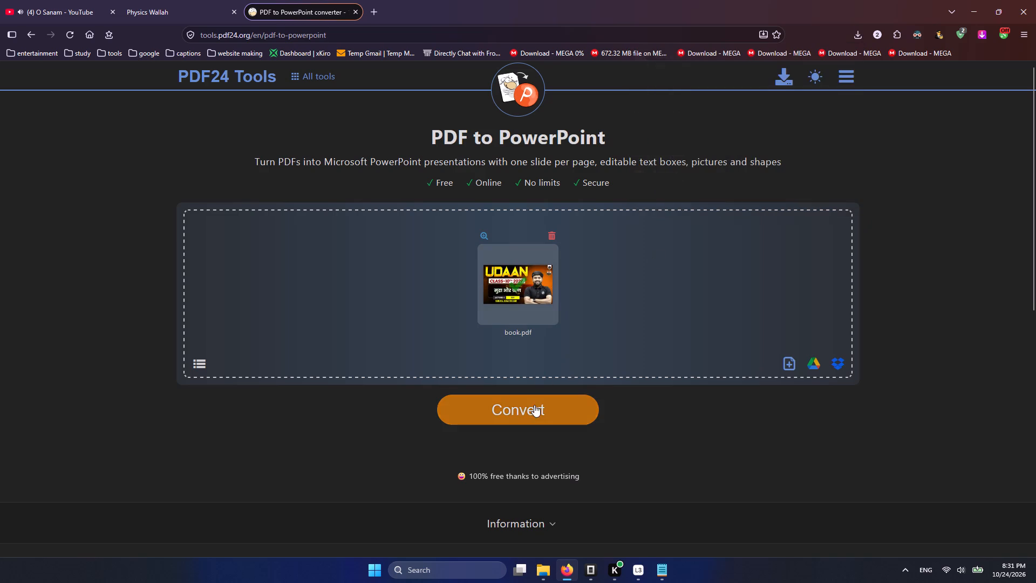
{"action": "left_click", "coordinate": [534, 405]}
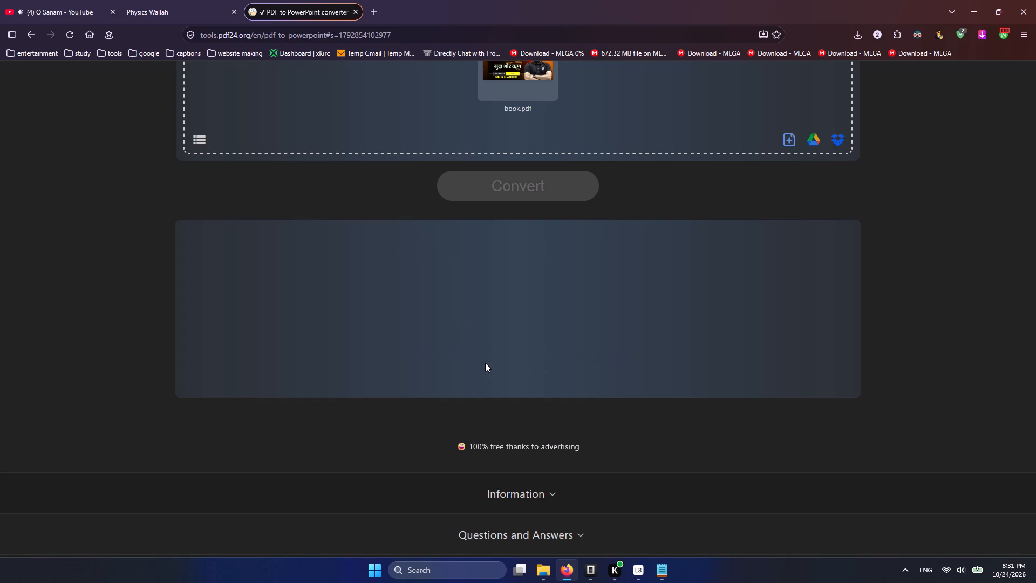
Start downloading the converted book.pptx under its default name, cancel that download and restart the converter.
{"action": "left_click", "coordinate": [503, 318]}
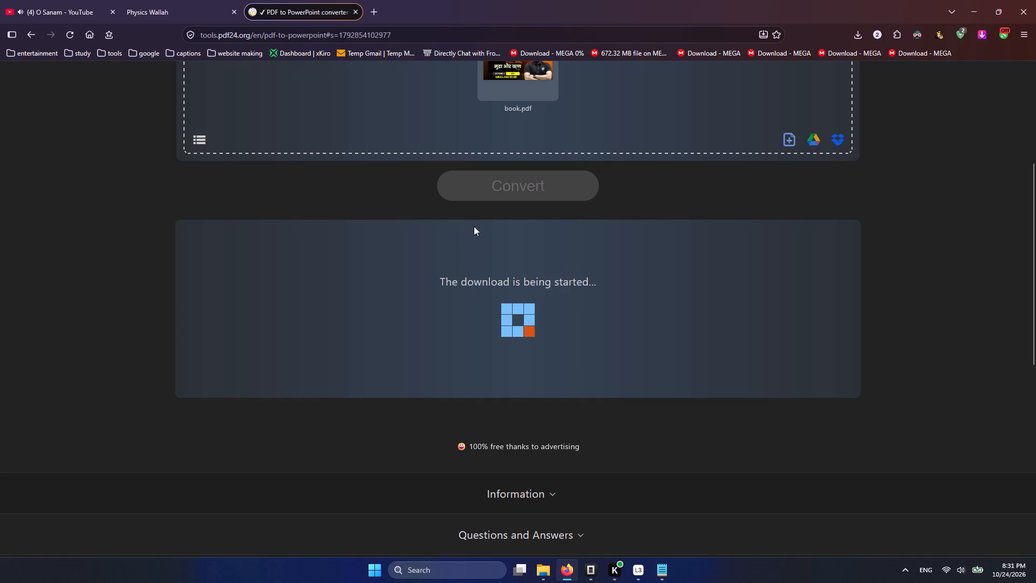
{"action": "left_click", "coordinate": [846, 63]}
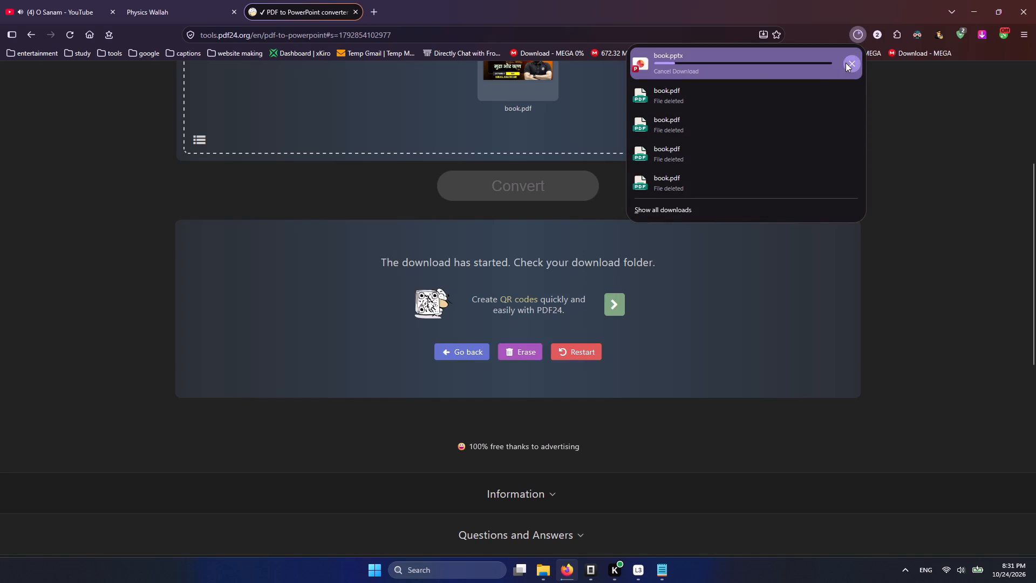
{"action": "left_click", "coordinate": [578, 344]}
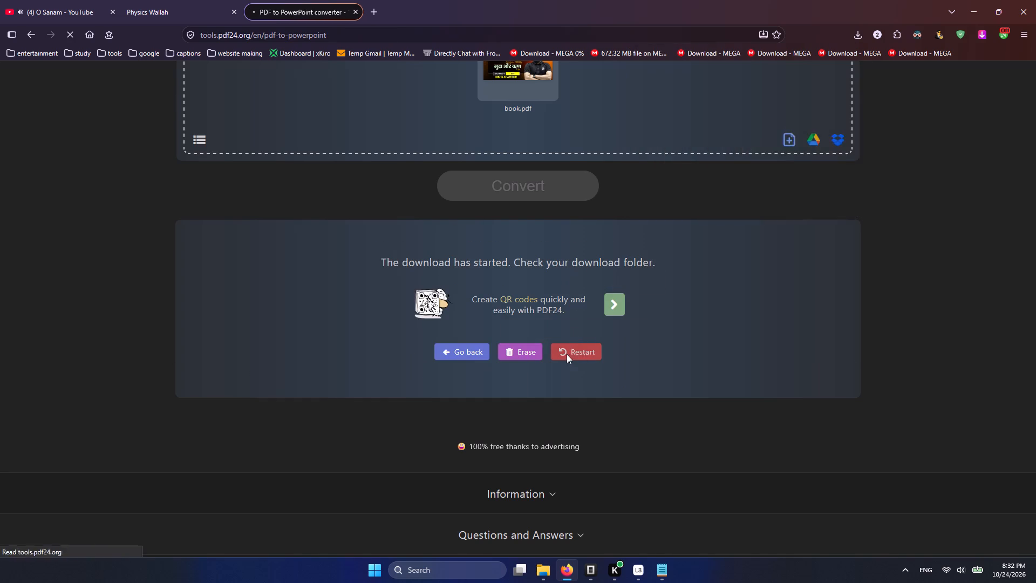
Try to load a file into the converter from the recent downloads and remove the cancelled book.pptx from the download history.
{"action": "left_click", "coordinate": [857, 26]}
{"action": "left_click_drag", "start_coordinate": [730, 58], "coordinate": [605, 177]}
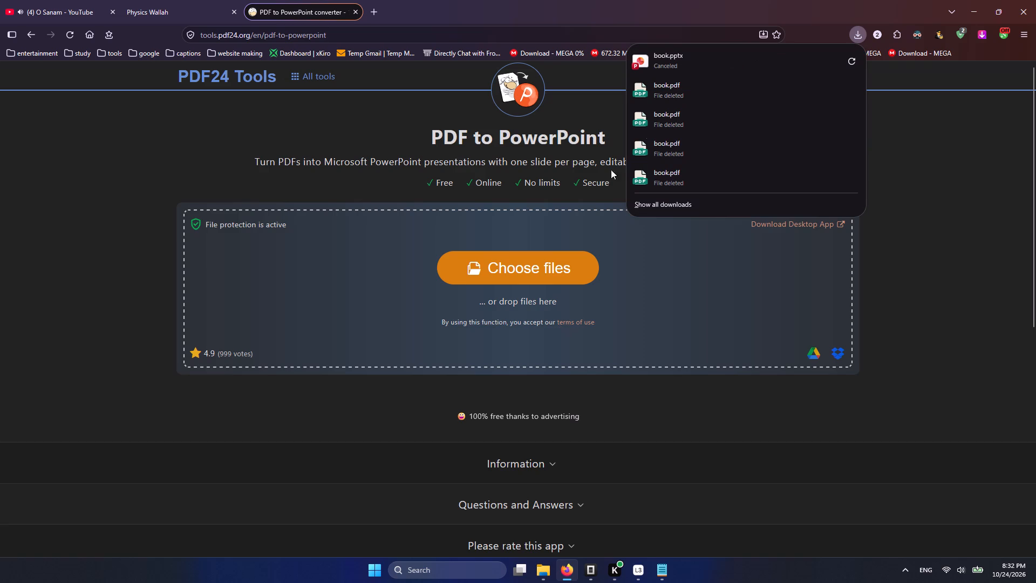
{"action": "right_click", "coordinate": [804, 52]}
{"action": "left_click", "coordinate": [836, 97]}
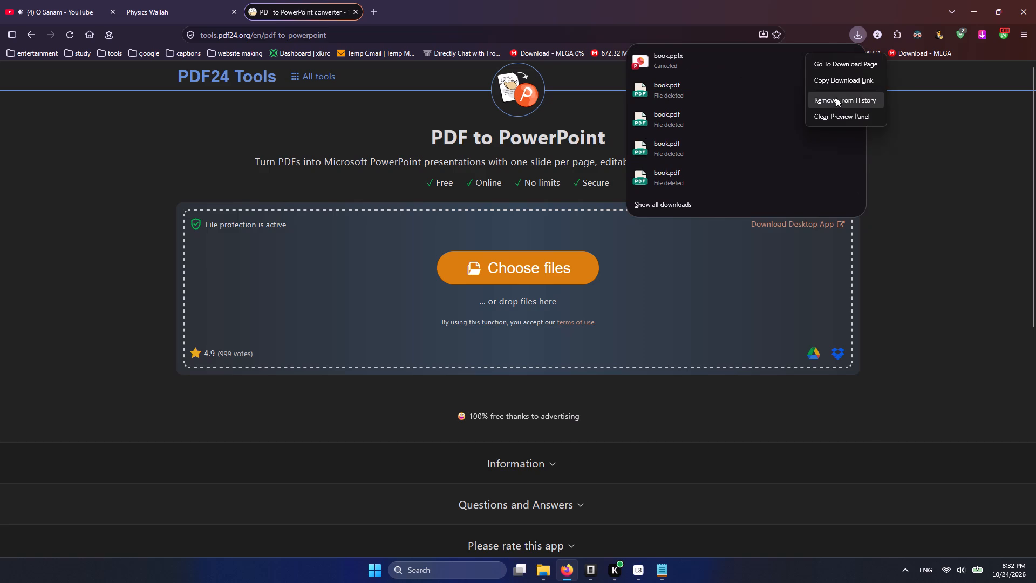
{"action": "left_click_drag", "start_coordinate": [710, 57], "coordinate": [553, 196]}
Reopen the मुद्रा और ऋण 01 class notes on Physics Wallah, download the PDF again and close the tabs opened for it.
{"action": "left_click", "coordinate": [167, 0]}
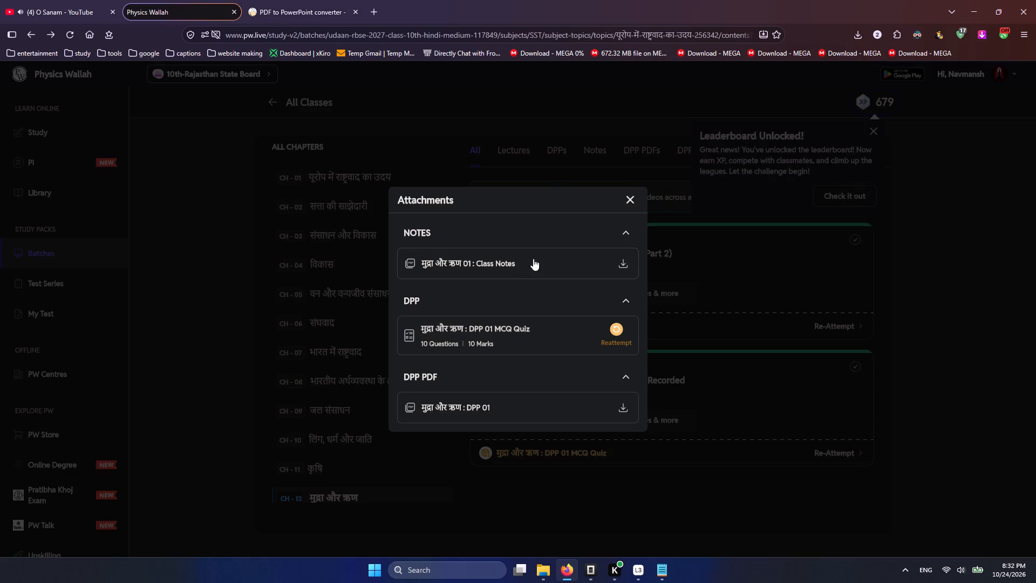
{"action": "left_click", "coordinate": [525, 268]}
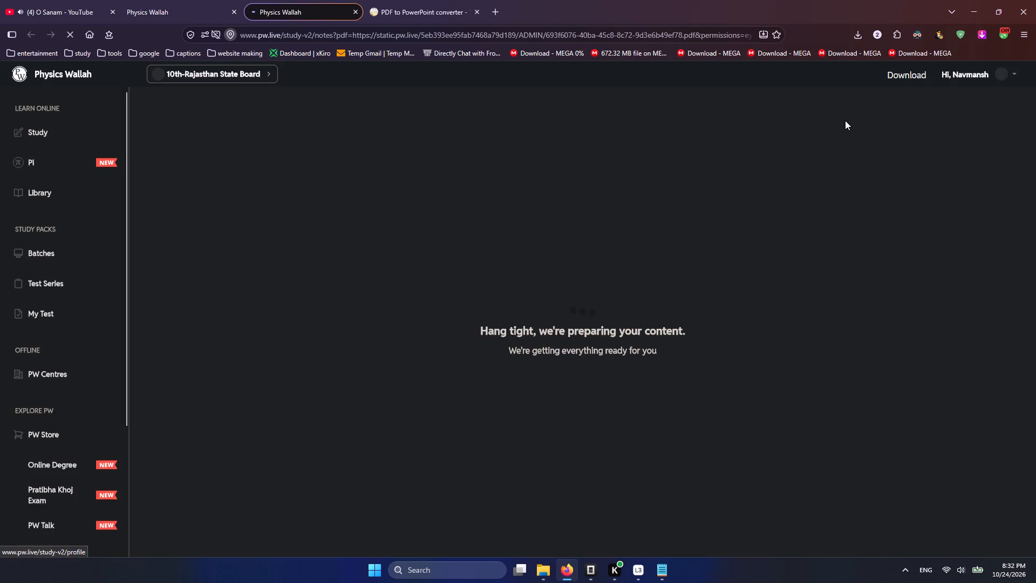
{"action": "left_click", "coordinate": [986, 67]}
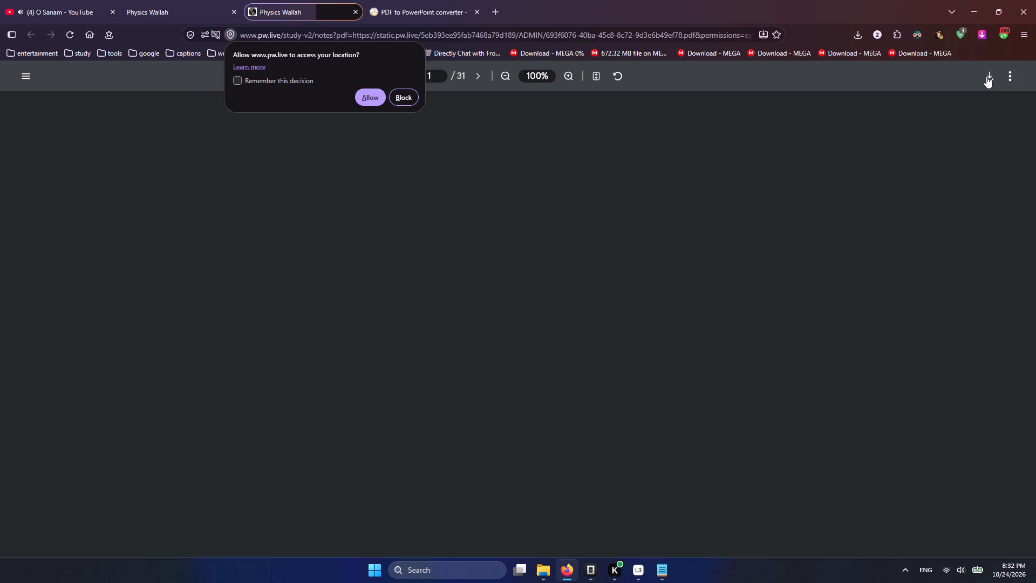
{"action": "left_click", "coordinate": [986, 76]}
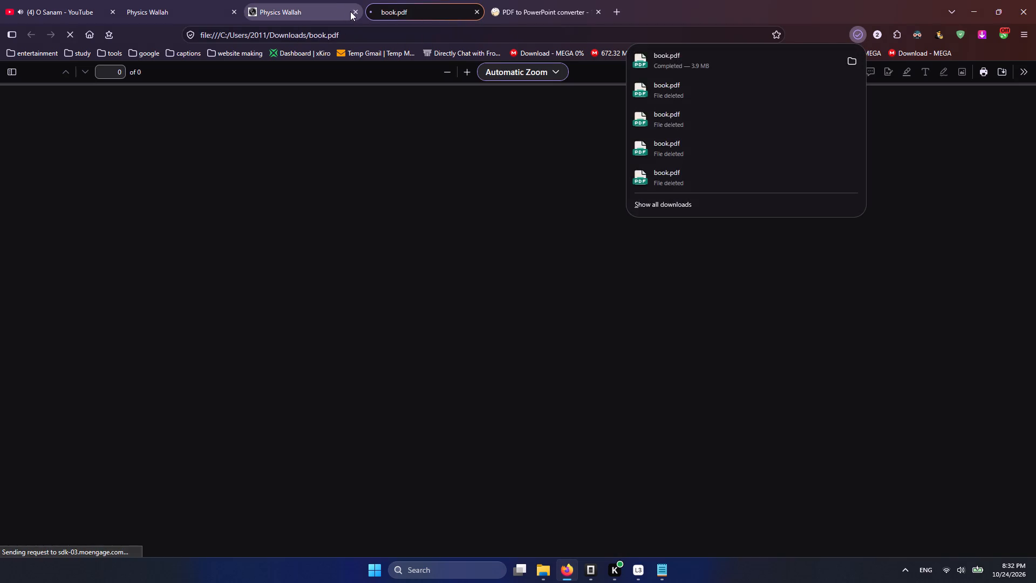
{"action": "double_click", "coordinate": [355, 11]}
Load the newly downloaded book.pdf into the PDF24 converter, delete the local PDF and convert it to PowerPoint.
{"action": "left_click", "coordinate": [854, 30]}
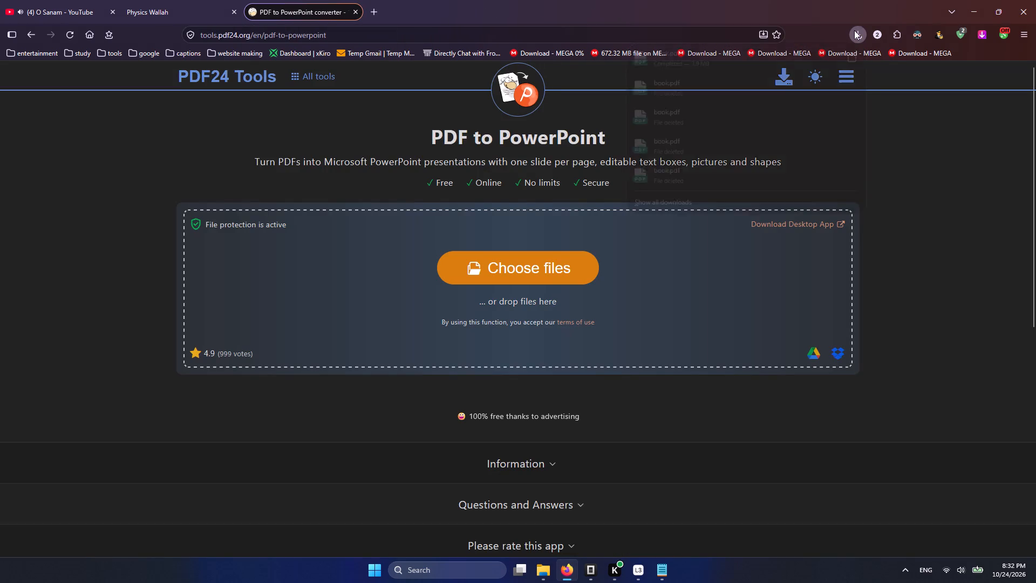
{"action": "left_click_drag", "start_coordinate": [742, 58], "coordinate": [499, 255]}
{"action": "right_click", "coordinate": [683, 53]}
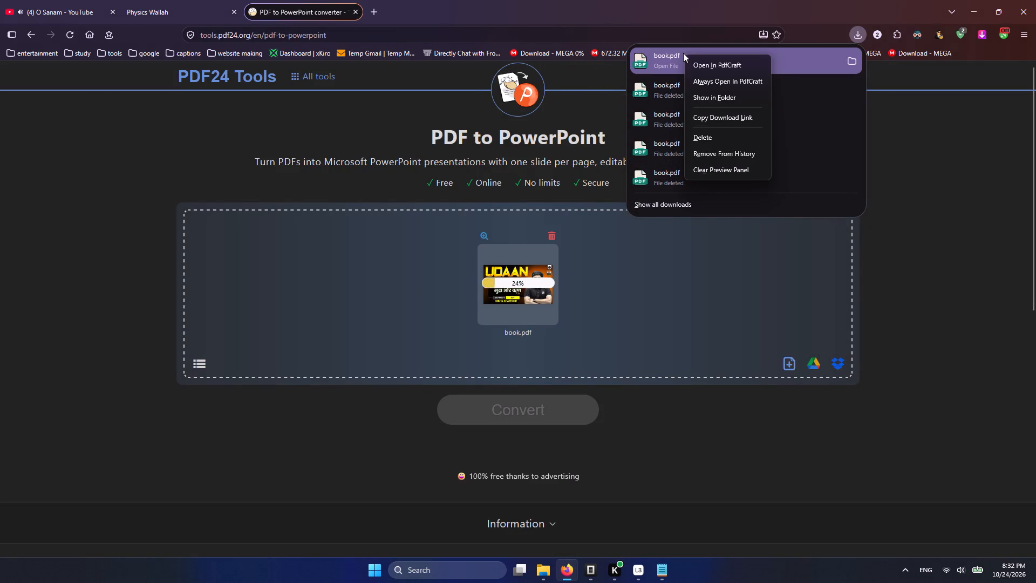
{"action": "left_click", "coordinate": [748, 130]}
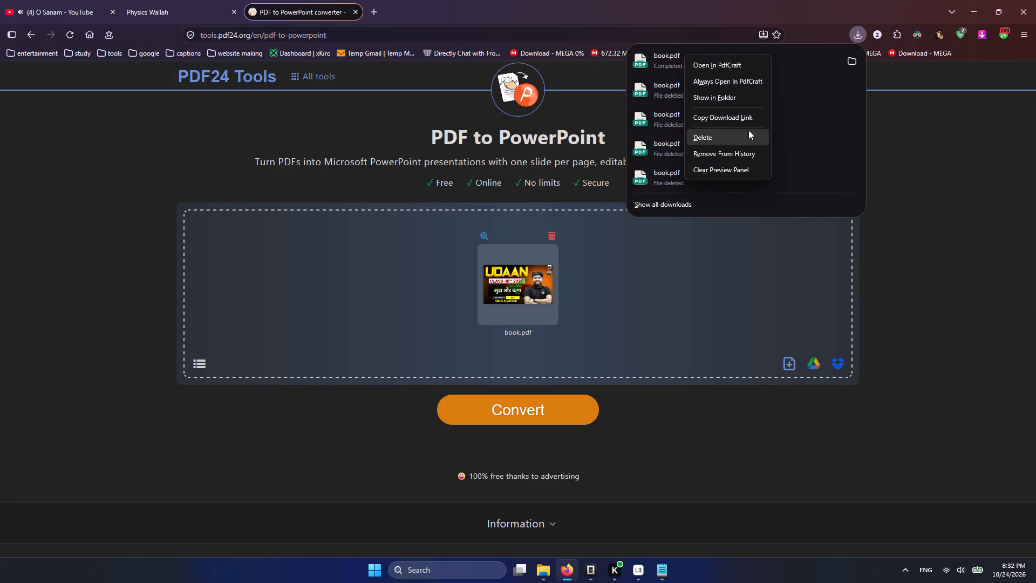
{"action": "left_click", "coordinate": [540, 413]}
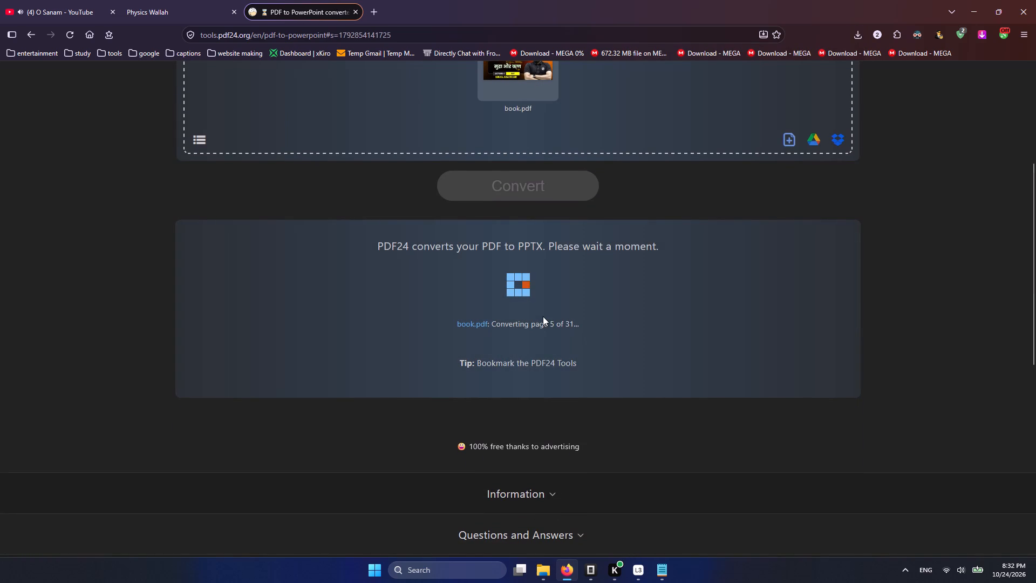
{"action": "left_click_drag", "start_coordinate": [547, 322], "coordinate": [715, 322]}
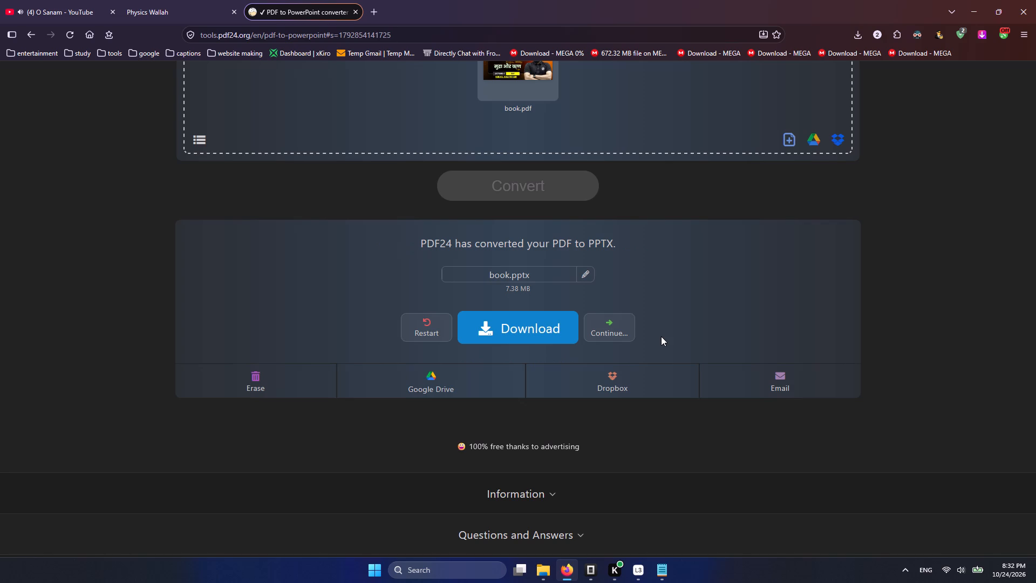
Rename the converted file with the copied chapter title, CH - 12 मुद्रा और ऋण, and download it.
{"action": "left_click", "coordinate": [591, 274]}
{"action": "key", "text": "ctrl+v"}
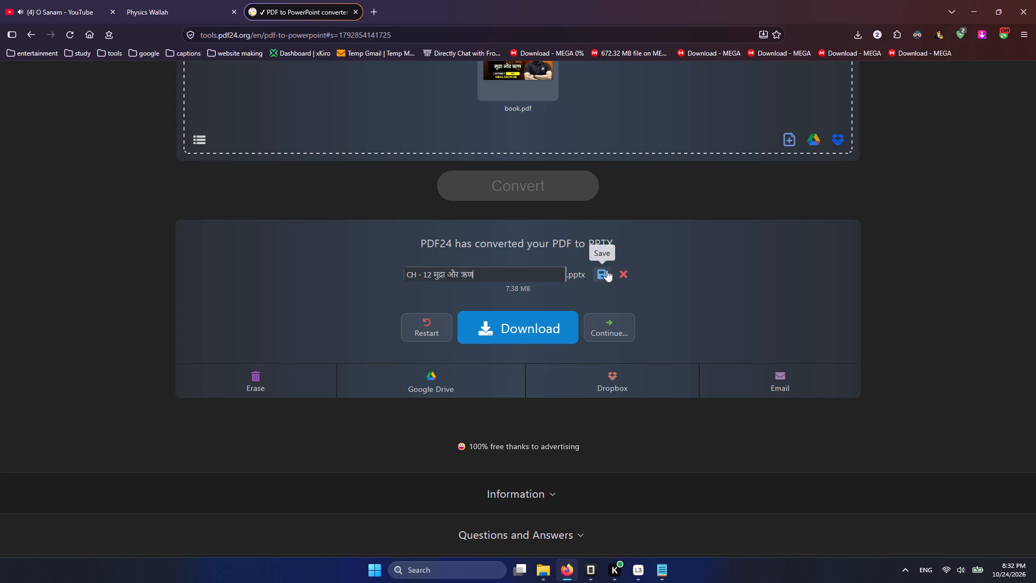
{"action": "left_click", "coordinate": [606, 270]}
{"action": "left_click", "coordinate": [539, 324]}
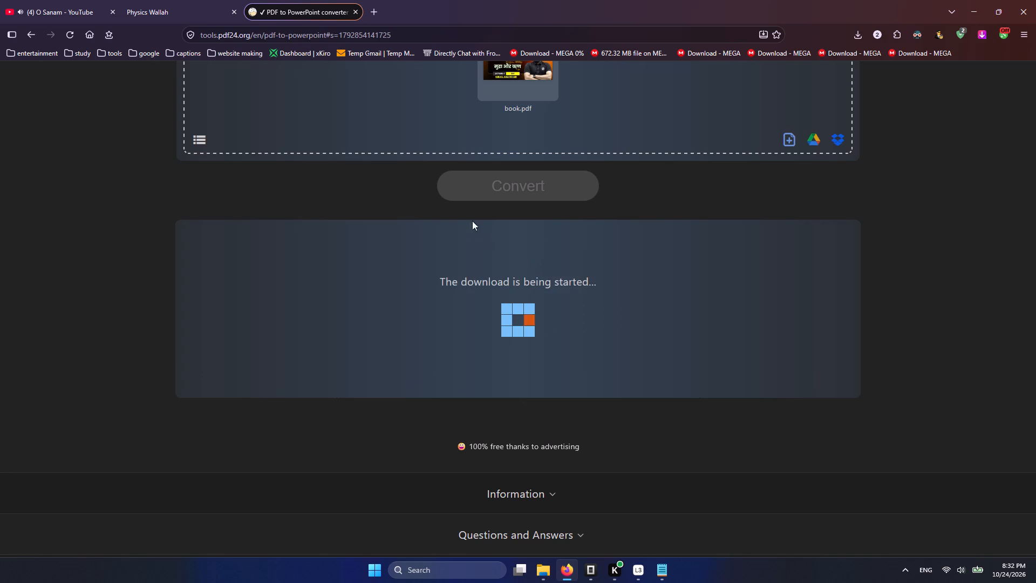
On Physics Wallah, close the मुद्रा और ऋण 01 attachments and open the class notes attached to the मुद्रा और ऋण 02 lecture.
{"action": "left_click", "coordinate": [208, 0]}
{"action": "left_click", "coordinate": [599, 199]}
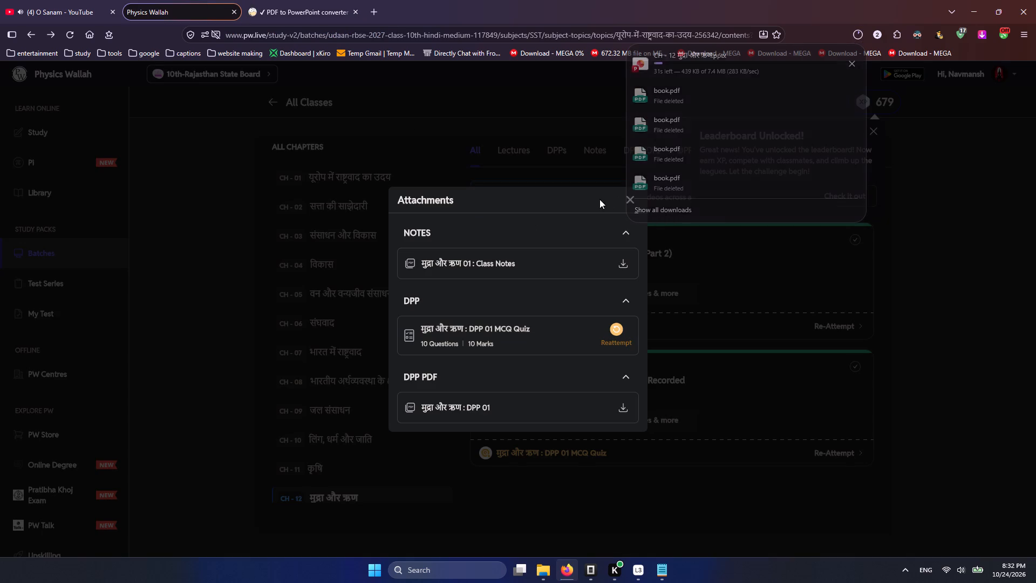
{"action": "left_click", "coordinate": [624, 195]}
{"action": "left_click", "coordinate": [650, 286]}
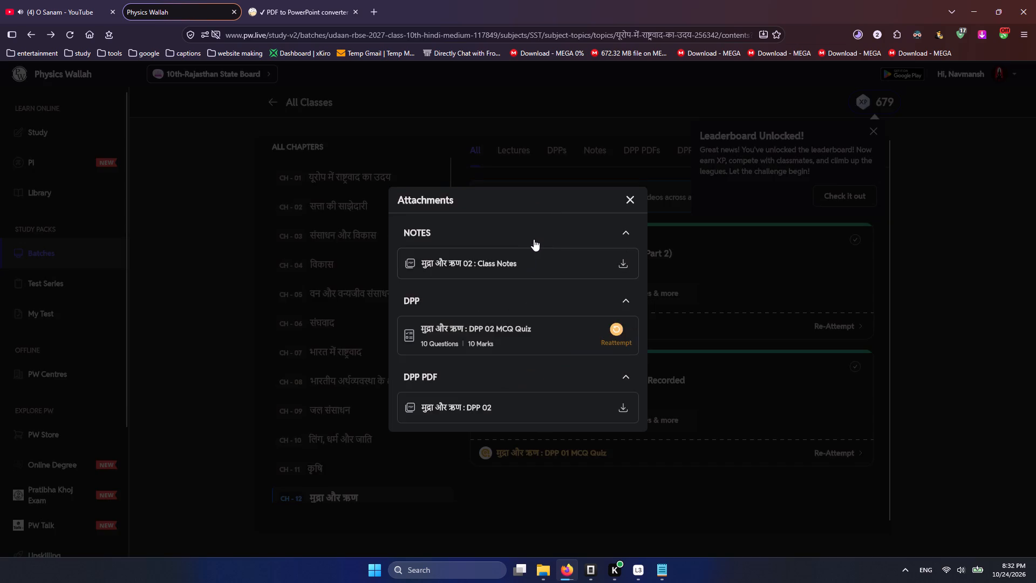
{"action": "left_click", "coordinate": [526, 254]}
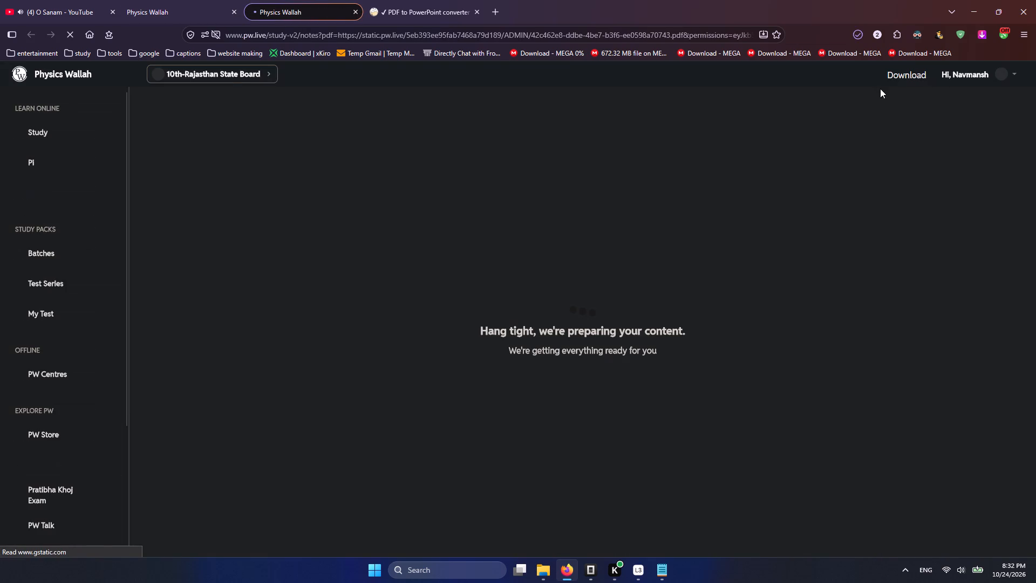
Open the downloaded CH - 12 मुद्रा और ऋण.pptx in PowerPoint.
{"action": "left_click", "coordinate": [851, 32]}
{"action": "left_click", "coordinate": [697, 55]}
{"action": "left_click", "coordinate": [485, 211]}
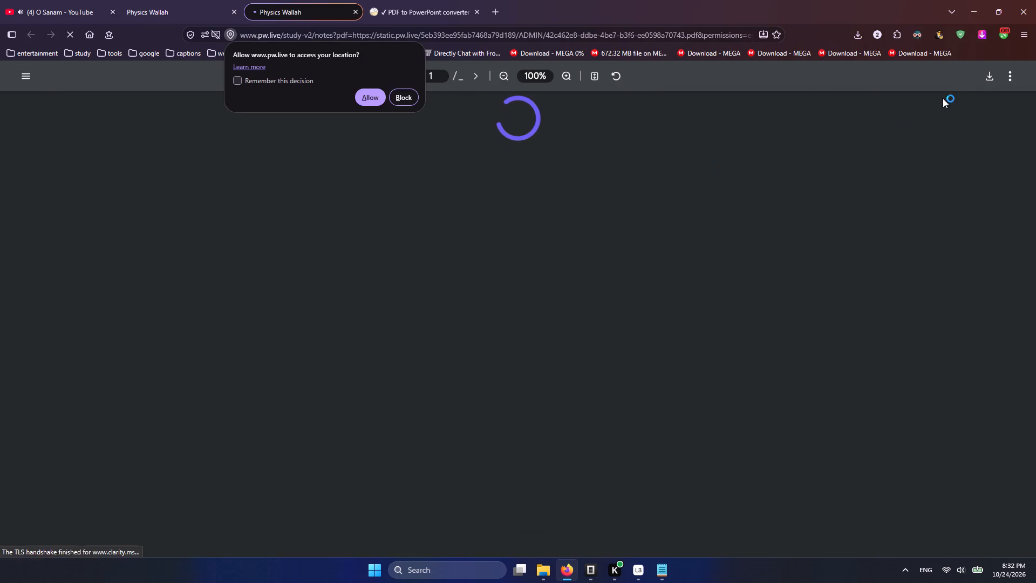
Download the मुद्रा और ऋण 02 class notes PDF and close the tabs opened for it.
{"action": "left_click", "coordinate": [984, 77]}
{"action": "left_click", "coordinate": [990, 78]}
{"action": "left_click", "coordinate": [989, 67]}
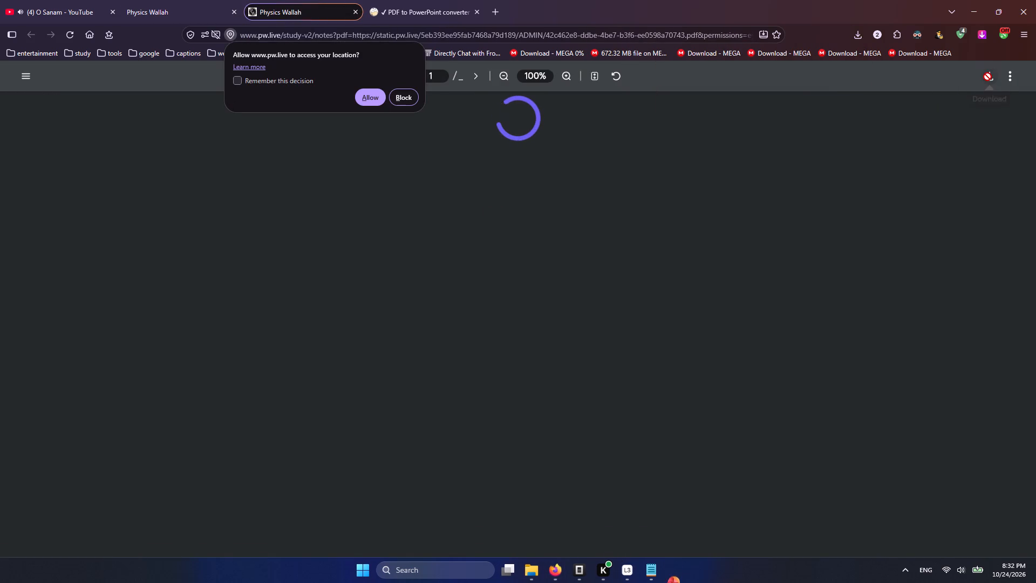
{"action": "left_click", "coordinate": [987, 77]}
{"action": "left_click", "coordinate": [991, 76]}
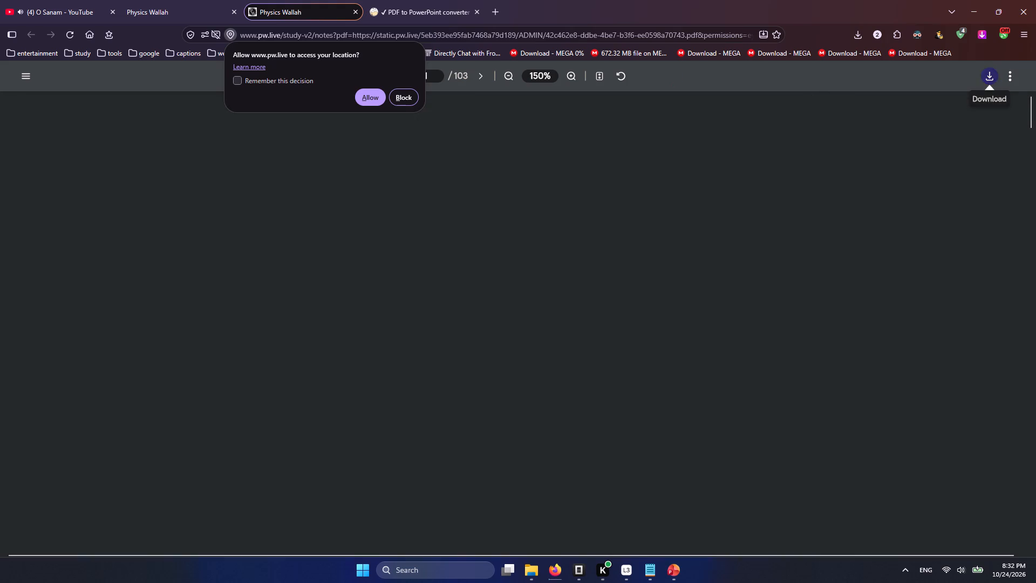
{"action": "left_click", "coordinate": [351, 11]}
{"action": "left_click", "coordinate": [351, 11]}
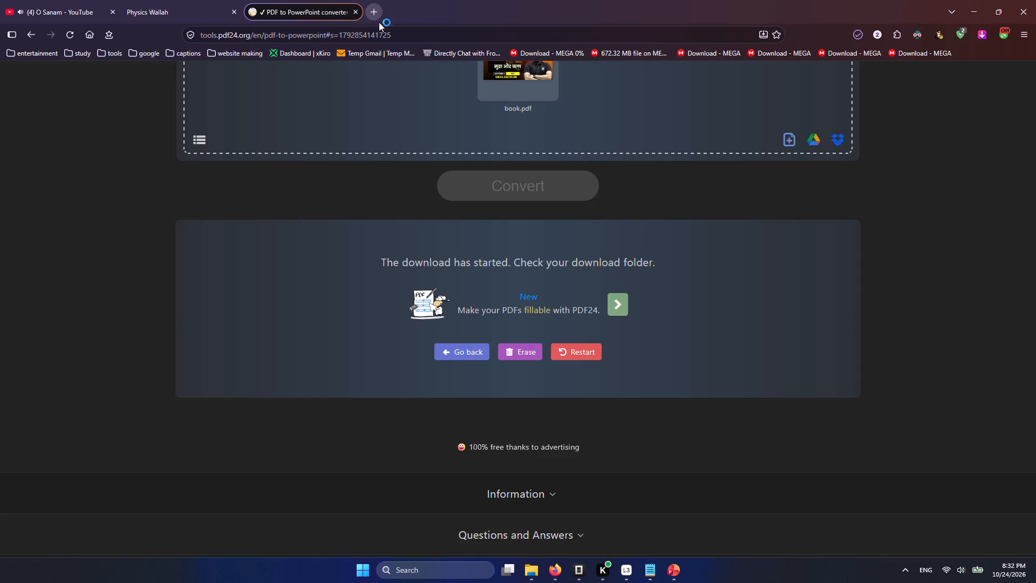
Restart the PDF24 converter, load the मुद्रा और ऋण 02 book.pdf, delete the local PDF and convert it to PowerPoint.
{"action": "scroll", "coordinate": [572, 210], "scroll_direction": "up", "scroll_amount": 4}
{"action": "left_click", "coordinate": [520, 84]}
{"action": "left_click", "coordinate": [849, 33]}
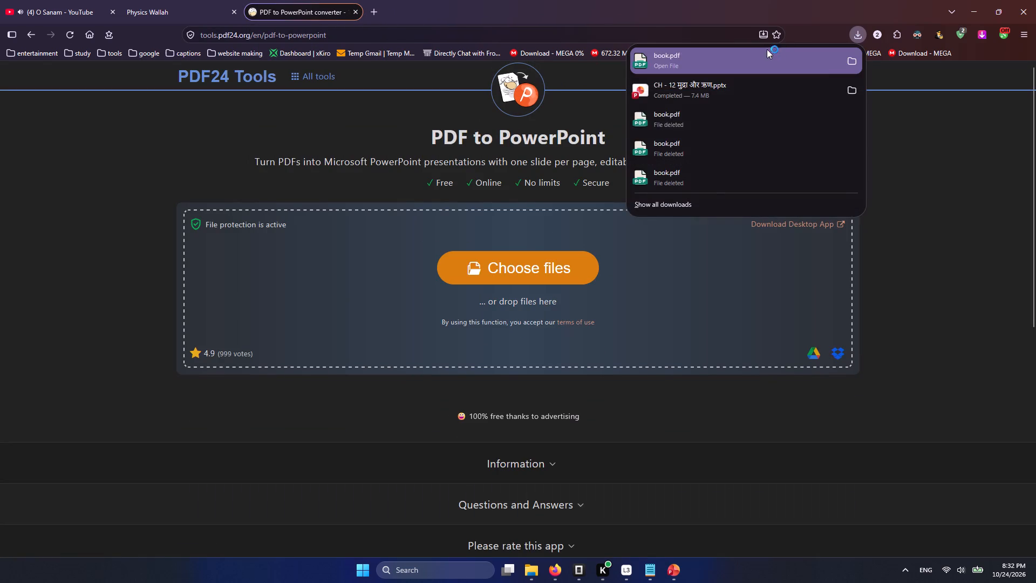
{"action": "left_click_drag", "start_coordinate": [759, 51], "coordinate": [574, 241]}
{"action": "right_click", "coordinate": [678, 54]}
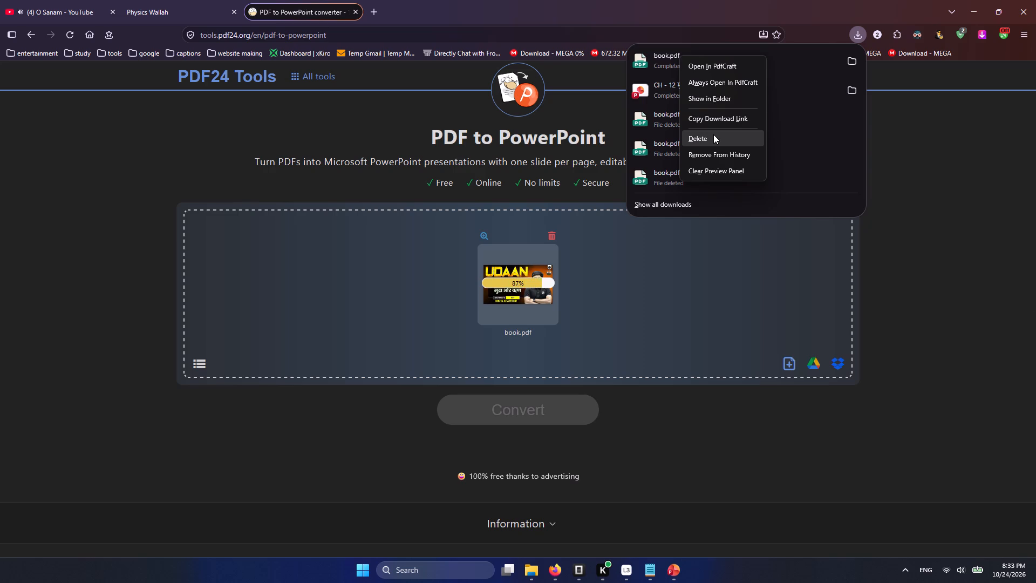
{"action": "left_click", "coordinate": [713, 134]}
{"action": "double_click", "coordinate": [549, 430]}
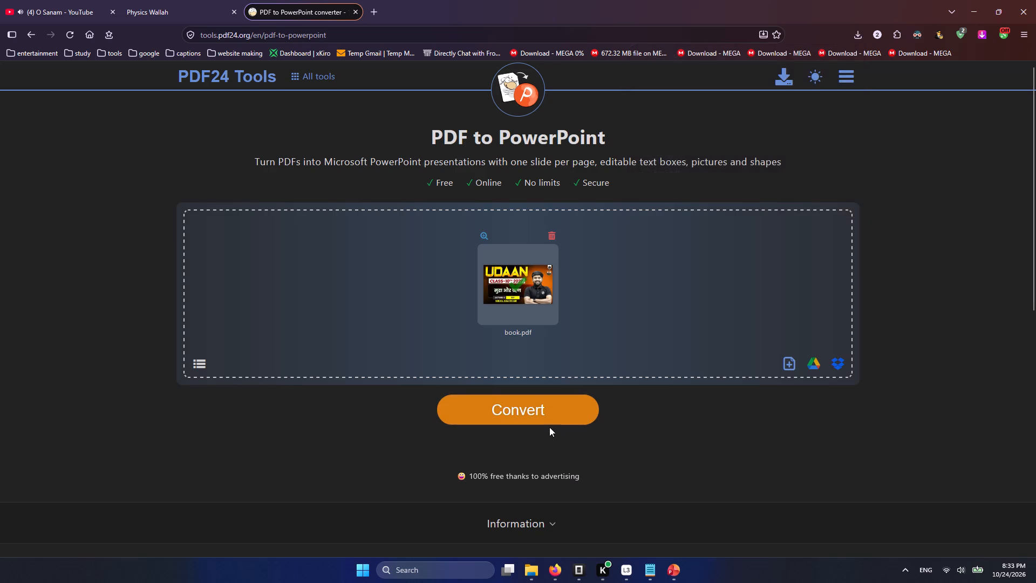
{"action": "left_click", "coordinate": [548, 415]}
Switch to PowerPoint and apply the dark brown design theme to the CH - 12 मुद्रा और ऋण presentation.
{"action": "left_click", "coordinate": [676, 572]}
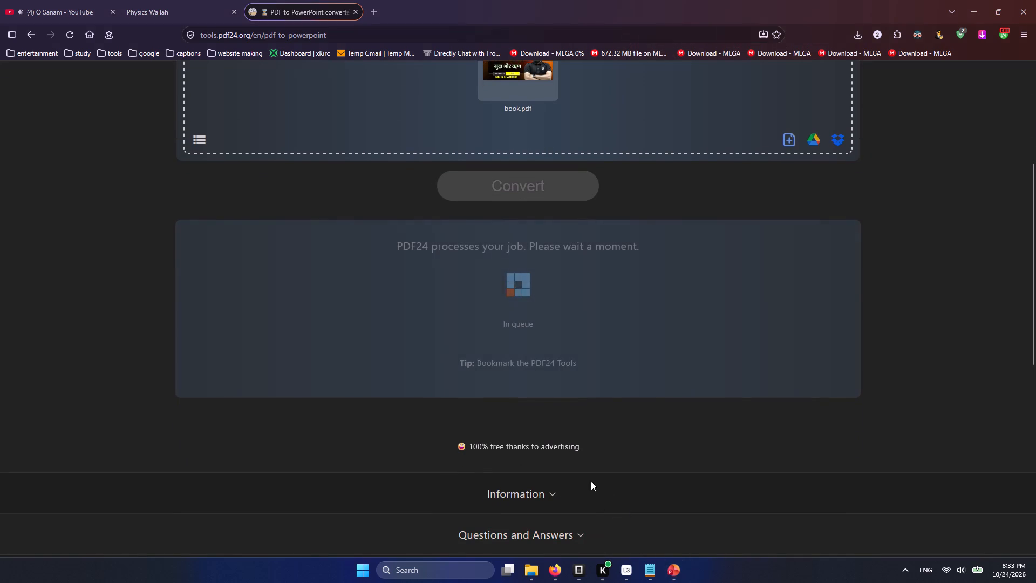
{"action": "left_click", "coordinate": [662, 565]}
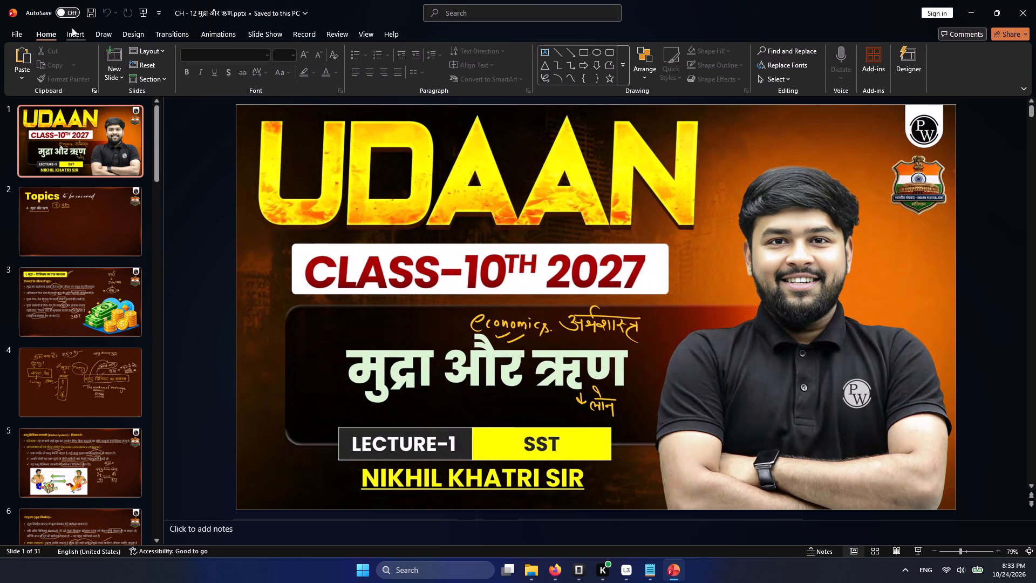
{"action": "left_click", "coordinate": [111, 30]}
{"action": "left_click", "coordinate": [133, 30]}
{"action": "left_click", "coordinate": [101, 66]}
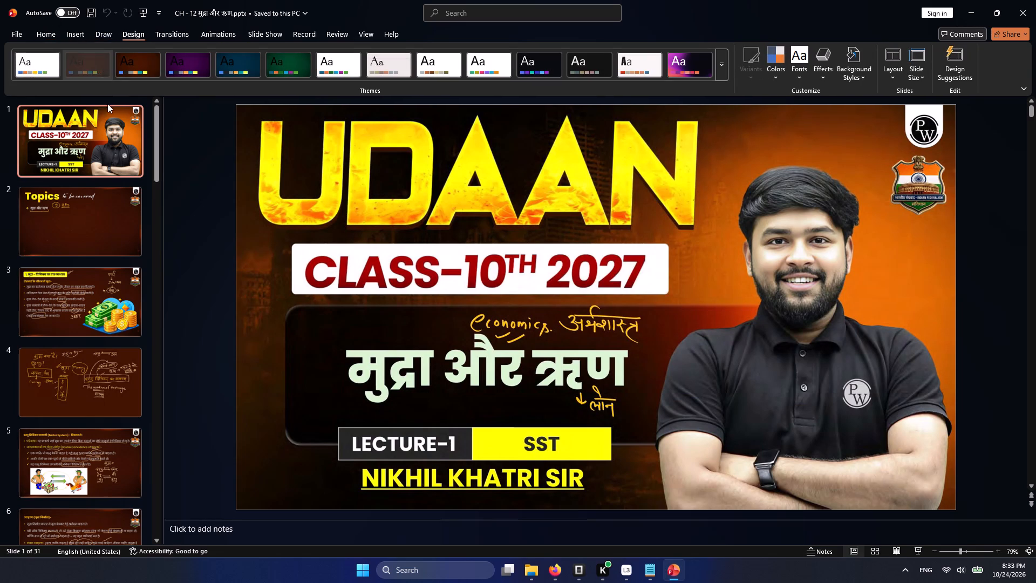
Add six blank slides after the last slide, the Thank You slide, of the CH - 12 मुद्रा और ऋण presentation.
{"action": "scroll", "coordinate": [149, 281], "scroll_direction": "down", "scroll_amount": 20}
{"action": "scroll", "coordinate": [149, 281], "scroll_direction": "down", "scroll_amount": 15}
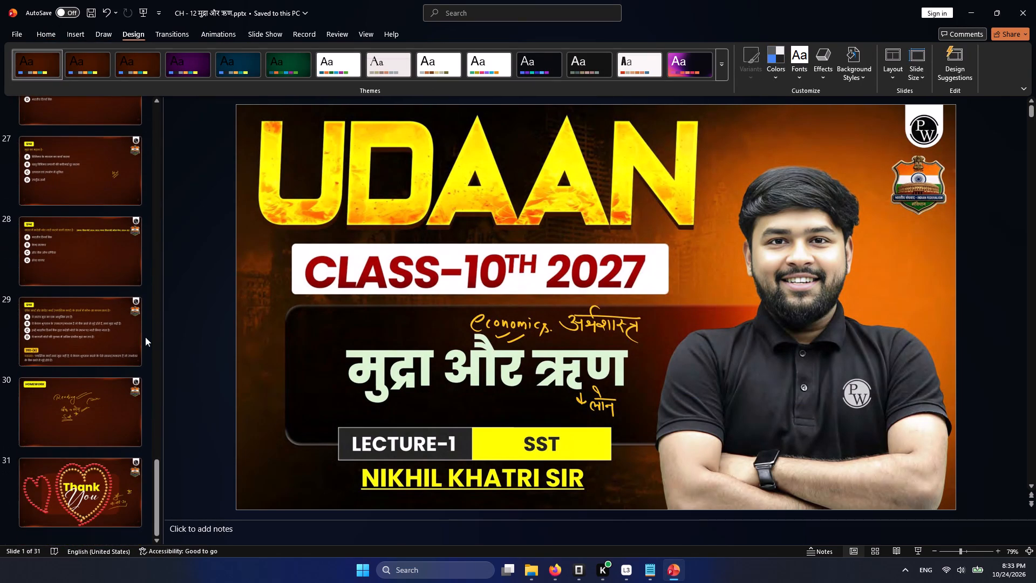
{"action": "left_click", "coordinate": [122, 462]}
{"action": "key", "text": "ctrl+m"}
{"action": "key", "text": "ctrl+m"}
{"action": "key", "text": "ctrl+m"}
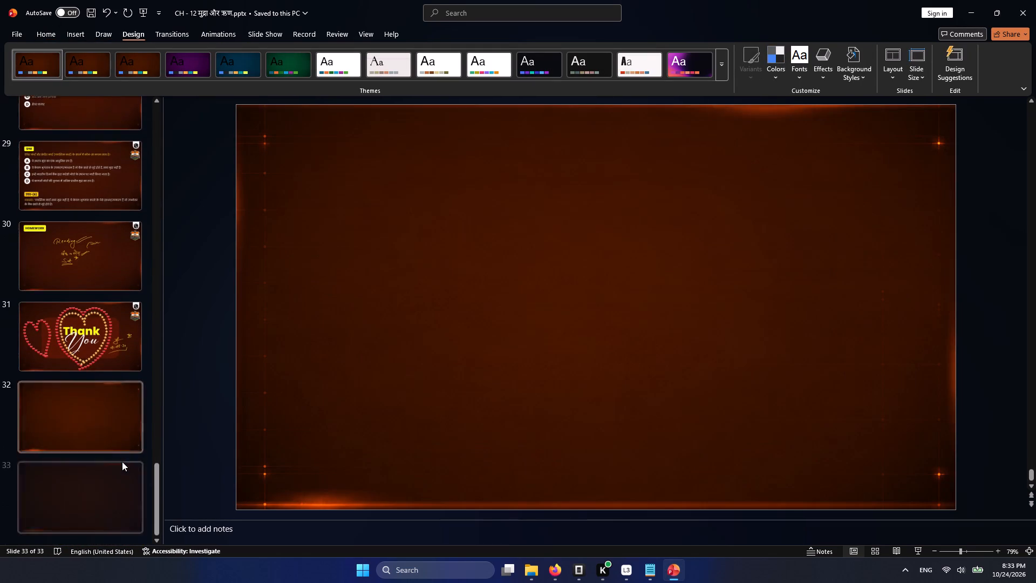
{"action": "key", "text": "ctrl+m"}
{"action": "key", "text": "ctrl+m"}
{"action": "key", "text": "ctrl+m"}
Switch to Firefox and download the converted book.pptx from PDF24 when the conversion is complete.
{"action": "key", "text": "alt+Tab"}
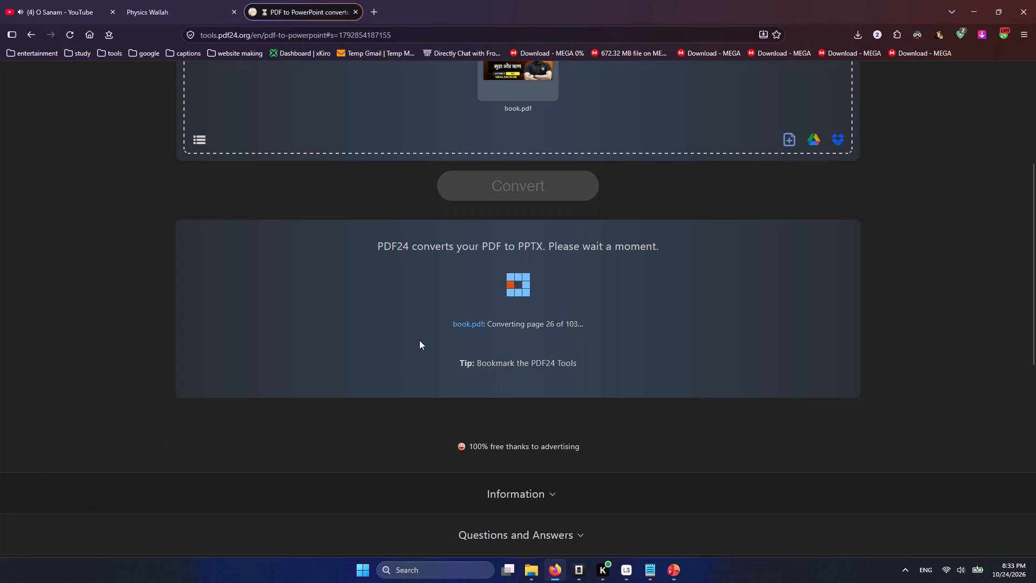
{"action": "left_click_drag", "start_coordinate": [533, 328], "coordinate": [724, 328]}
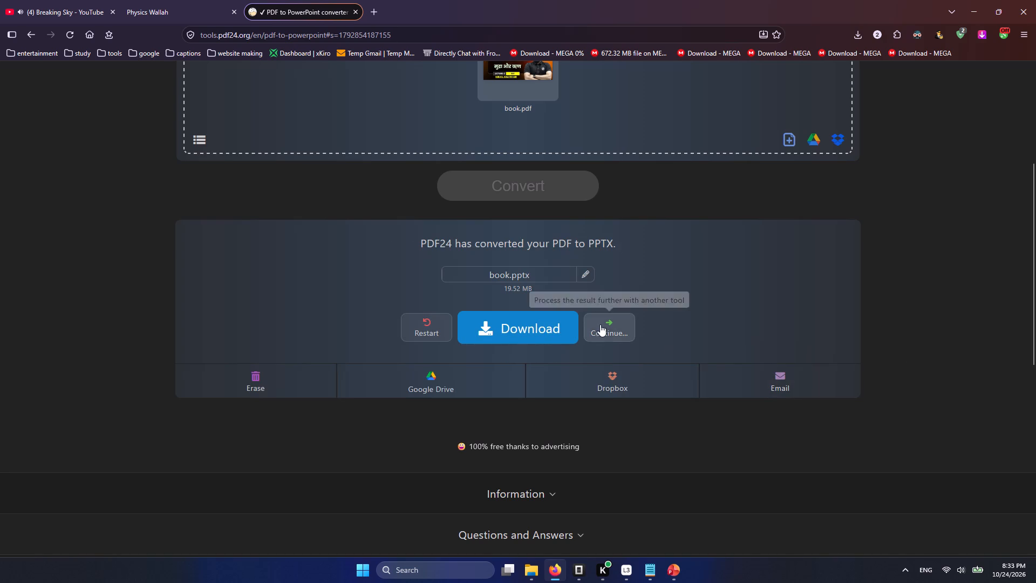
{"action": "left_click", "coordinate": [529, 322]}
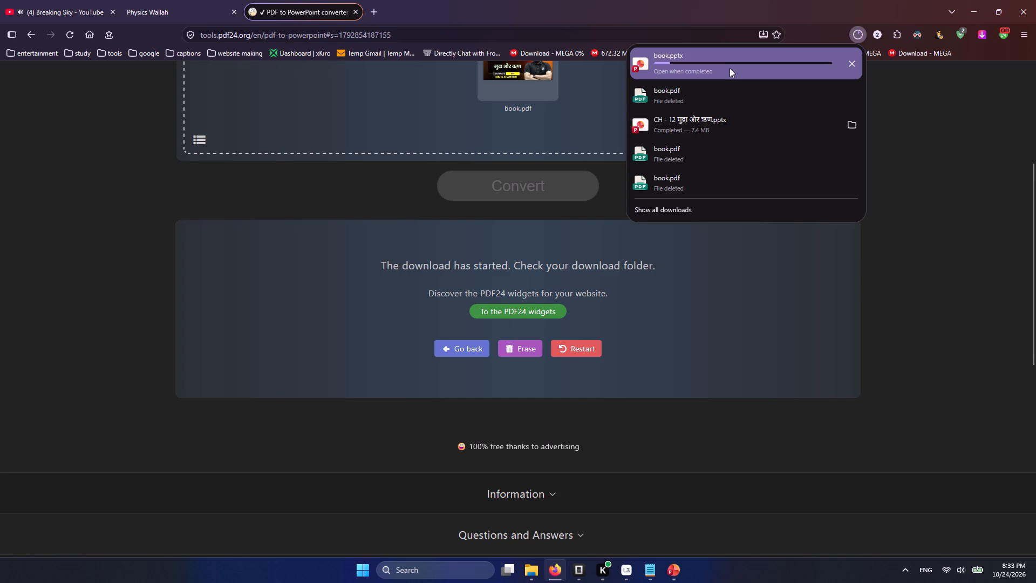
Switch to PowerPoint, open Reuse Slides after the last blank slide, and try to load book.pptx from Downloads.
{"action": "left_click", "coordinate": [685, 568]}
{"action": "left_click", "coordinate": [74, 38]}
{"action": "left_click", "coordinate": [18, 82]}
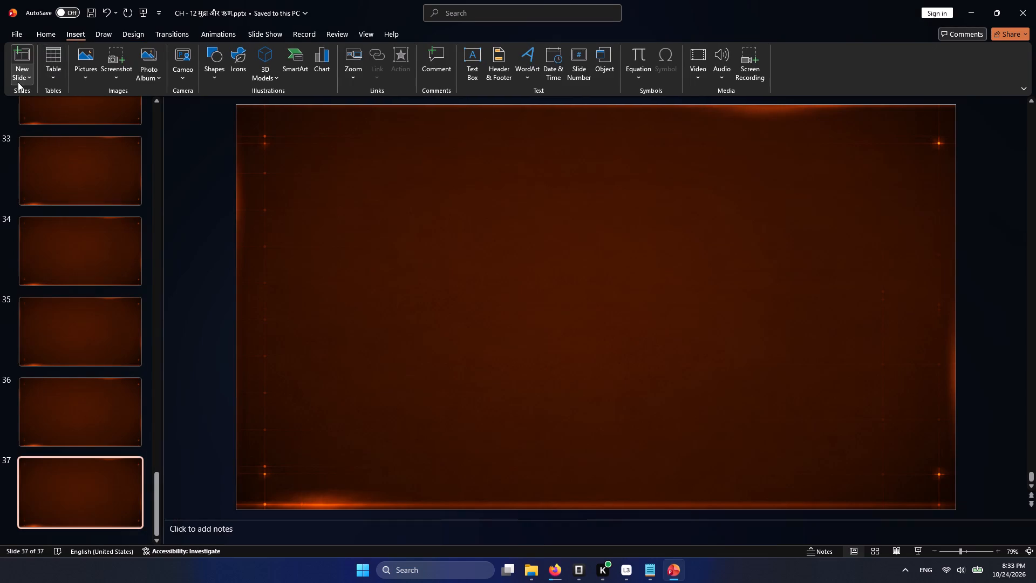
{"action": "left_click", "coordinate": [49, 350]}
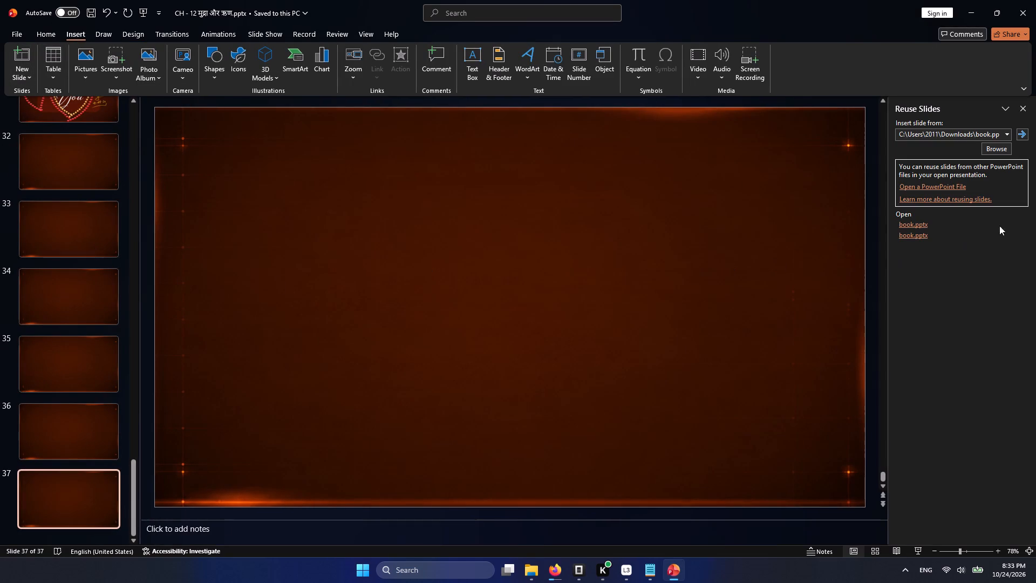
{"action": "left_click", "coordinate": [1004, 144]}
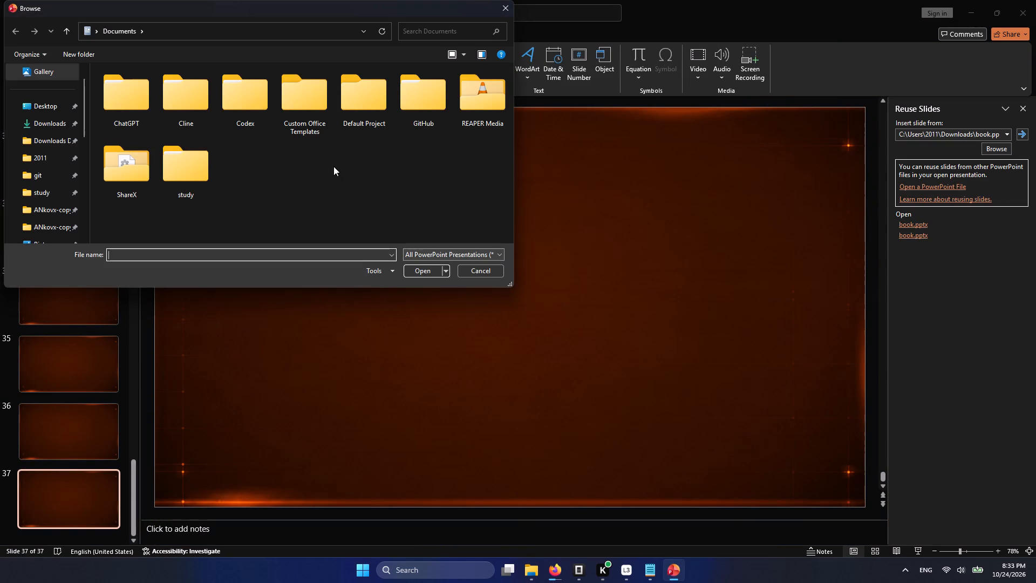
{"action": "scroll", "coordinate": [331, 164], "scroll_direction": "down", "scroll_amount": 3}
{"action": "left_click", "coordinate": [50, 119]}
{"action": "scroll", "coordinate": [354, 152], "scroll_direction": "down", "scroll_amount": 4}
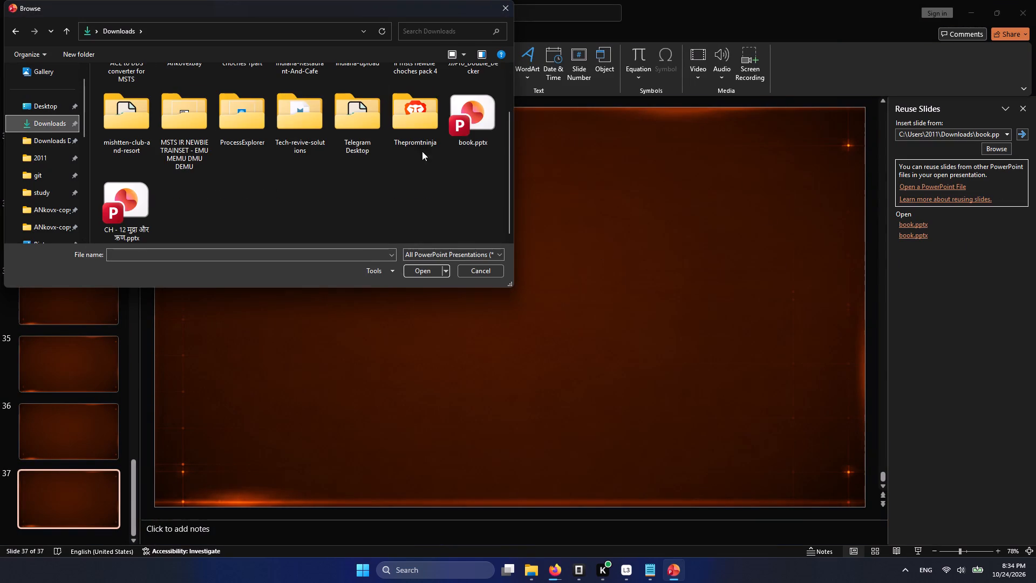
{"action": "left_click", "coordinate": [457, 110]}
{"action": "left_click", "coordinate": [432, 270]}
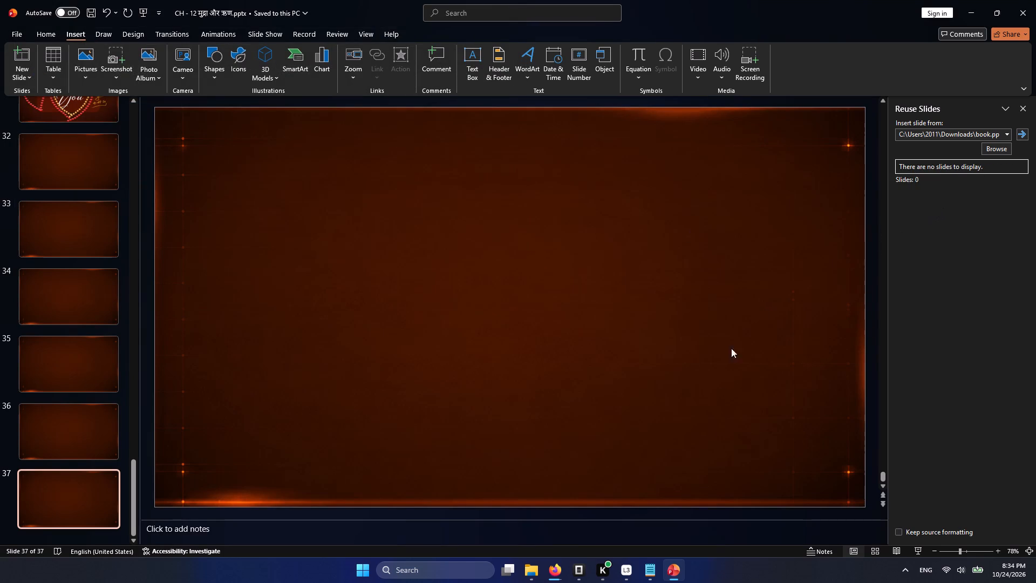
Switch to Firefox and check the download status of book.pptx.
{"action": "left_click_drag", "start_coordinate": [540, 570], "coordinate": [546, 572]}
{"action": "left_click", "coordinate": [546, 572]}
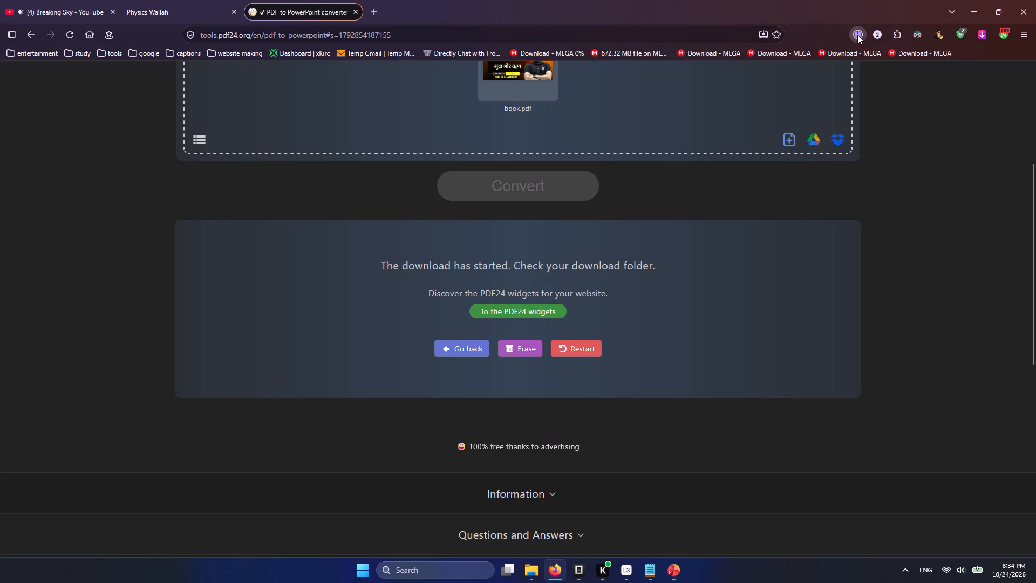
{"action": "left_click", "coordinate": [857, 35]}
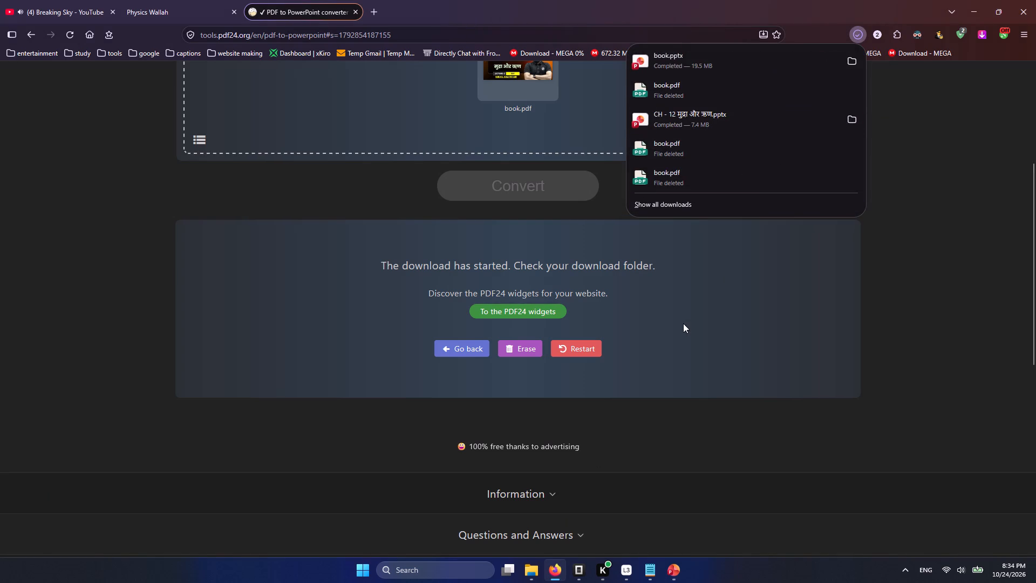
Return to PowerPoint and load book.pptx from Downloads into Reuse Slides again.
{"action": "left_click", "coordinate": [667, 582]}
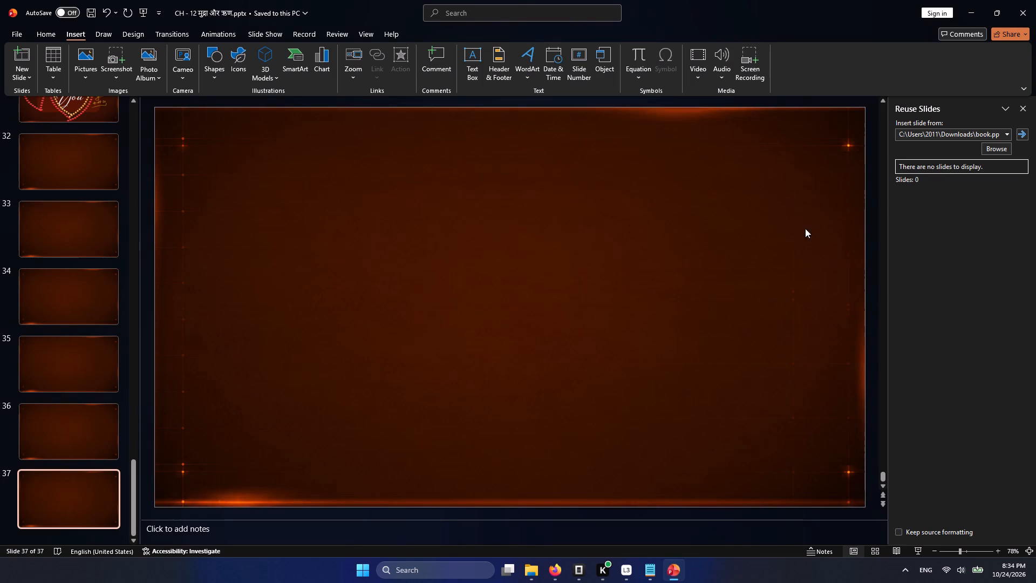
{"action": "left_click", "coordinate": [991, 147]}
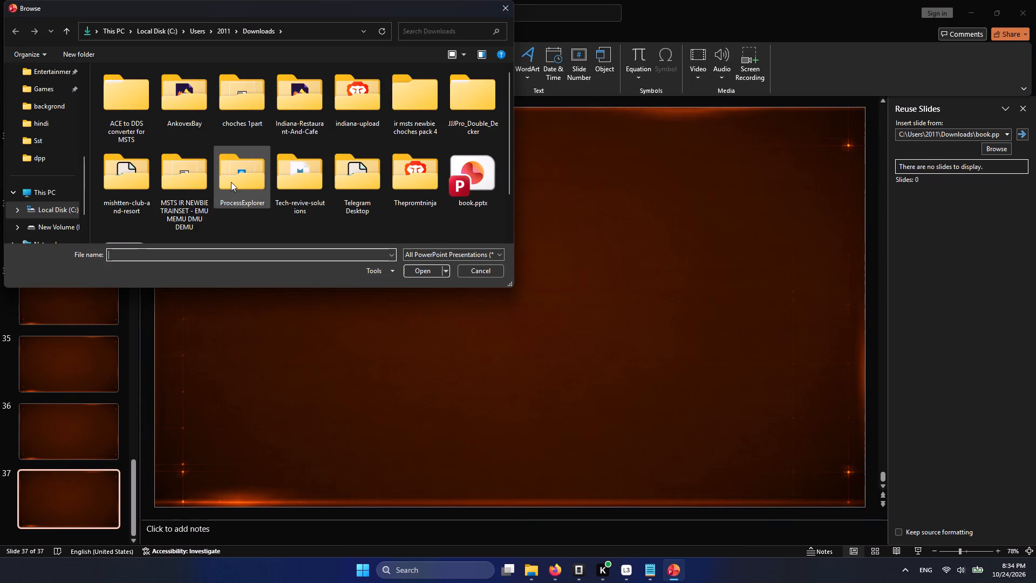
{"action": "left_click", "coordinate": [481, 178]}
{"action": "left_click", "coordinate": [425, 271]}
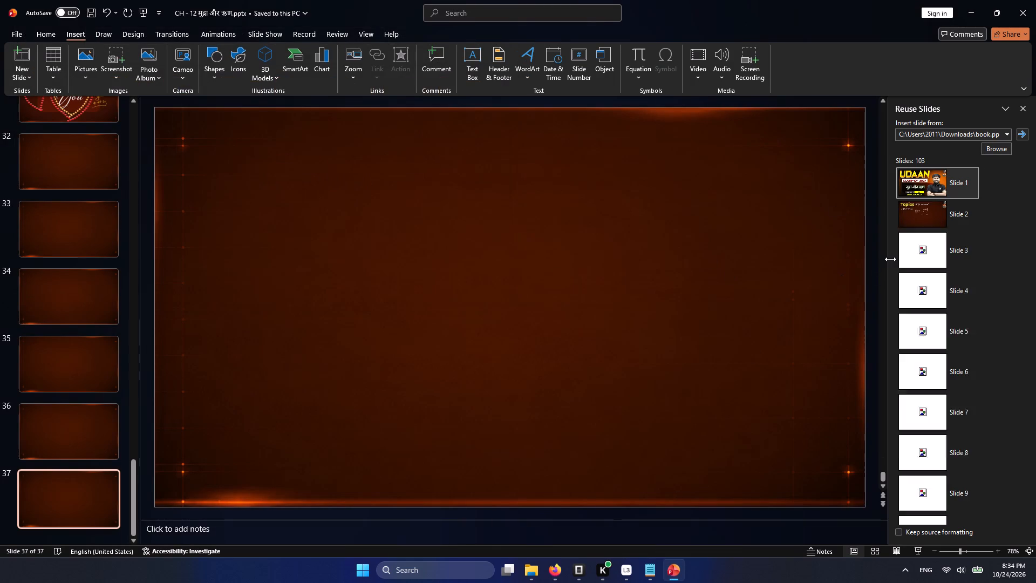
Insert slides 2 to 10 of book.pptx one by one after the blank slides, leaving out its title slide.
{"action": "left_click", "coordinate": [946, 212]}
{"action": "left_click", "coordinate": [939, 246]}
{"action": "left_click", "coordinate": [945, 271]}
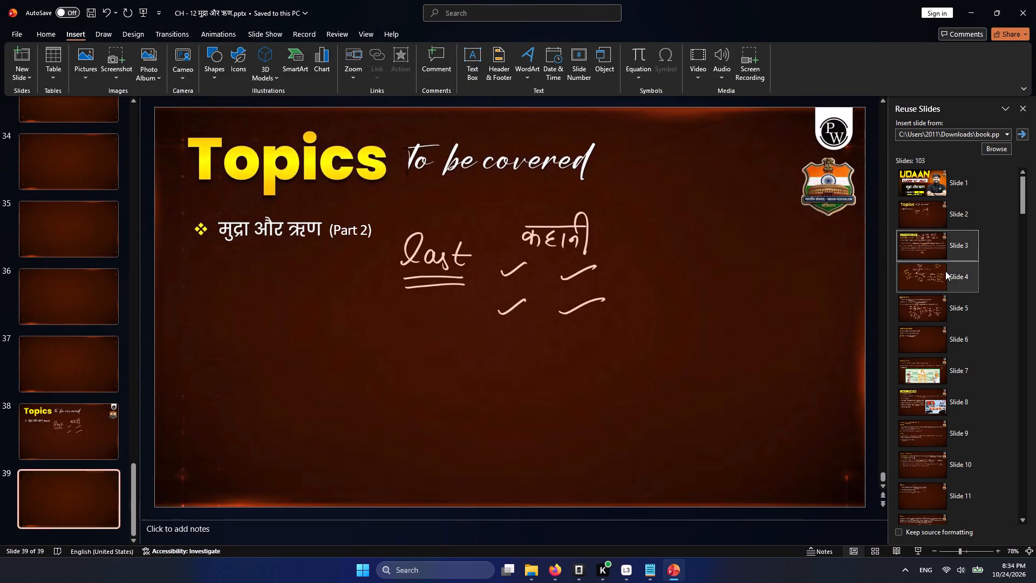
{"action": "left_click", "coordinate": [950, 296]}
{"action": "left_click", "coordinate": [950, 331]}
{"action": "left_click", "coordinate": [951, 365]}
{"action": "left_click", "coordinate": [952, 403]}
{"action": "left_click", "coordinate": [953, 426]}
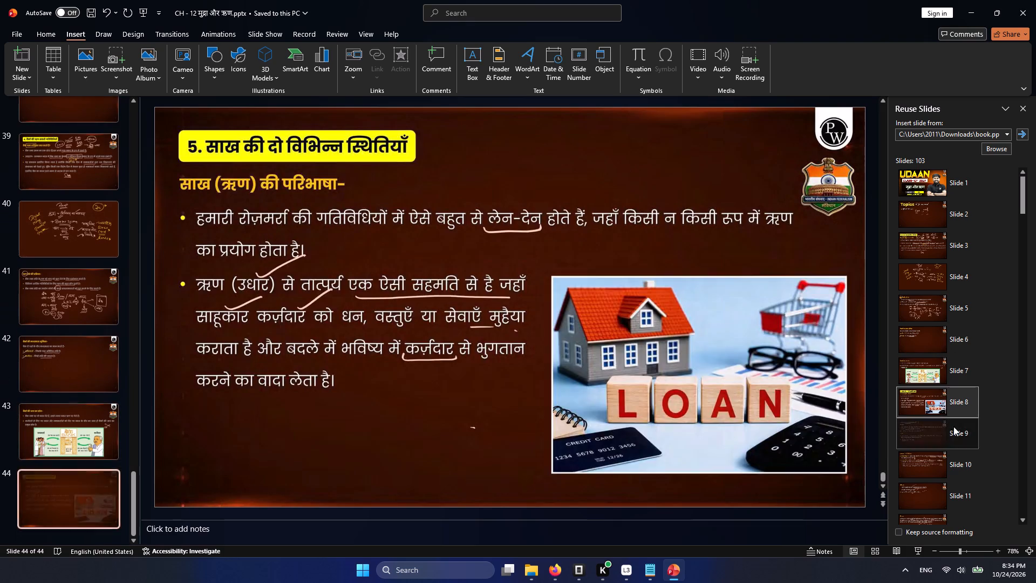
{"action": "left_click", "coordinate": [953, 464]}
Insert slides 11 to 19 of book.pptx in order at the end of the CH - 12 presentation.
{"action": "scroll", "coordinate": [953, 464], "scroll_direction": "down", "scroll_amount": 1}
{"action": "left_click", "coordinate": [962, 220]}
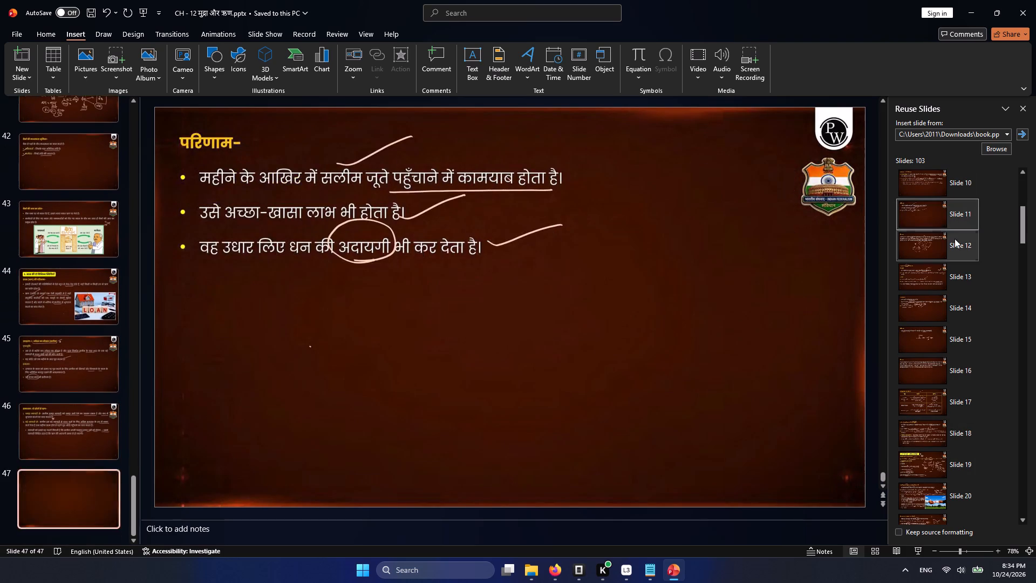
{"action": "left_click", "coordinate": [955, 239]}
{"action": "left_click", "coordinate": [944, 290]}
{"action": "left_click", "coordinate": [945, 311]}
{"action": "left_click", "coordinate": [945, 340]}
{"action": "left_click", "coordinate": [948, 360]}
{"action": "left_click", "coordinate": [951, 392]}
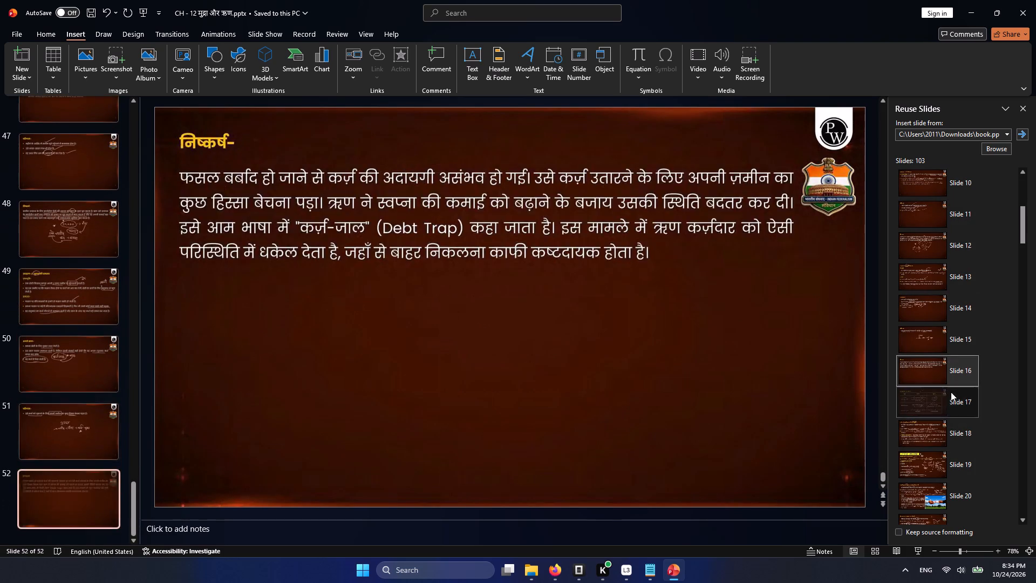
{"action": "left_click", "coordinate": [949, 422]}
{"action": "left_click", "coordinate": [944, 457]}
Insert slides 20 to 29 of book.pptx in order at the end of the CH - 12 presentation.
{"action": "scroll", "coordinate": [944, 457], "scroll_direction": "down", "scroll_amount": 1}
{"action": "left_click", "coordinate": [947, 224]}
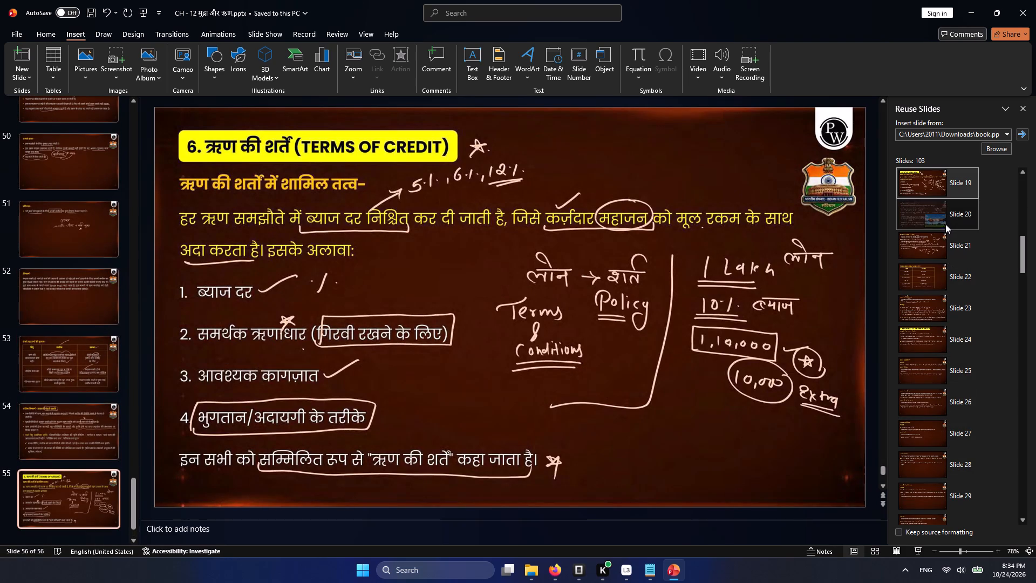
{"action": "left_click", "coordinate": [934, 242]}
{"action": "left_click", "coordinate": [937, 270]}
{"action": "left_click", "coordinate": [942, 316]}
{"action": "left_click", "coordinate": [940, 337]}
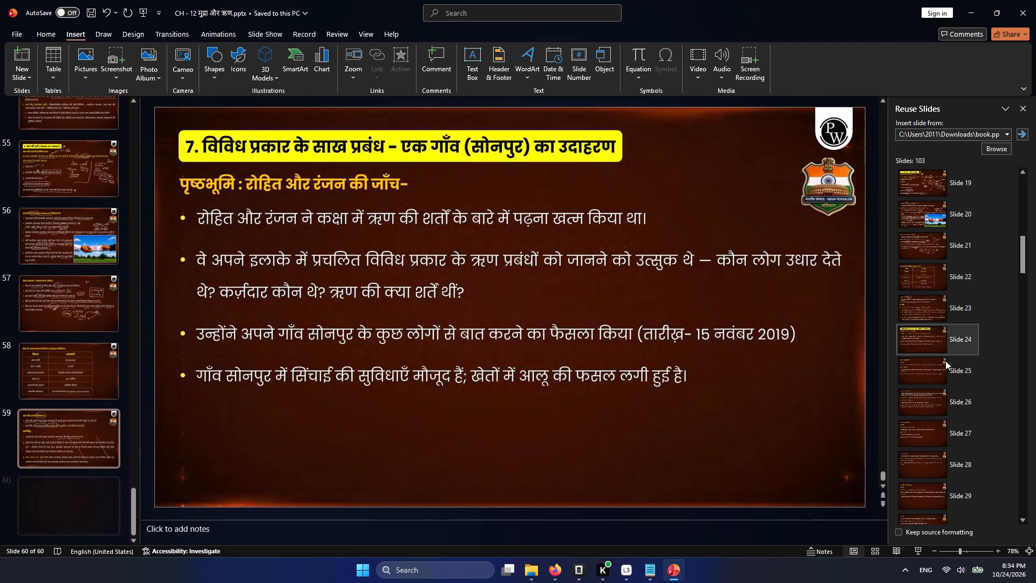
{"action": "left_click", "coordinate": [946, 370]}
{"action": "left_click", "coordinate": [929, 400]}
{"action": "left_click", "coordinate": [925, 439]}
{"action": "left_click", "coordinate": [935, 472]}
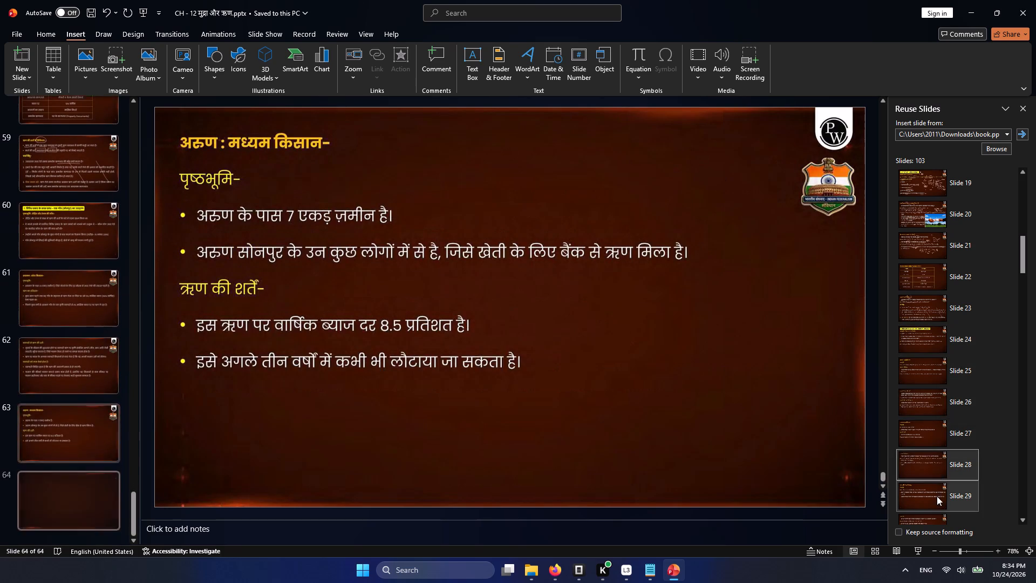
{"action": "left_click", "coordinate": [937, 497]}
Insert slides 30 to 38 of book.pptx in order at the end of the CH - 12 presentation.
{"action": "scroll", "coordinate": [937, 497], "scroll_direction": "down", "scroll_amount": 1}
{"action": "left_click", "coordinate": [917, 256]}
{"action": "left_click", "coordinate": [924, 292]}
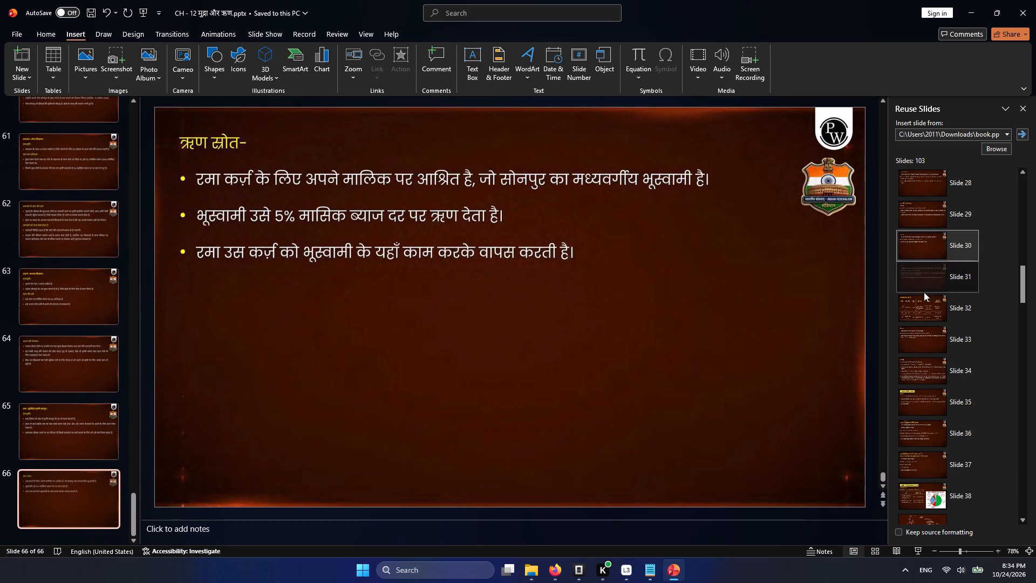
{"action": "left_click", "coordinate": [930, 305]}
{"action": "left_click", "coordinate": [937, 343]}
{"action": "left_click", "coordinate": [940, 370]}
{"action": "left_click", "coordinate": [942, 392]}
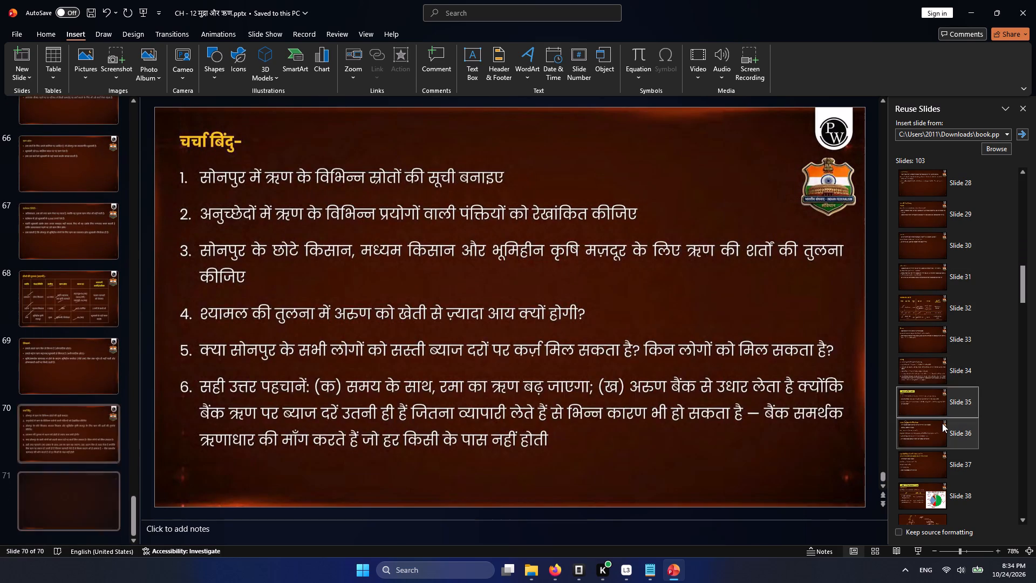
{"action": "left_click", "coordinate": [942, 426]}
{"action": "left_click", "coordinate": [942, 466]}
{"action": "left_click", "coordinate": [937, 495]}
Insert slides 39 to 47 of book.pptx in order at the end of the CH - 12 presentation.
{"action": "scroll", "coordinate": [937, 495], "scroll_direction": "down", "scroll_amount": 1}
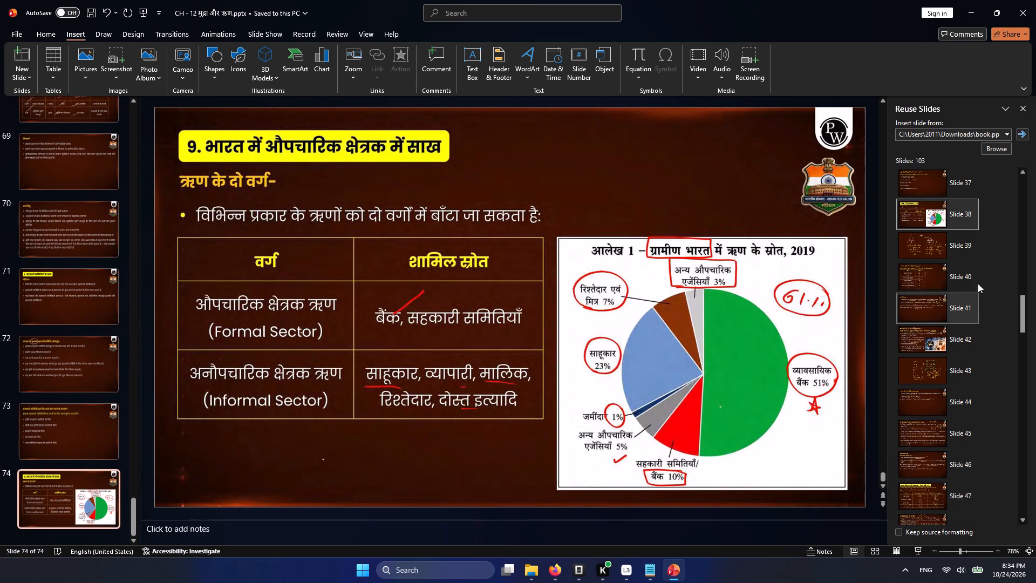
{"action": "left_click", "coordinate": [962, 253]}
{"action": "left_click", "coordinate": [946, 276]}
{"action": "left_click", "coordinate": [928, 304]}
{"action": "left_click", "coordinate": [929, 341]}
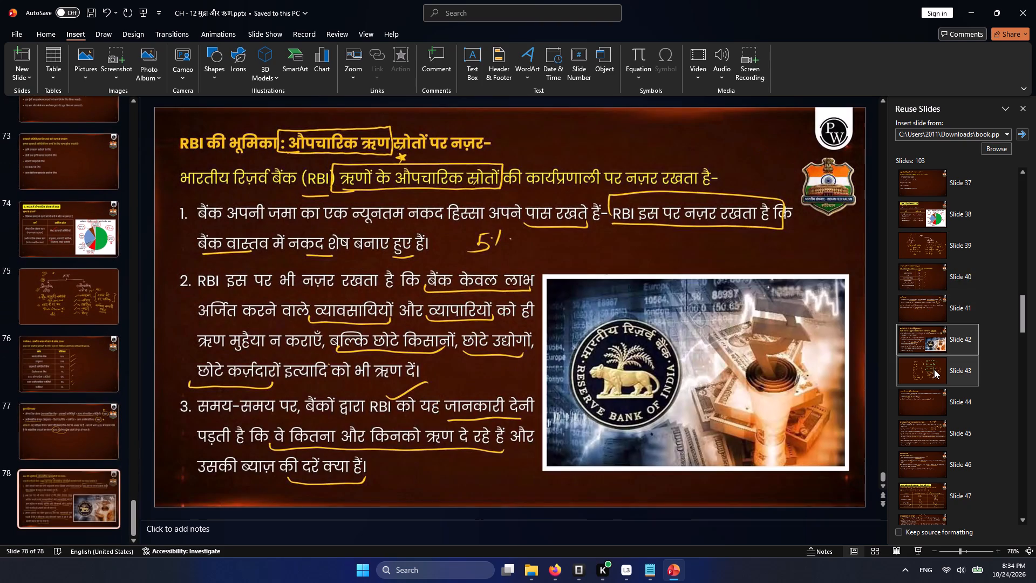
{"action": "left_click", "coordinate": [935, 374]}
{"action": "left_click", "coordinate": [943, 414]}
{"action": "left_click", "coordinate": [945, 431]}
{"action": "left_click", "coordinate": [944, 469]}
{"action": "left_click", "coordinate": [943, 490]}
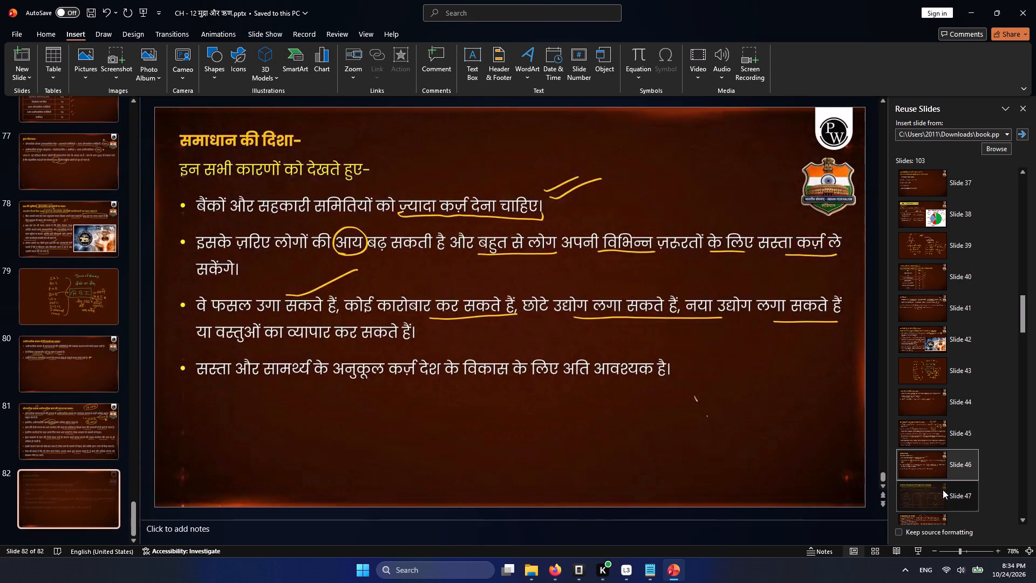
Insert slides 48 to 56 of book.pptx in order at the end of the CH - 12 presentation.
{"action": "scroll", "coordinate": [943, 490], "scroll_direction": "down", "scroll_amount": 1}
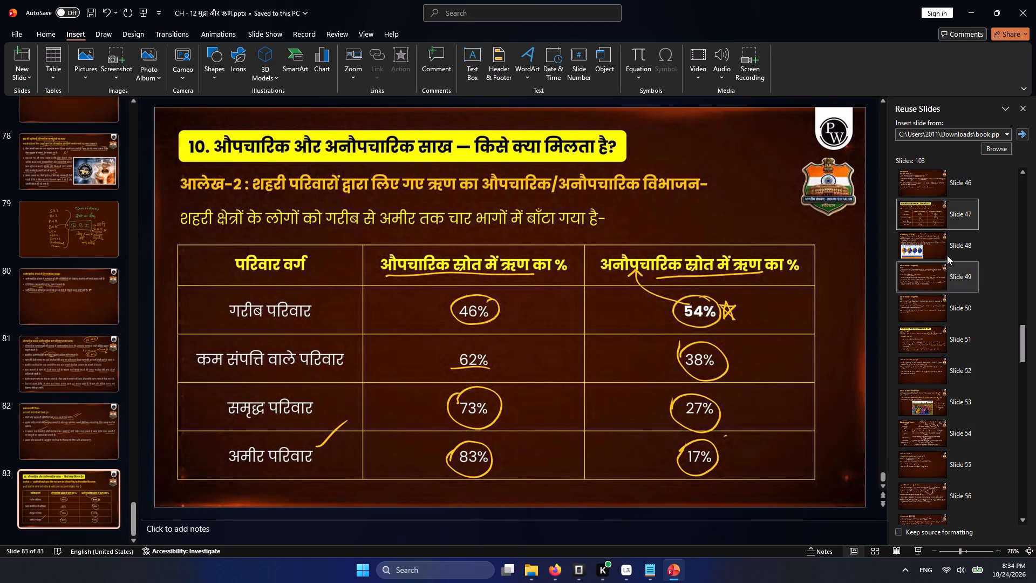
{"action": "left_click", "coordinate": [947, 254]}
{"action": "left_click", "coordinate": [943, 275]}
{"action": "left_click", "coordinate": [947, 302]}
{"action": "left_click", "coordinate": [953, 345]}
{"action": "left_click", "coordinate": [949, 374]}
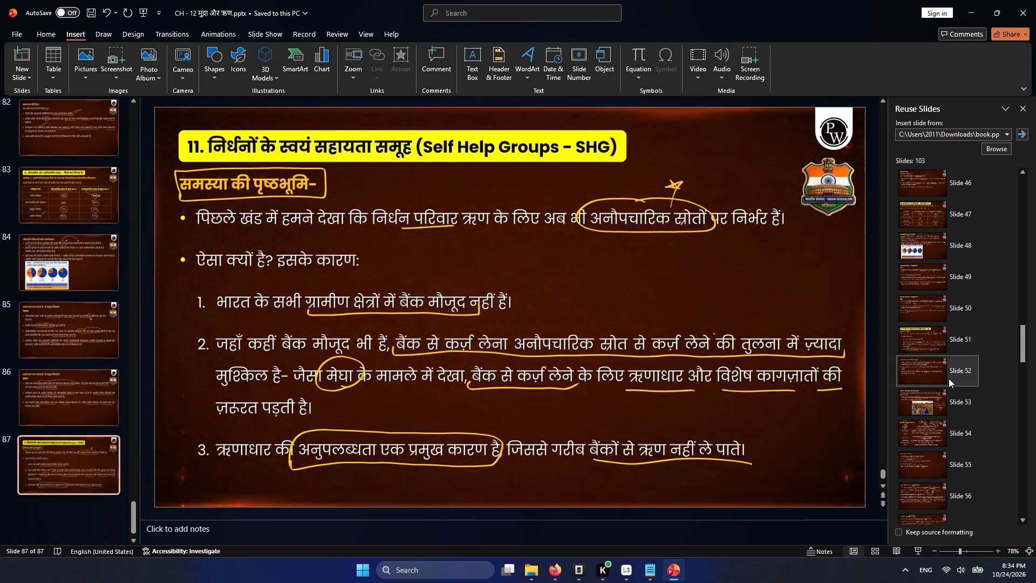
{"action": "left_click", "coordinate": [949, 392]}
{"action": "left_click", "coordinate": [950, 421]}
{"action": "left_click", "coordinate": [947, 467]}
{"action": "left_click", "coordinate": [940, 490]}
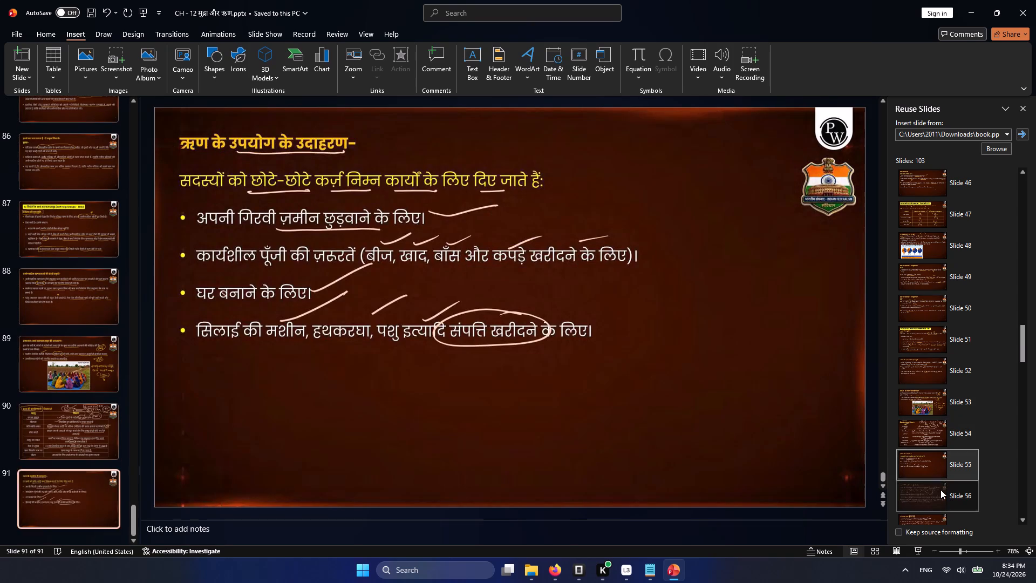
Insert slides 57 to 65 of book.pptx in order at the end of the CH - 12 presentation.
{"action": "scroll", "coordinate": [940, 490], "scroll_direction": "down", "scroll_amount": 1}
{"action": "left_click", "coordinate": [952, 246]}
{"action": "left_click", "coordinate": [951, 284]}
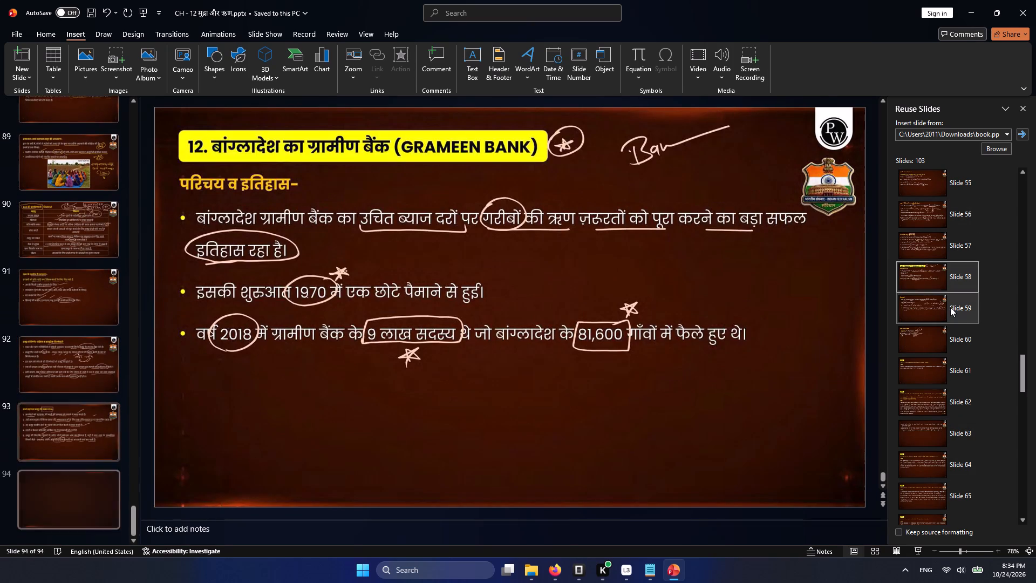
{"action": "left_click", "coordinate": [950, 307]}
{"action": "left_click", "coordinate": [948, 349]}
{"action": "left_click", "coordinate": [948, 376]}
{"action": "left_click", "coordinate": [946, 395]}
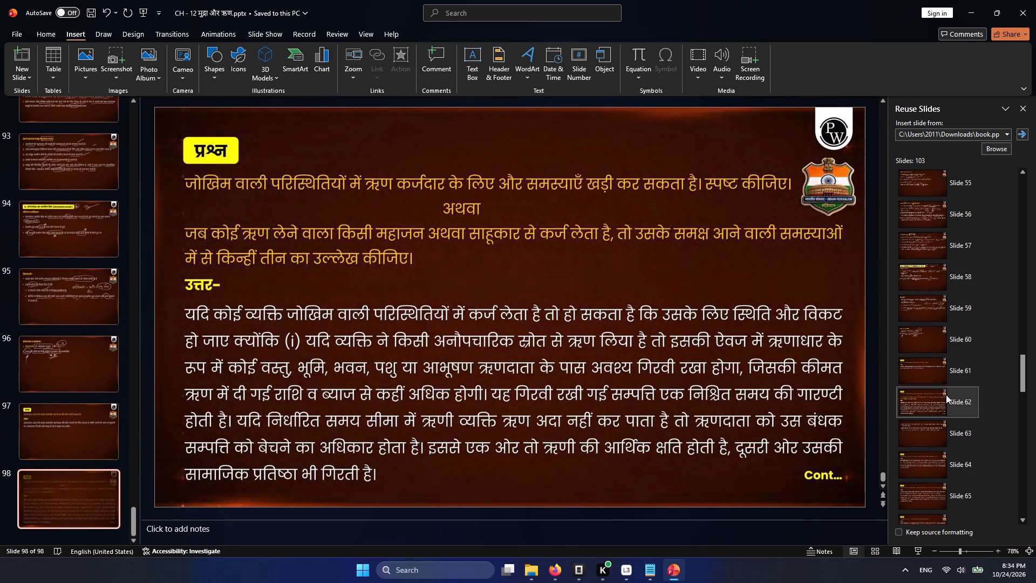
{"action": "left_click", "coordinate": [937, 428]}
{"action": "left_click", "coordinate": [938, 472]}
{"action": "left_click", "coordinate": [938, 497]}
Insert slides 66 to 74 of book.pptx in order at the end of the CH - 12 presentation.
{"action": "scroll", "coordinate": [938, 497], "scroll_direction": "down", "scroll_amount": 1}
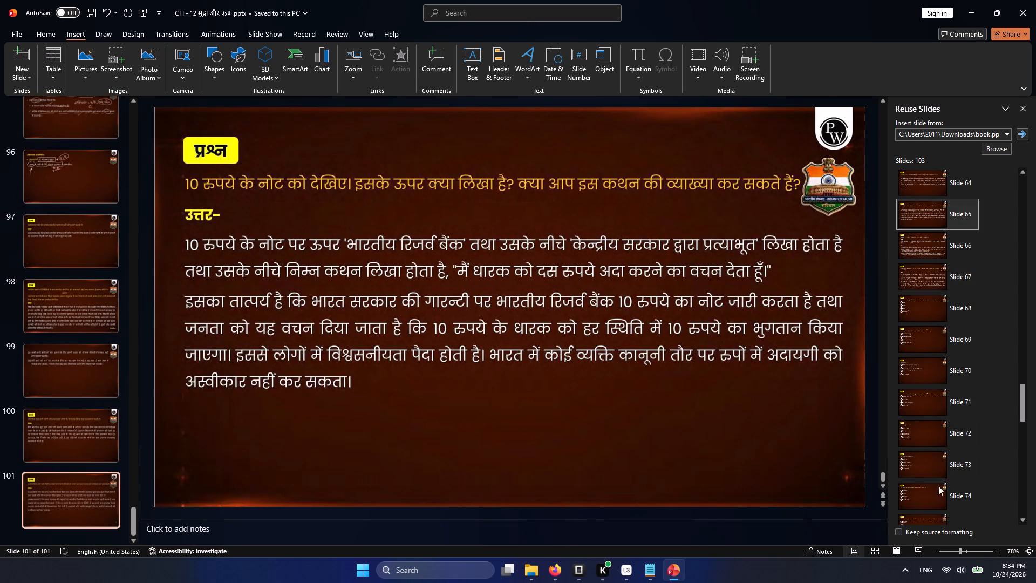
{"action": "left_click", "coordinate": [944, 246]}
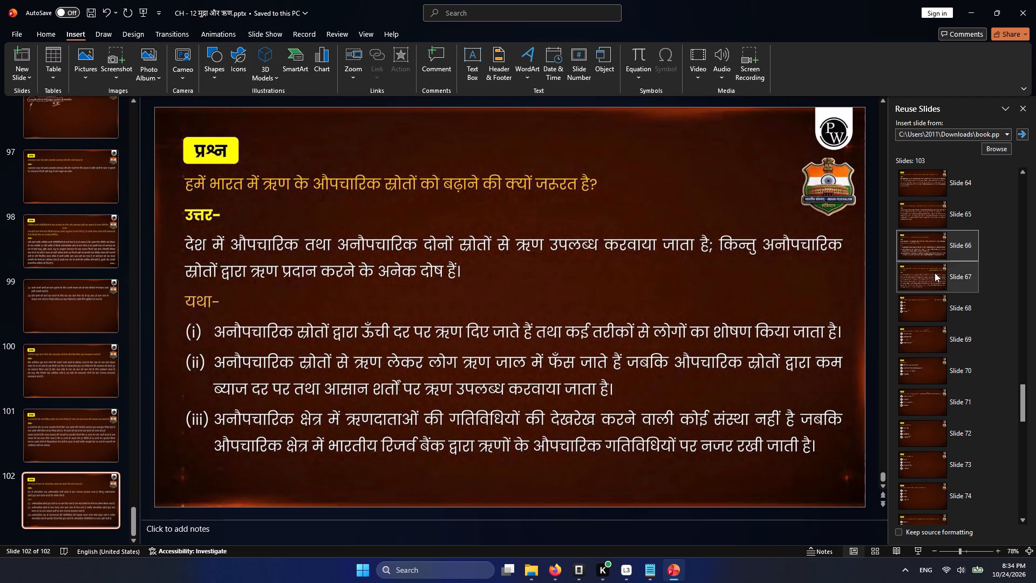
{"action": "left_click", "coordinate": [935, 274]}
{"action": "left_click", "coordinate": [944, 311]}
{"action": "left_click", "coordinate": [945, 335]}
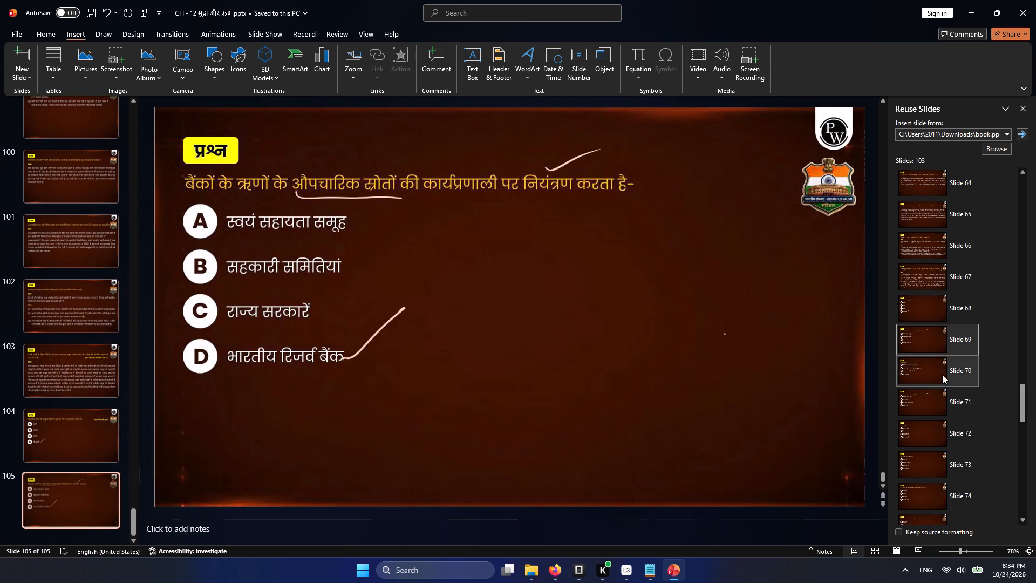
{"action": "left_click", "coordinate": [942, 375]}
{"action": "left_click", "coordinate": [945, 399]}
{"action": "left_click", "coordinate": [946, 422]}
{"action": "left_click", "coordinate": [946, 472]}
{"action": "left_click", "coordinate": [948, 485]}
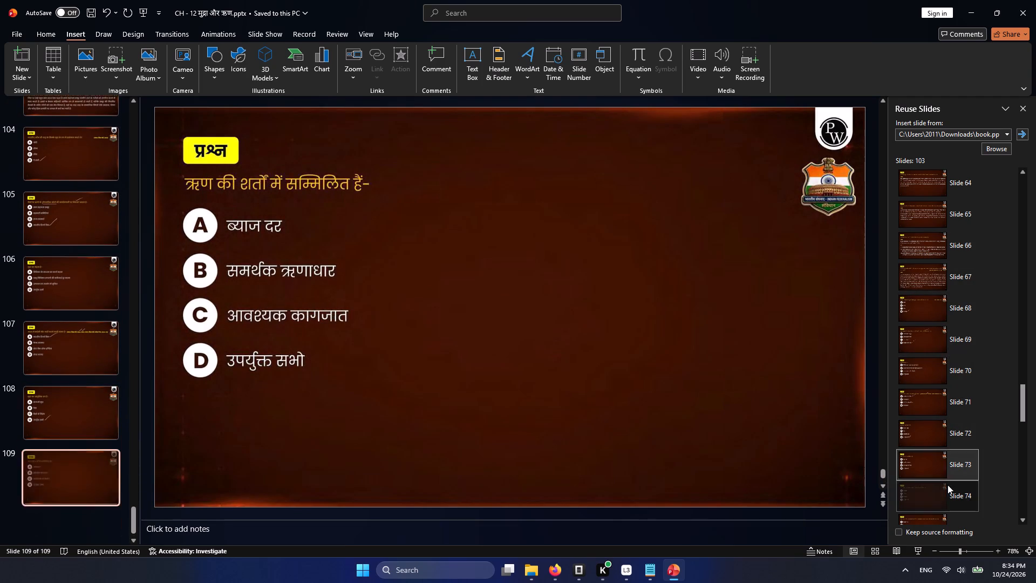
Insert slides 75 to 82 of book.pptx in order at the end of the CH - 12 presentation.
{"action": "scroll", "coordinate": [948, 485], "scroll_direction": "down", "scroll_amount": 1}
{"action": "left_click", "coordinate": [938, 240]}
{"action": "left_click", "coordinate": [938, 273]}
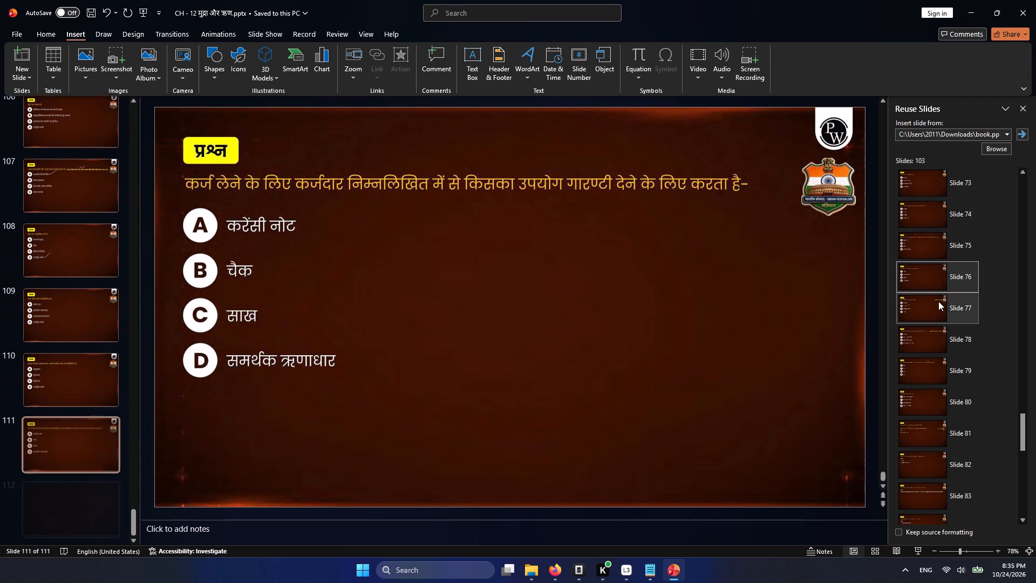
{"action": "left_click", "coordinate": [938, 301]}
{"action": "left_click", "coordinate": [932, 341]}
{"action": "left_click", "coordinate": [931, 374]}
{"action": "left_click", "coordinate": [924, 404]}
{"action": "left_click", "coordinate": [930, 443]}
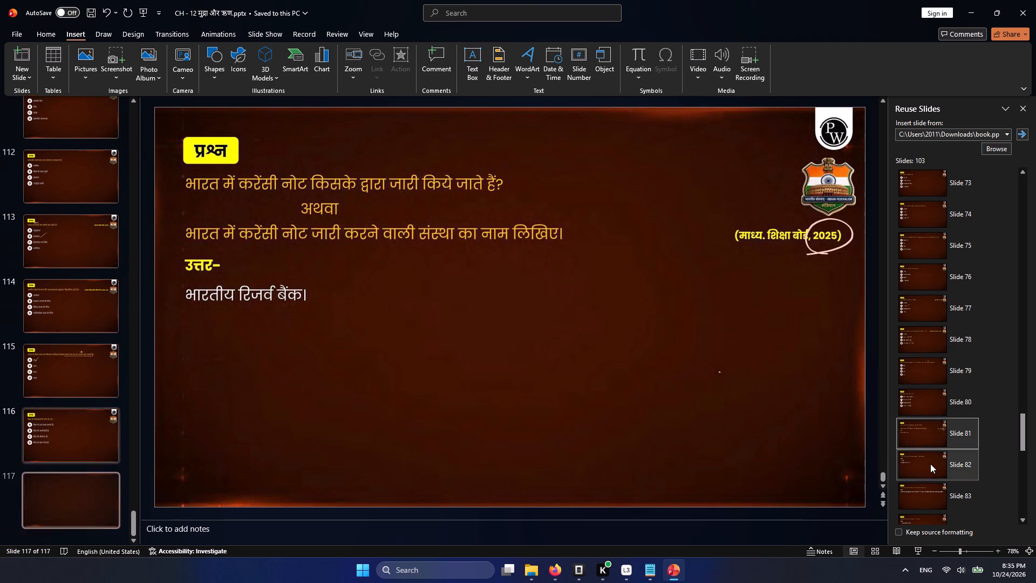
{"action": "left_click", "coordinate": [930, 464]}
Insert slides 83 to 90 of book.pptx in order at the end of the CH - 12 presentation.
{"action": "scroll", "coordinate": [929, 464], "scroll_direction": "down", "scroll_amount": 1}
{"action": "left_click", "coordinate": [940, 216]}
{"action": "left_click", "coordinate": [939, 231]}
{"action": "left_click", "coordinate": [937, 273]}
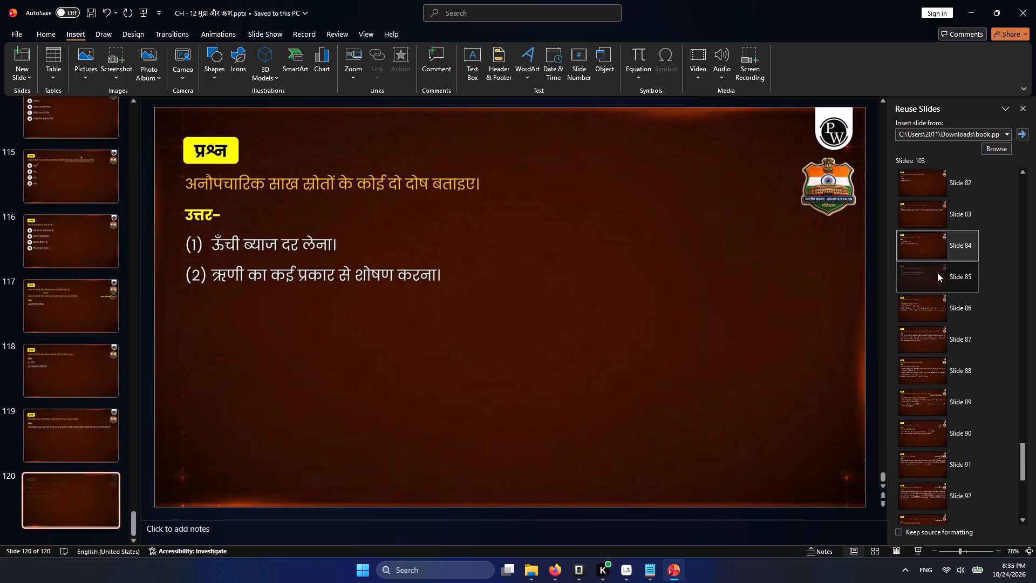
{"action": "left_click", "coordinate": [937, 302]}
{"action": "left_click", "coordinate": [931, 341]}
{"action": "left_click", "coordinate": [931, 367]}
{"action": "left_click", "coordinate": [932, 394]}
{"action": "left_click", "coordinate": [928, 427]}
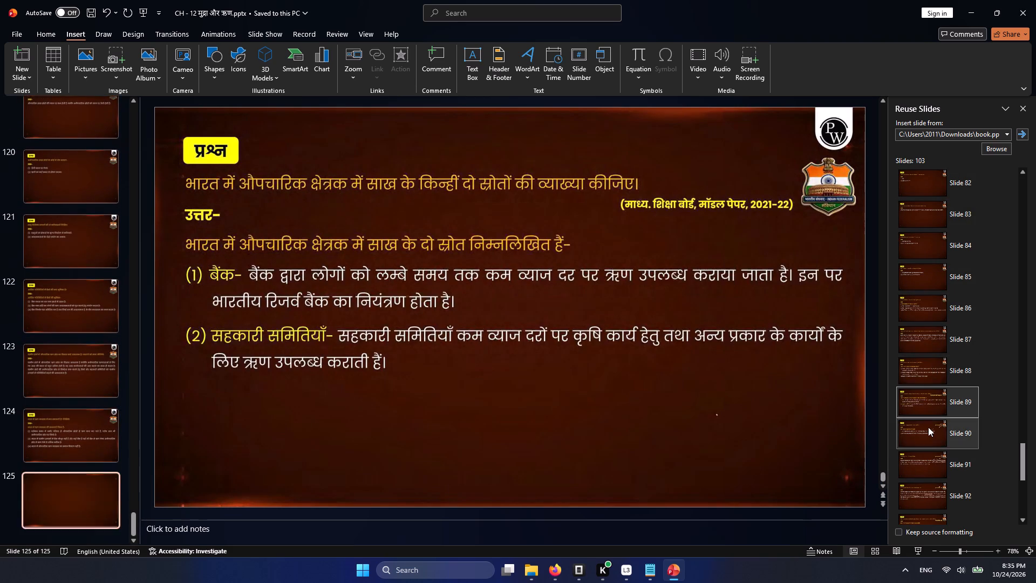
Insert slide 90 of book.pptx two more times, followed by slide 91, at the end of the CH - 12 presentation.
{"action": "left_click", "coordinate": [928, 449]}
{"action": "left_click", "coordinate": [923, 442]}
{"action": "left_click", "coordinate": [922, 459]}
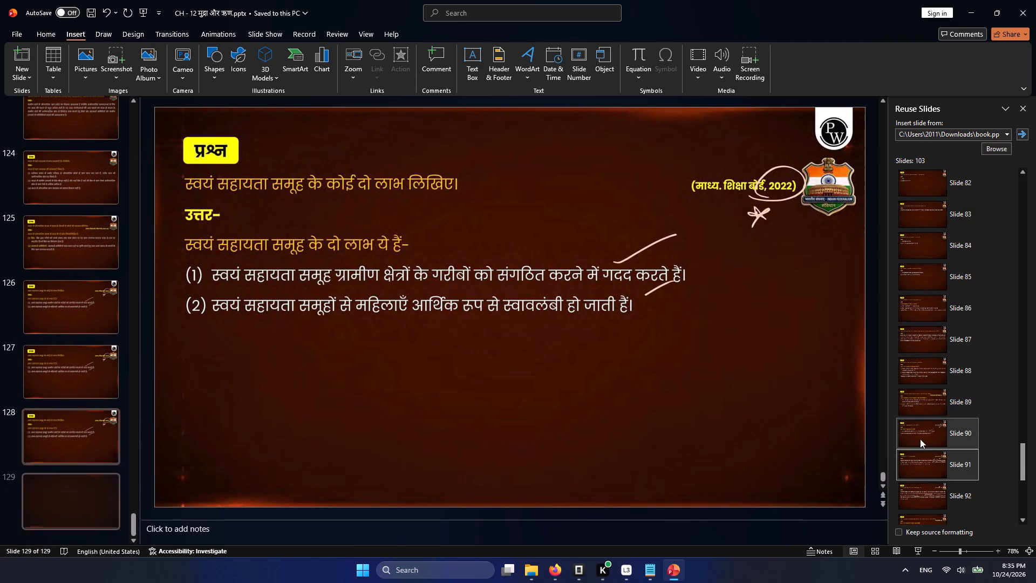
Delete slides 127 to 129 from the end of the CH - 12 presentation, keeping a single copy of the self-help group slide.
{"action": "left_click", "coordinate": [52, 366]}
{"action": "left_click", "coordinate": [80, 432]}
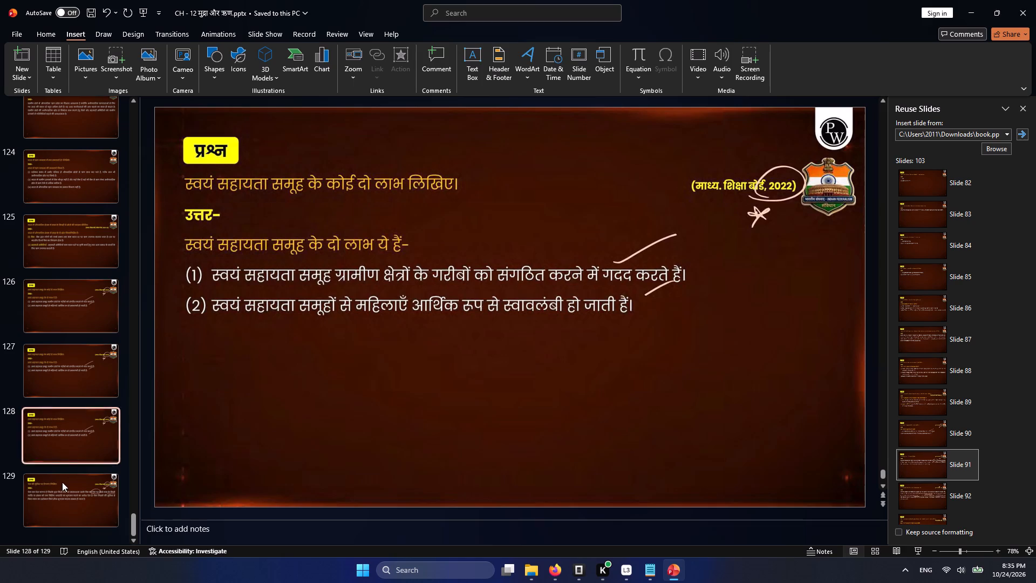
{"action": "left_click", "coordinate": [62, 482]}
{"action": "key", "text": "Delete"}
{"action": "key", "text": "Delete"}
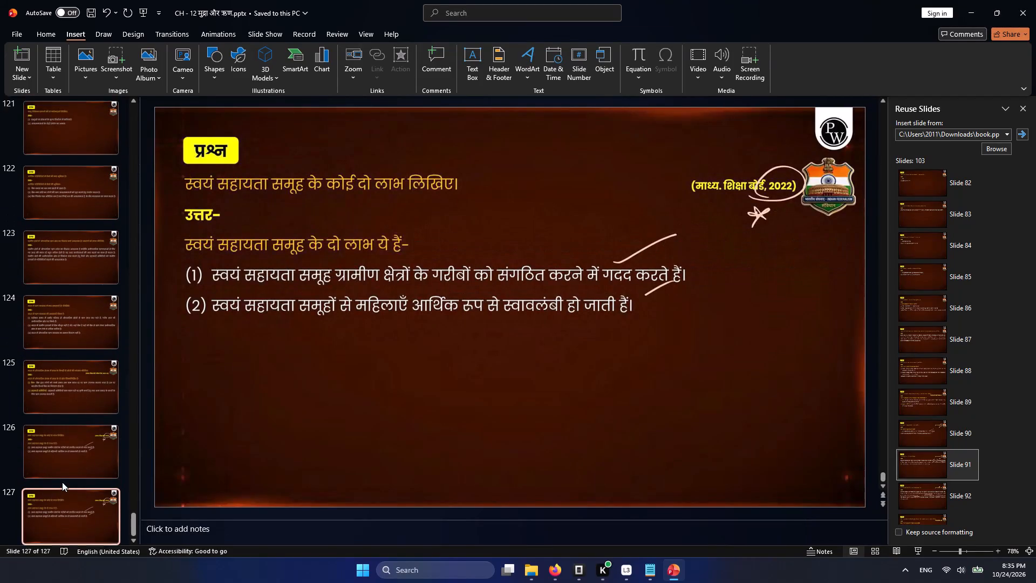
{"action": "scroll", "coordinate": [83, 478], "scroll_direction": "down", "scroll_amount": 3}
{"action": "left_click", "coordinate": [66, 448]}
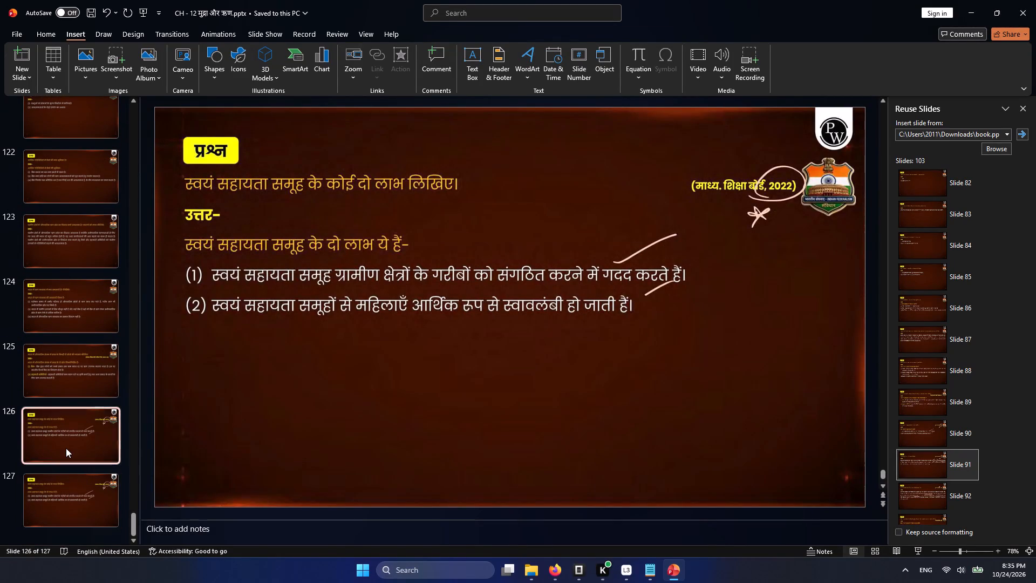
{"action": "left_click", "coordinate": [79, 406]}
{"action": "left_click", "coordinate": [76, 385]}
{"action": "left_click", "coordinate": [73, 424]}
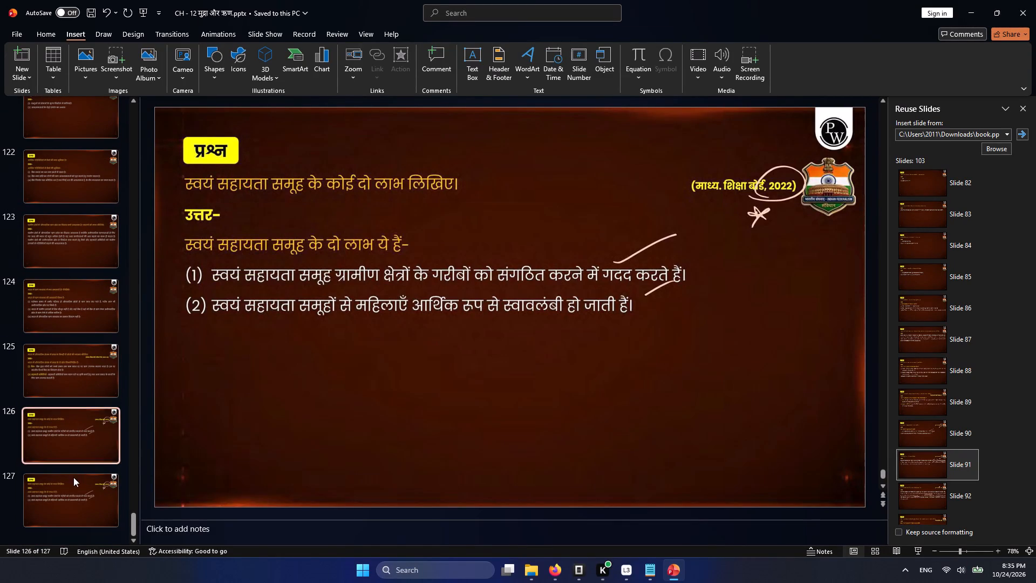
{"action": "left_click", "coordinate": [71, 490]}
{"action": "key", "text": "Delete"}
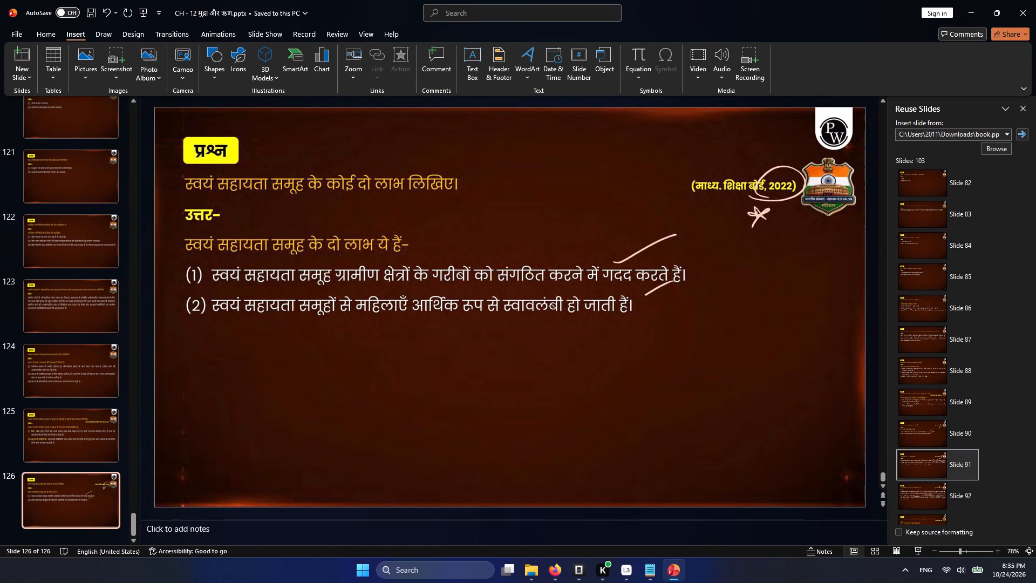
Insert slides 92 to 97 of book.pptx in order at the end of the CH - 12 presentation.
{"action": "left_click", "coordinate": [942, 494]}
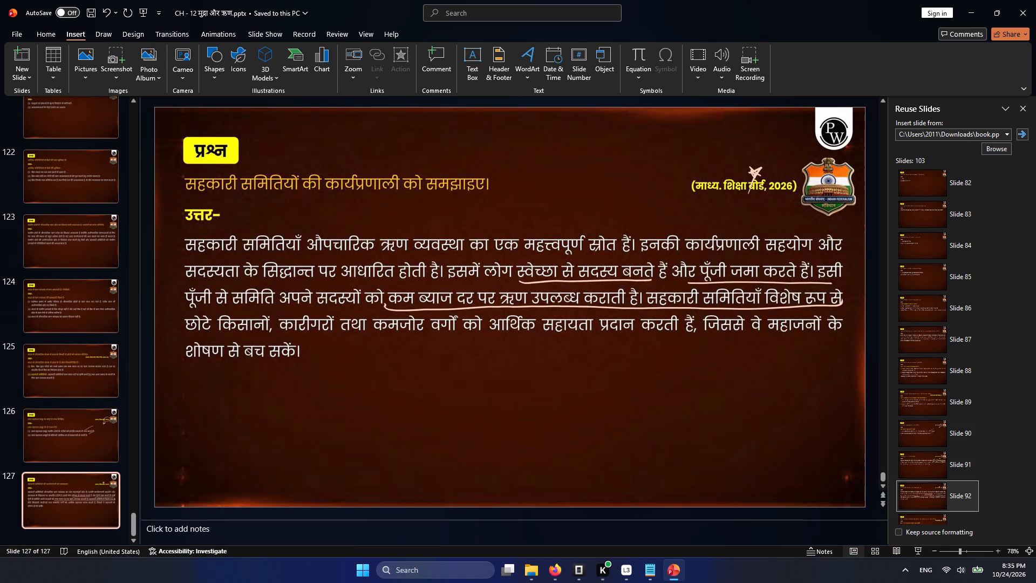
{"action": "left_click", "coordinate": [67, 494]}
{"action": "left_click", "coordinate": [77, 445]}
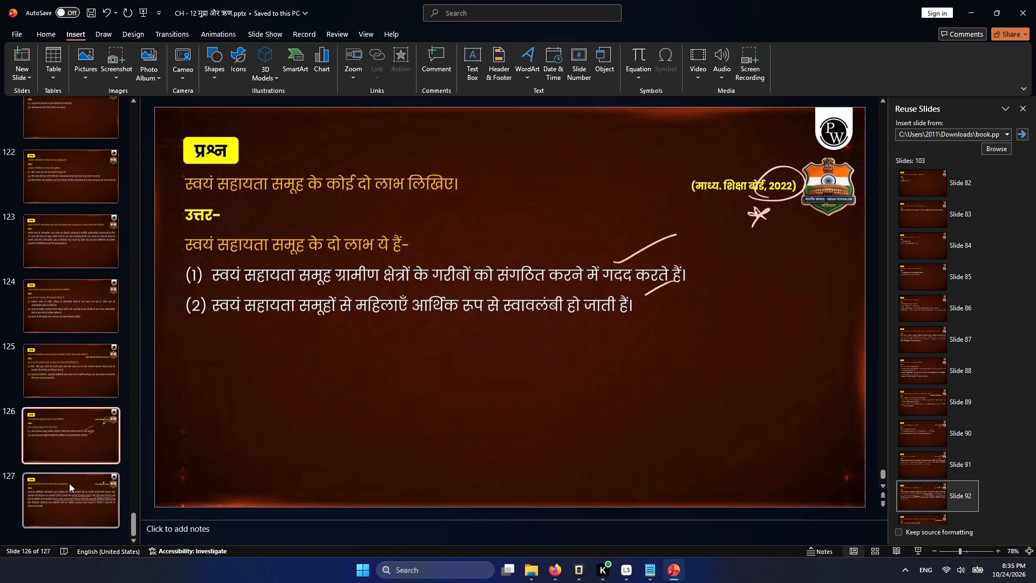
{"action": "left_click", "coordinate": [69, 483]}
{"action": "scroll", "coordinate": [1005, 438], "scroll_direction": "down", "scroll_amount": 1}
{"action": "left_click", "coordinate": [948, 241]}
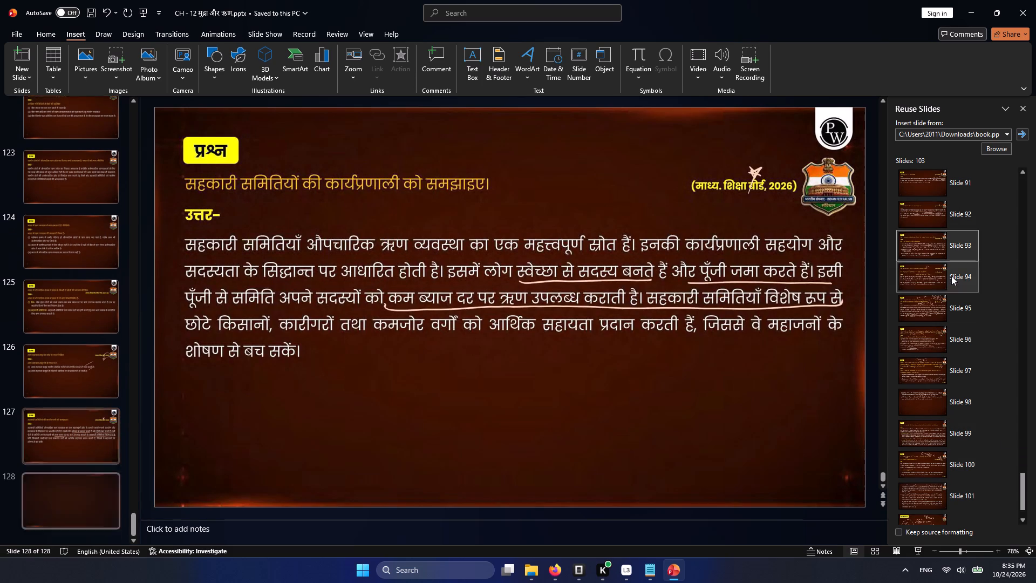
{"action": "left_click", "coordinate": [951, 276]}
{"action": "left_click", "coordinate": [956, 310]}
{"action": "left_click", "coordinate": [956, 327]}
{"action": "left_click", "coordinate": [952, 375]}
Insert slides 98 to 103 of book.pptx in order at the end of the CH - 12 presentation.
{"action": "left_click", "coordinate": [951, 396]}
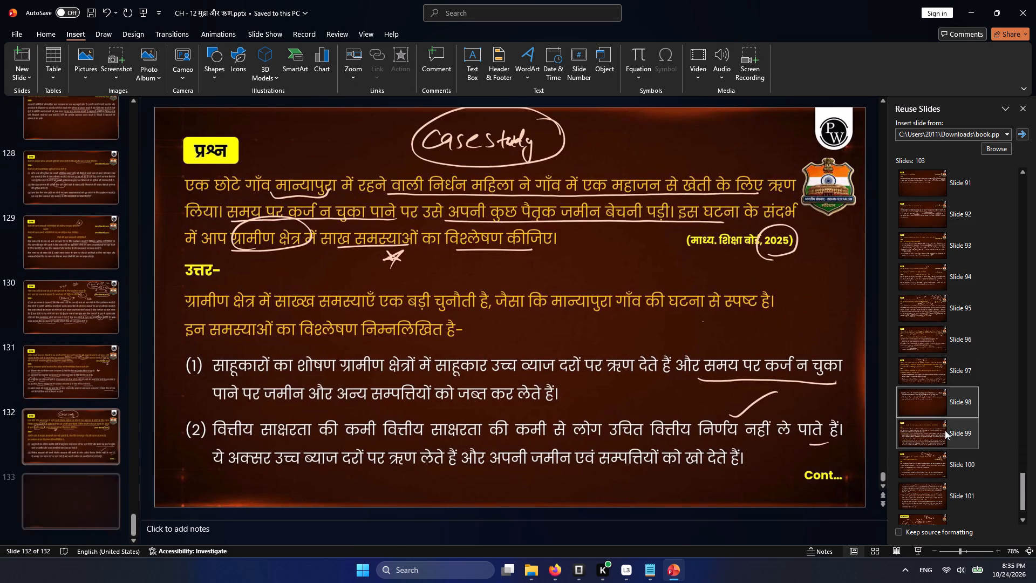
{"action": "left_click", "coordinate": [944, 436]}
{"action": "left_click", "coordinate": [944, 457]}
{"action": "left_click", "coordinate": [943, 491]}
{"action": "scroll", "coordinate": [943, 491], "scroll_direction": "down", "scroll_amount": 1}
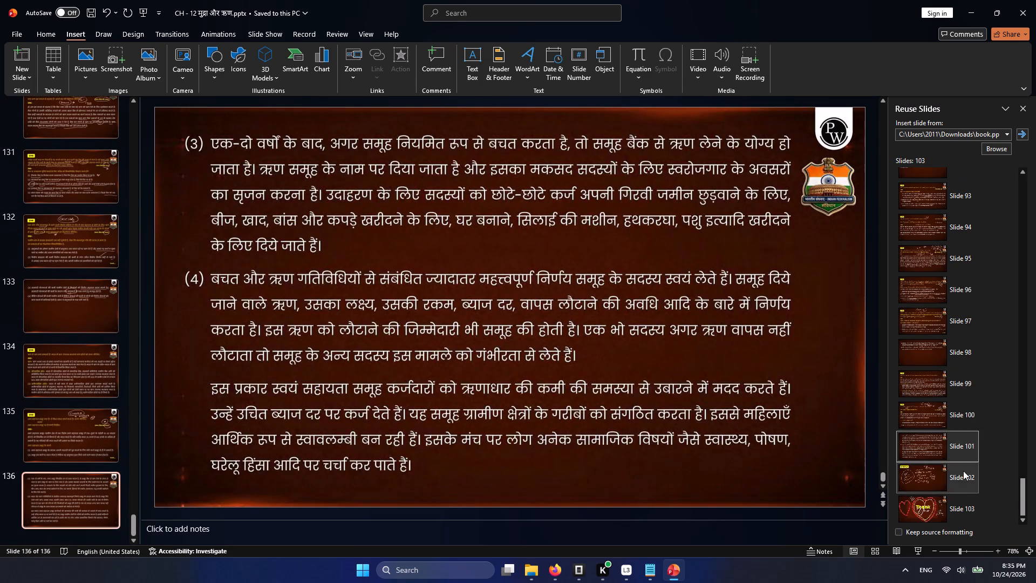
{"action": "left_click", "coordinate": [958, 484]}
{"action": "left_click", "coordinate": [958, 498]}
Add six blank slides after the final Thank You slide of the CH - 12 presentation.
{"action": "left_click", "coordinate": [72, 503]}
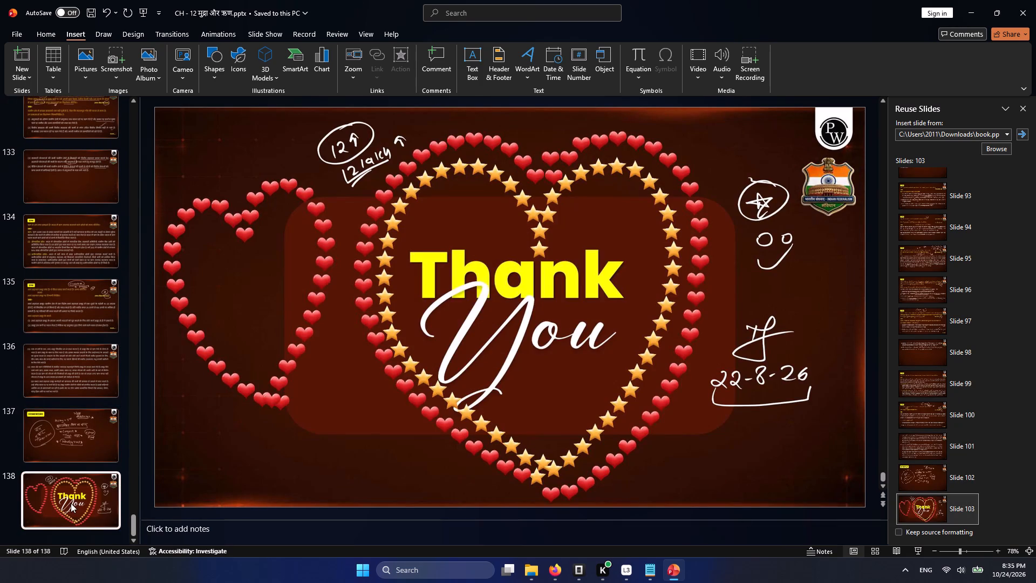
{"action": "key", "text": "ctrl+m"}
{"action": "key", "text": "ctrl+m"}
{"action": "key", "text": "ctrl+m"}
{"action": "key", "text": "ctrl+m"}
{"action": "key", "text": "ctrl+m"}
{"action": "key", "text": "ctrl+m"}
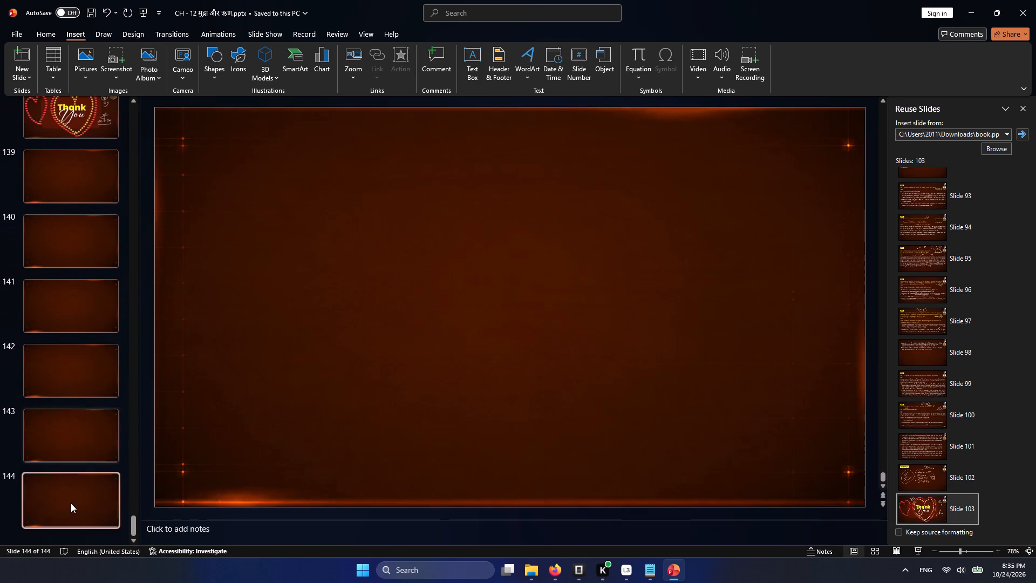
Save and close the CH - 12 presentation.
{"action": "key", "text": "ctrl+s"}
{"action": "key", "text": "ctrl+s"}
{"action": "key", "text": "ctrl+s"}
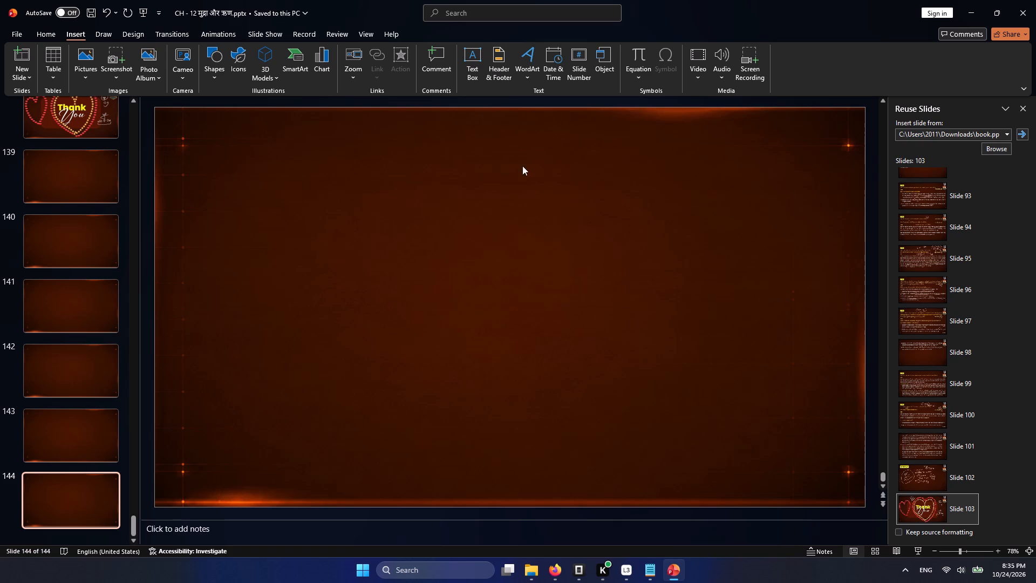
{"action": "left_click", "coordinate": [1035, 0]}
Reset the PDF24 PDF to PowerPoint converter to an empty page for another file.
{"action": "scroll", "coordinate": [303, 270], "scroll_direction": "up", "scroll_amount": 3}
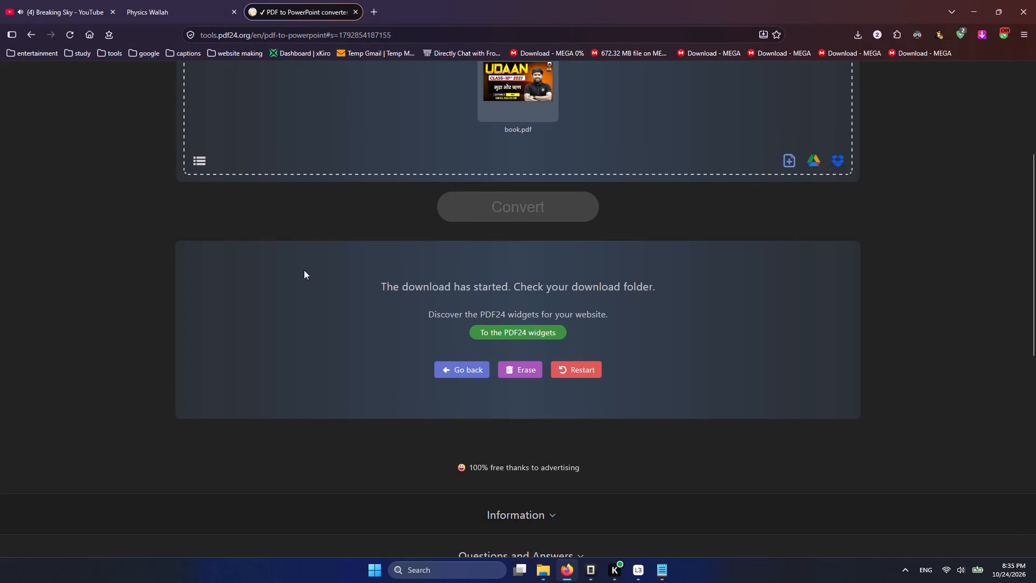
{"action": "scroll", "coordinate": [304, 270], "scroll_direction": "up", "scroll_amount": 4}
{"action": "left_click", "coordinate": [526, 76]}
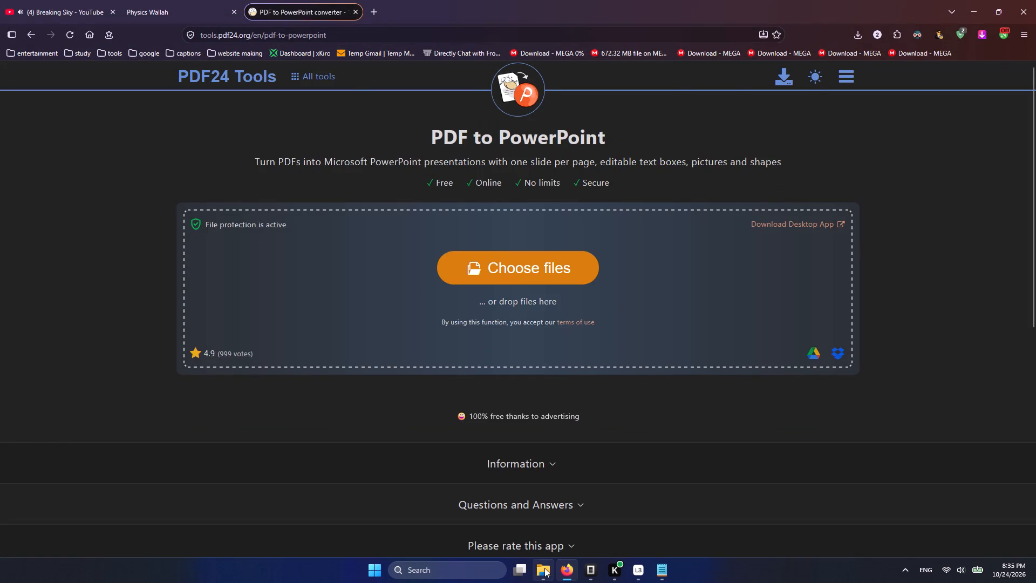
Switch to File Explorer and delete book.pptx from the Downloads folder.
{"action": "left_click", "coordinate": [544, 568]}
{"action": "left_click_drag", "start_coordinate": [452, 351], "coordinate": [696, 439]}
{"action": "left_click_drag", "start_coordinate": [710, 232], "coordinate": [715, 192]}
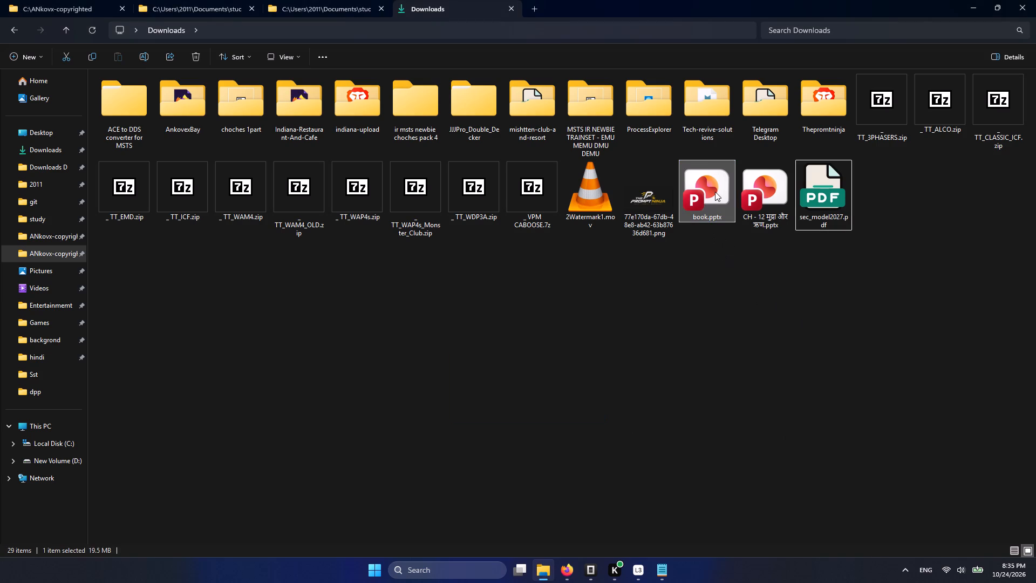
{"action": "key", "text": "Delete"}
Move CH - 12 मुद्रा और ऋण.pptx from Downloads into the dpp folder under study, Sst.
{"action": "left_click", "coordinate": [715, 192]}
{"action": "key", "text": "ctrl+x"}
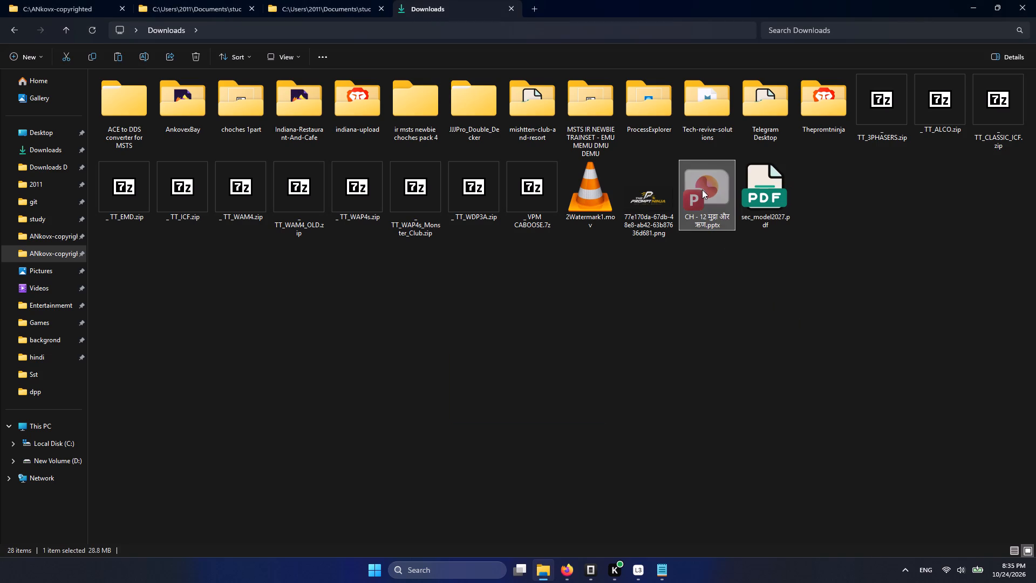
{"action": "left_click", "coordinate": [302, 0]}
{"action": "left_click_drag", "start_coordinate": [244, 223], "coordinate": [494, 319]}
{"action": "key", "text": "ctrl+v"}
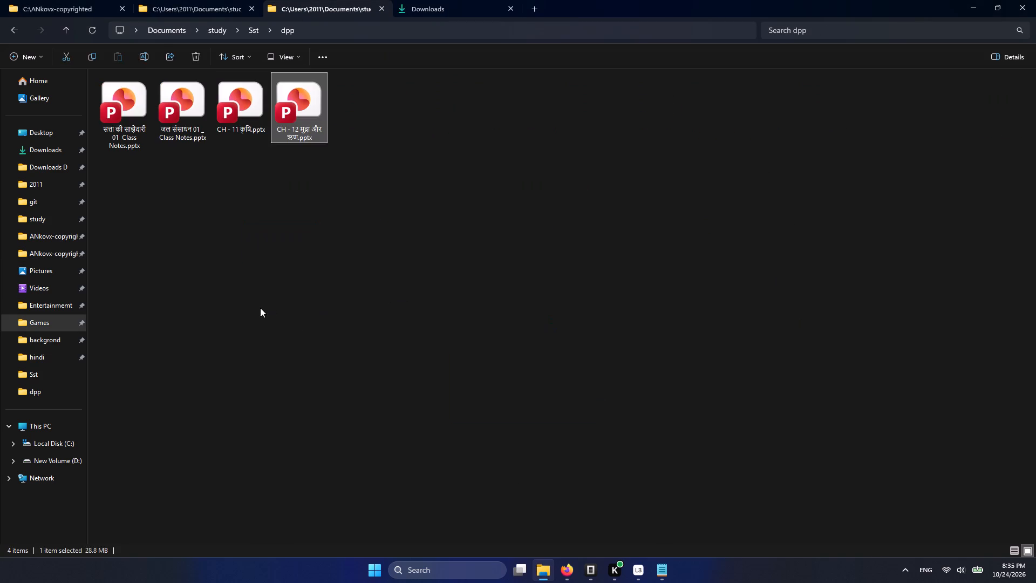
{"action": "left_click_drag", "start_coordinate": [260, 308], "coordinate": [490, 391]}
Return to Physics Wallah in the browser and switch from the CH - 12 attachments to chapter CH - 13 MAP WORK.
{"action": "left_click", "coordinate": [569, 564]}
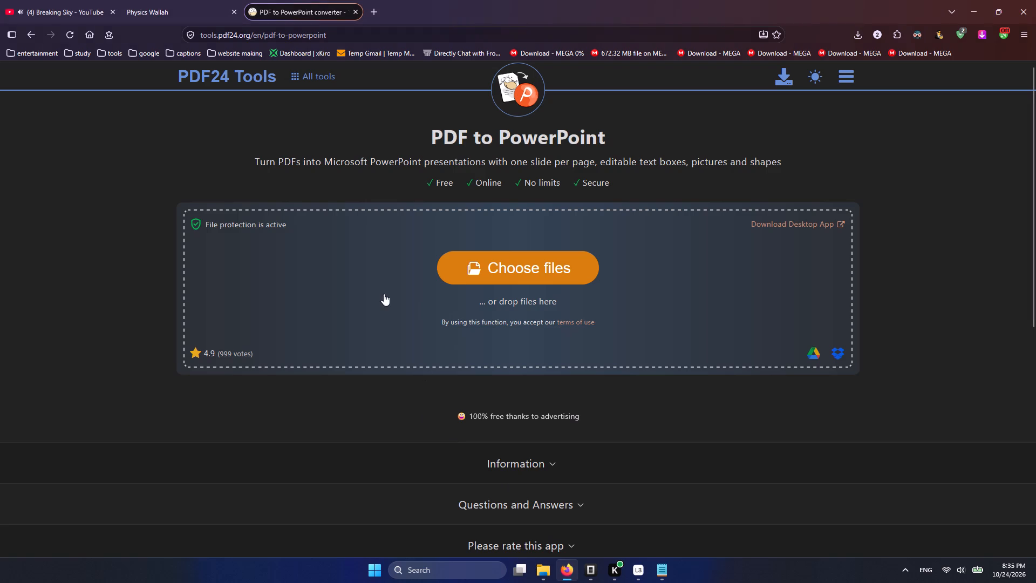
{"action": "left_click_drag", "start_coordinate": [156, 0], "coordinate": [166, 0]}
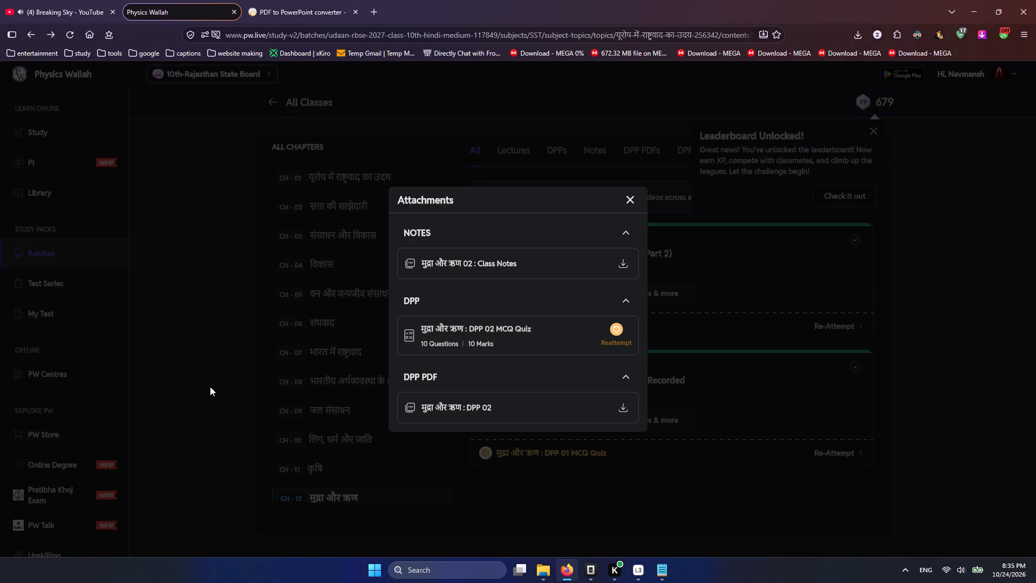
{"action": "left_click", "coordinate": [635, 199]}
{"action": "scroll", "coordinate": [318, 379], "scroll_direction": "down", "scroll_amount": 2}
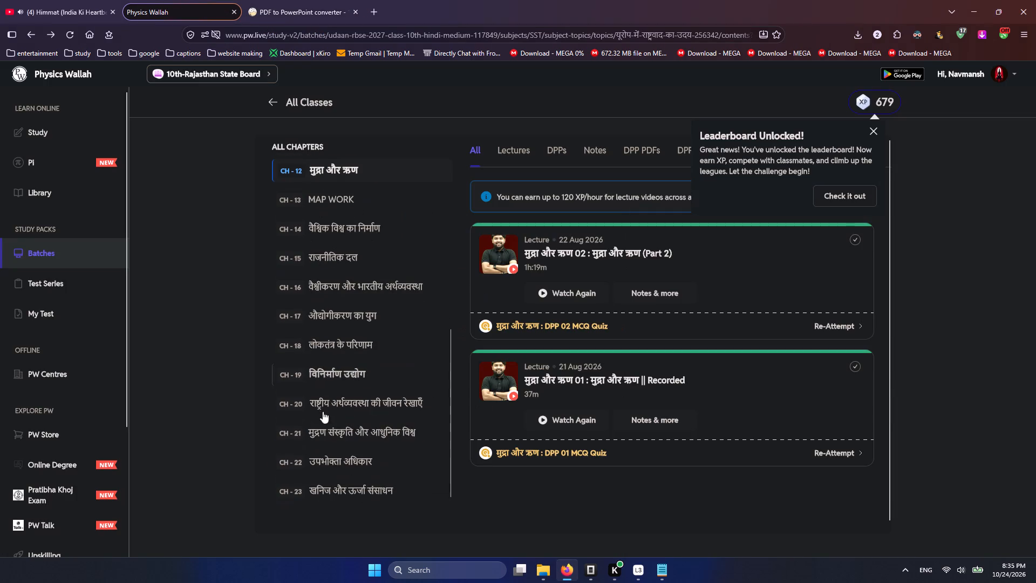
{"action": "left_click", "coordinate": [317, 202]}
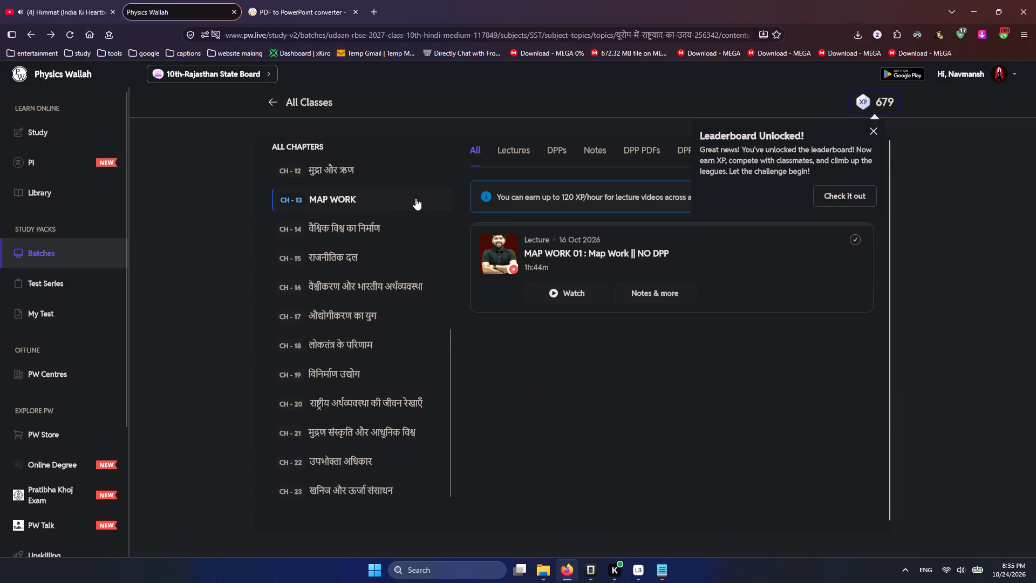
Check the attachments of the MAP WORK 01 lecture.
{"action": "left_click", "coordinate": [675, 295]}
{"action": "left_click", "coordinate": [626, 272]}
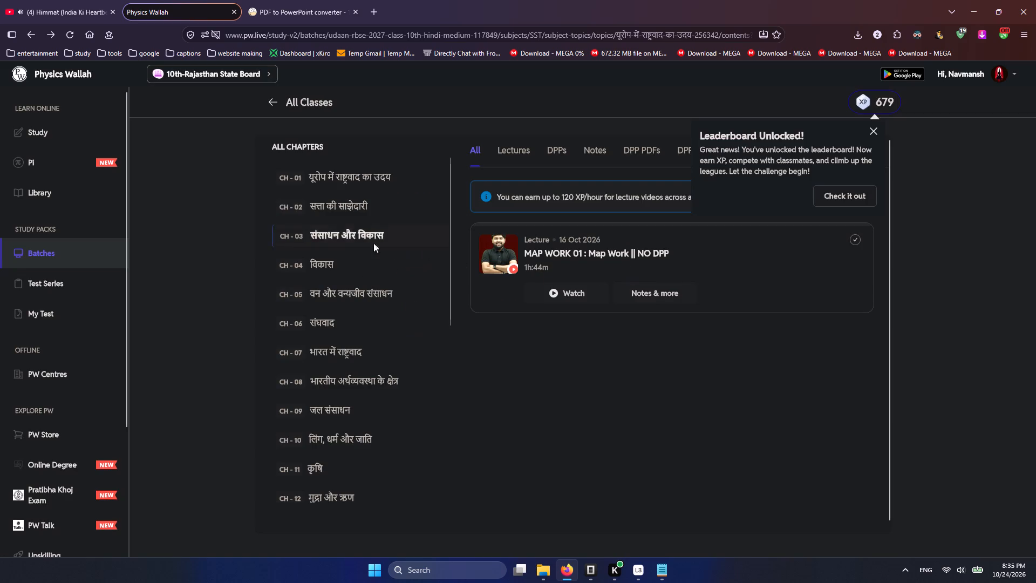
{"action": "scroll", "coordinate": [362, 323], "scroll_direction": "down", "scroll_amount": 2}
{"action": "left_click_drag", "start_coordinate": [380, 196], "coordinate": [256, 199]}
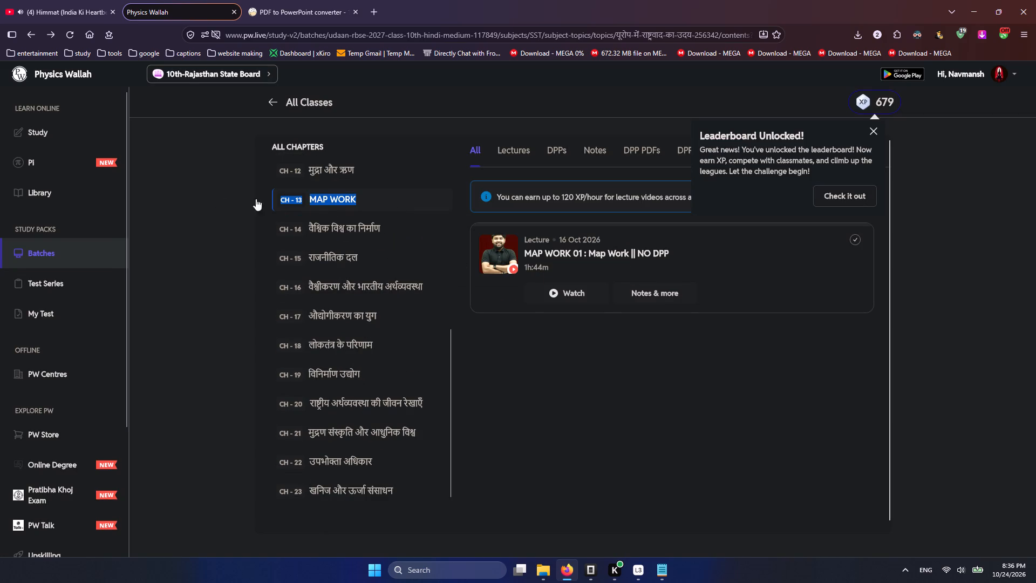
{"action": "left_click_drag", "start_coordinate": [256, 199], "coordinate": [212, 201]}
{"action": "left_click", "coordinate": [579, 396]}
Open the lecture video MAP WORK 01 : Map Work || NO DPP.
{"action": "left_click_drag", "start_coordinate": [683, 252], "coordinate": [545, 249]}
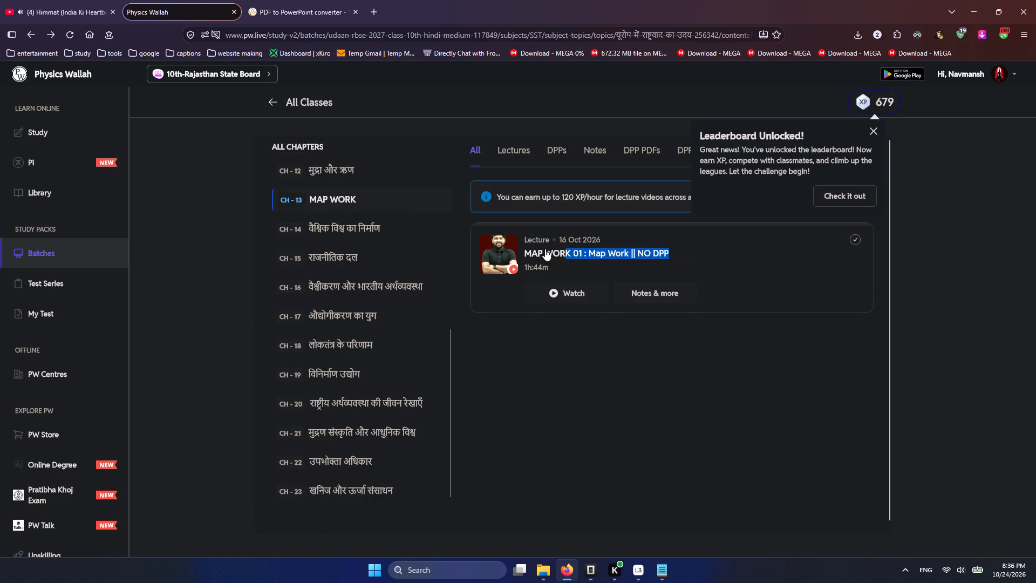
{"action": "left_click_drag", "start_coordinate": [545, 249], "coordinate": [524, 253]}
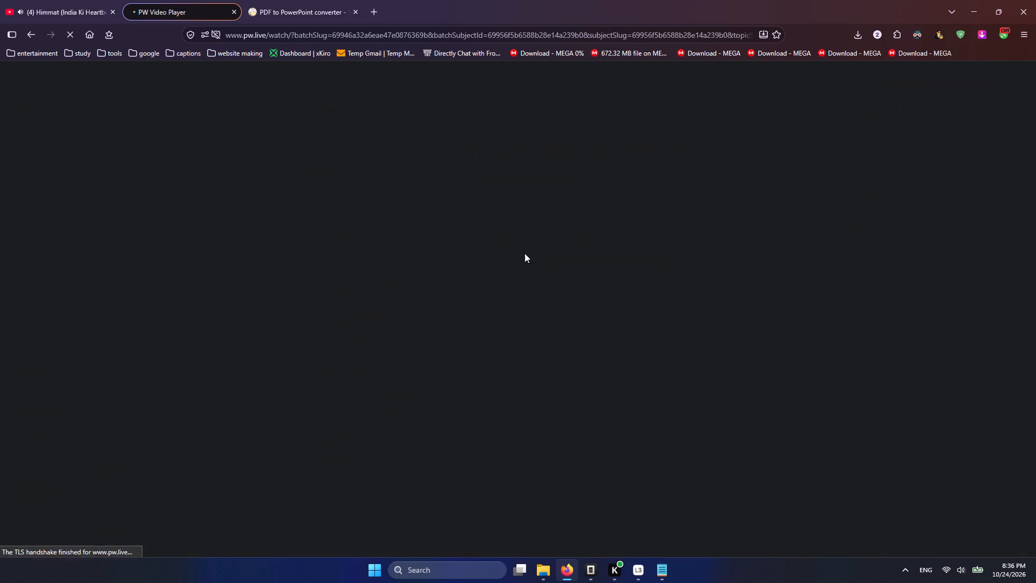
Leave the lecture video and open the MAP WORK 01 : Class Notes attachment, blocking the site's location access.
{"action": "key", "text": "ctrl+c"}
{"action": "left_click", "coordinate": [35, 34]}
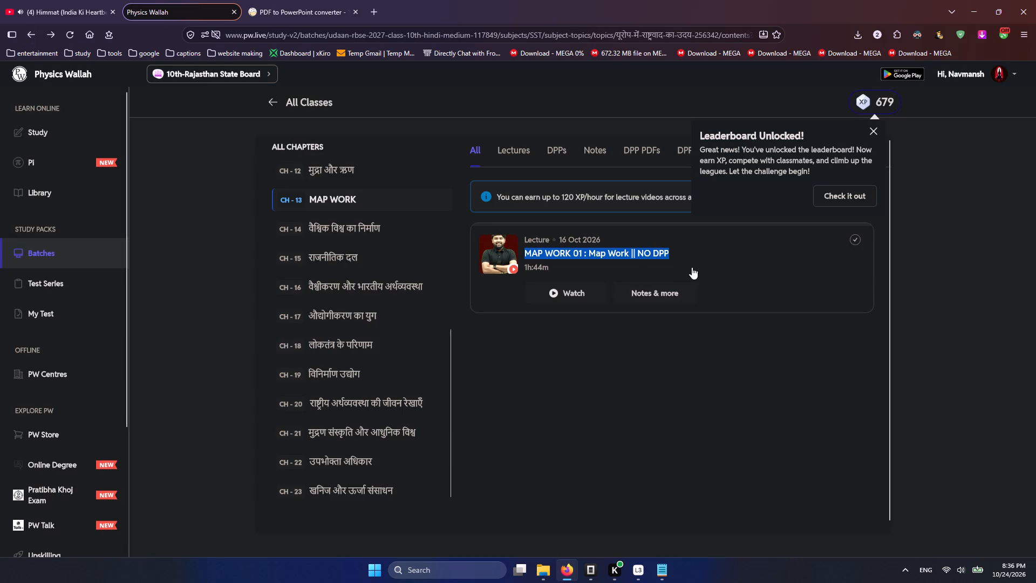
{"action": "left_click", "coordinate": [665, 290]}
{"action": "left_click", "coordinate": [525, 345]}
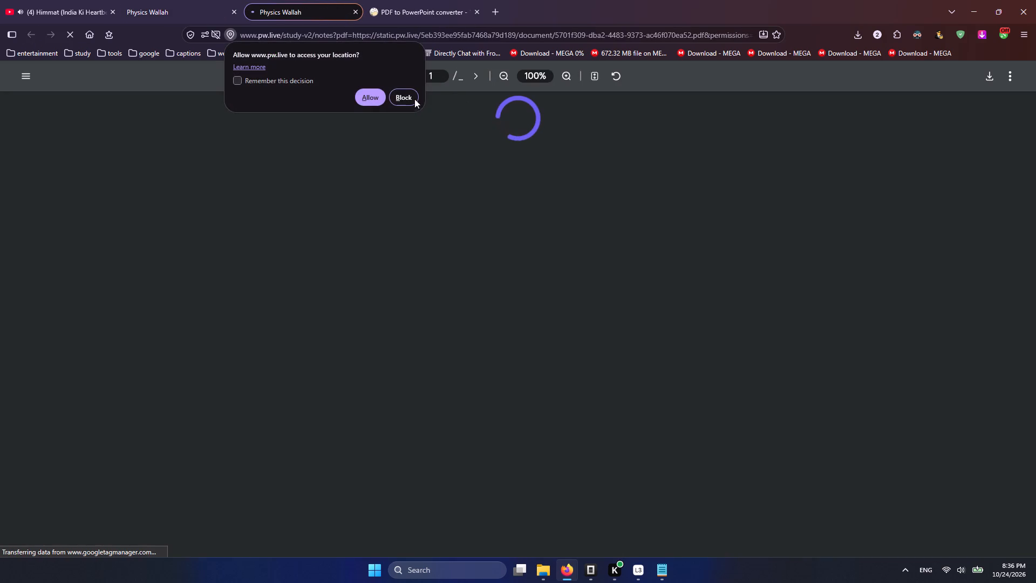
{"action": "left_click", "coordinate": [410, 102]}
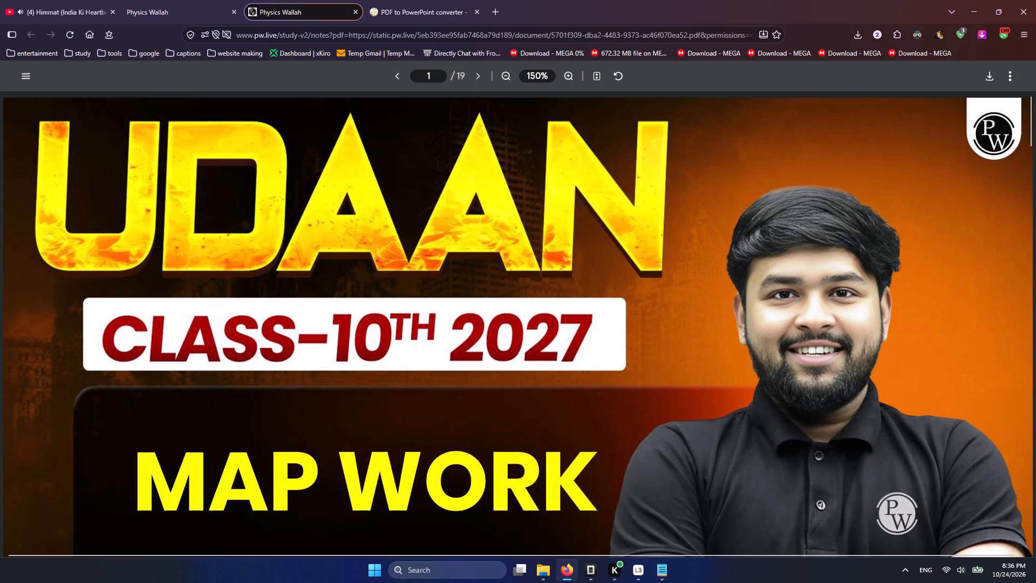
Look through the pages of the MAP WORK class notes to review the maps and handwritten lists.
{"action": "left_click", "coordinate": [471, 80]}
{"action": "left_click", "coordinate": [476, 78]}
{"action": "triple_click", "coordinate": [476, 78]}
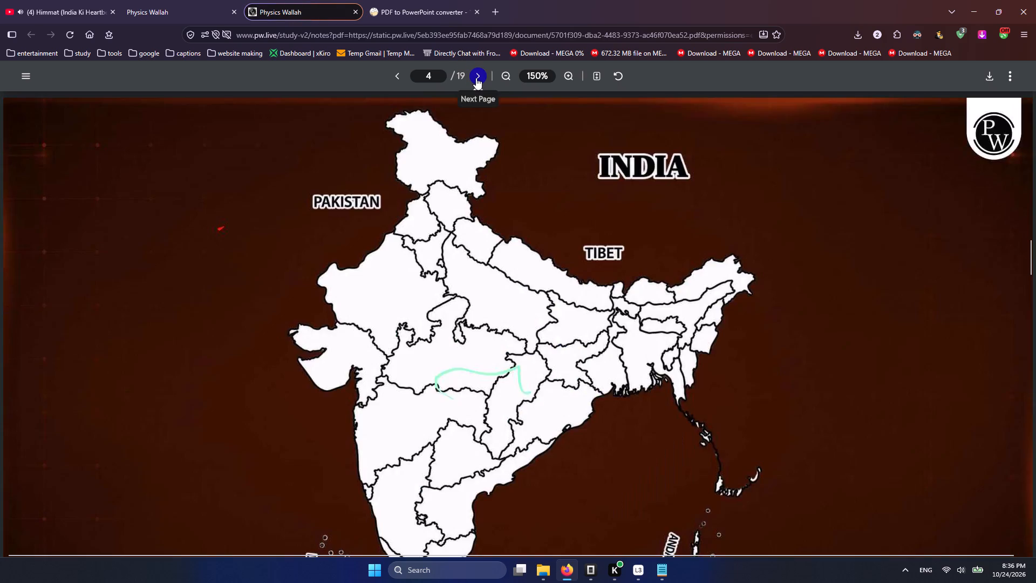
{"action": "left_click", "coordinate": [476, 78]}
{"action": "scroll", "coordinate": [482, 212], "scroll_direction": "down", "scroll_amount": 1}
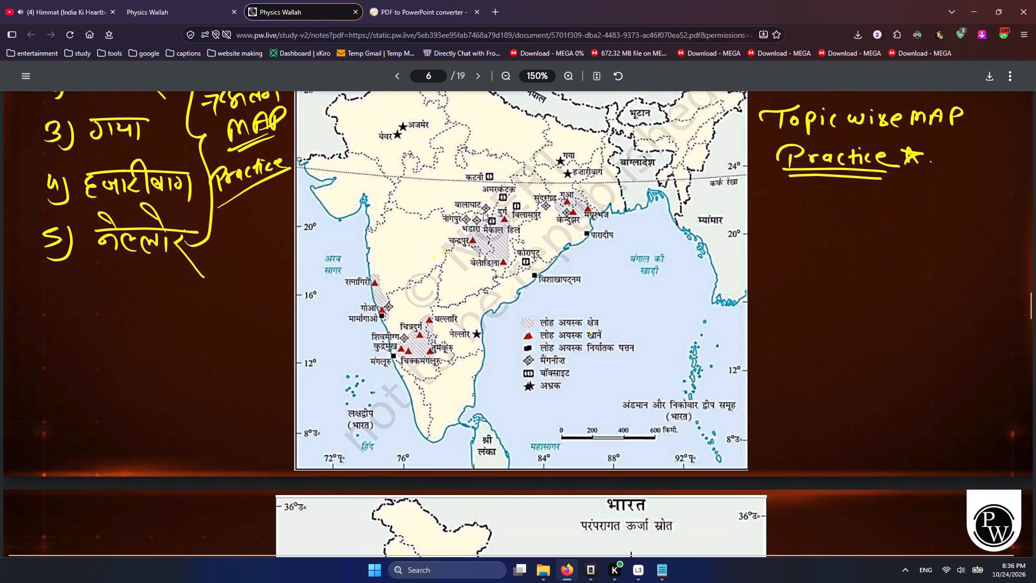
{"action": "scroll", "coordinate": [483, 212], "scroll_direction": "up", "scroll_amount": 1}
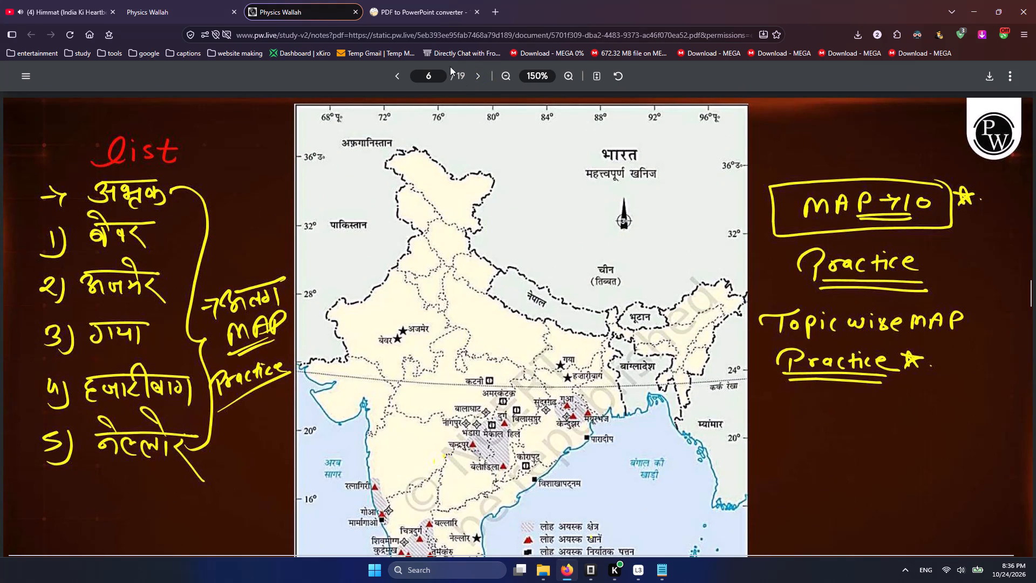
{"action": "left_click", "coordinate": [471, 75]}
{"action": "left_click", "coordinate": [471, 75]}
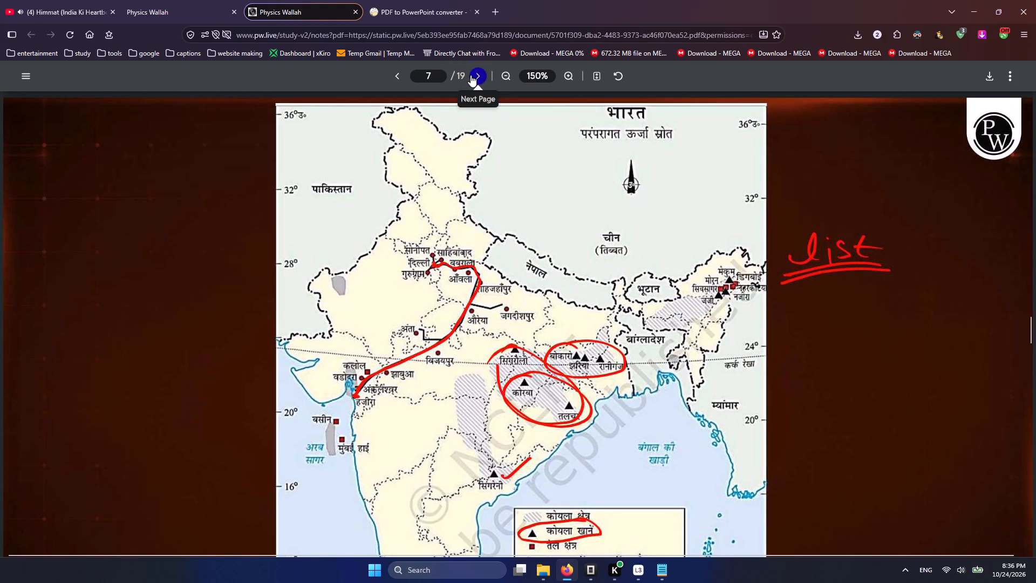
{"action": "left_click", "coordinate": [471, 75]}
{"action": "left_click", "coordinate": [471, 75]}
{"action": "left_click", "coordinate": [471, 75]}
{"action": "left_click", "coordinate": [471, 75]}
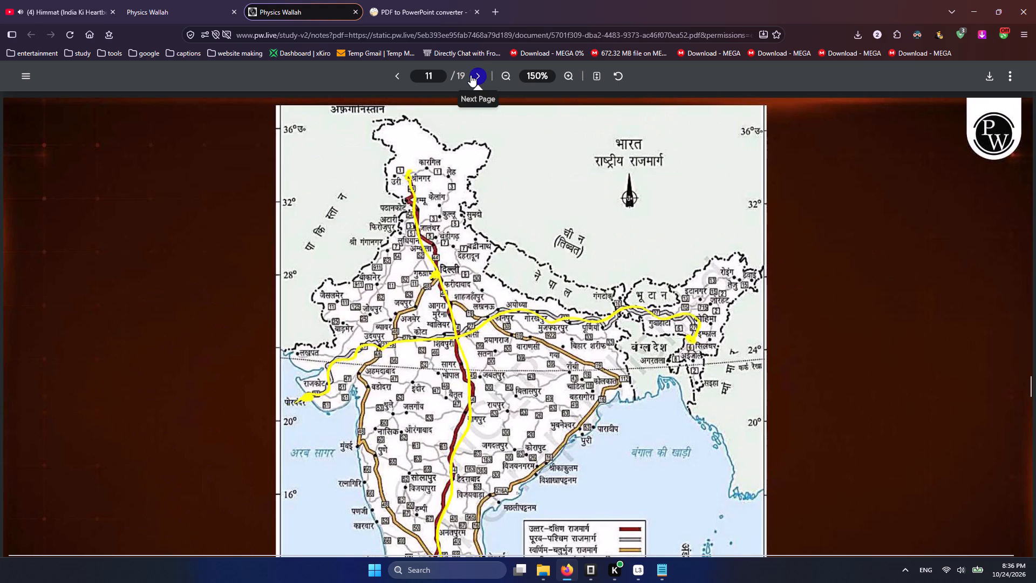
{"action": "left_click", "coordinate": [471, 75]}
{"action": "left_click", "coordinate": [471, 75]}
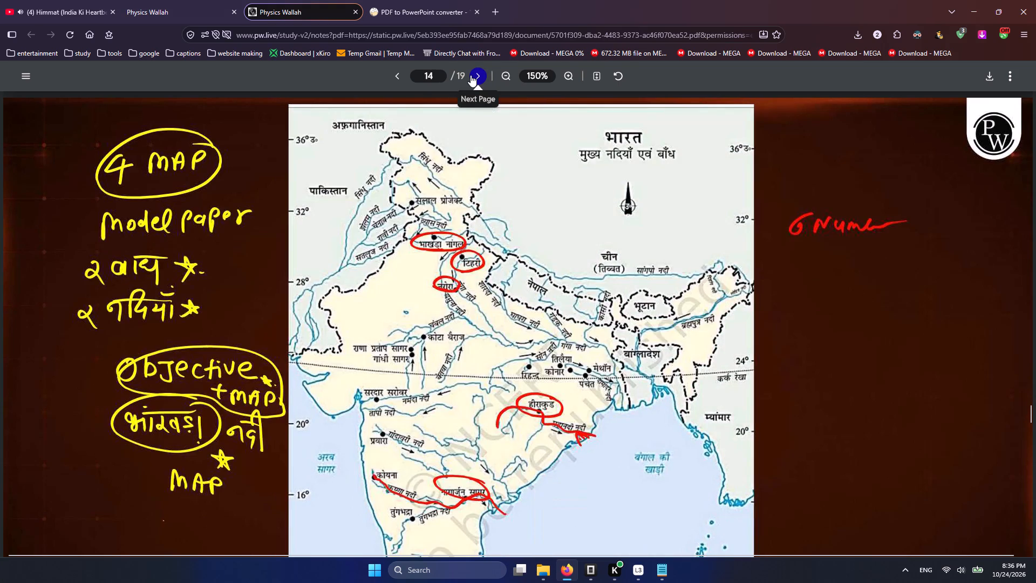
{"action": "double_click", "coordinate": [471, 75]}
{"action": "left_click", "coordinate": [399, 79]}
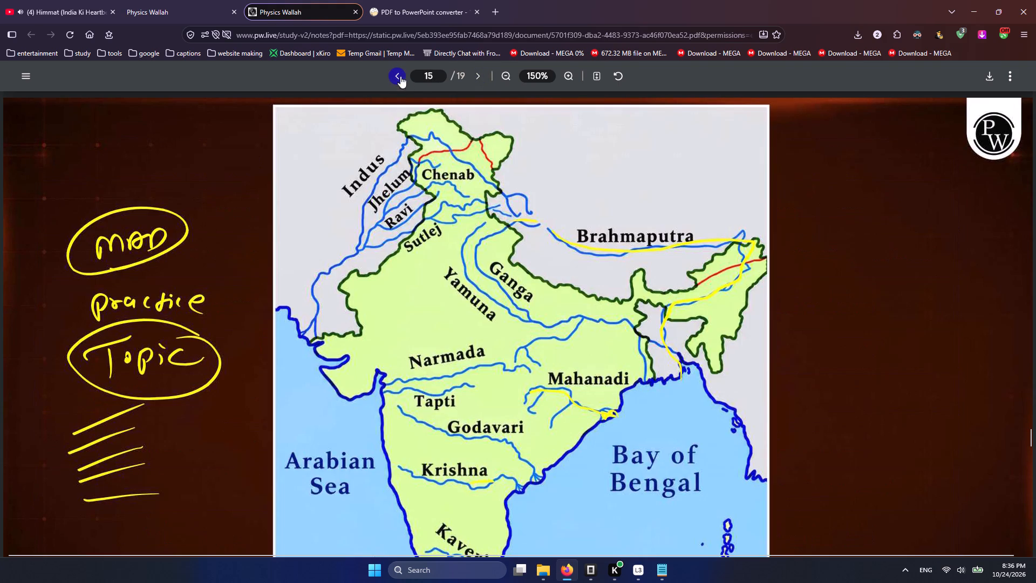
{"action": "scroll", "coordinate": [379, 209], "scroll_direction": "down", "scroll_amount": 1}
{"action": "scroll", "coordinate": [417, 113], "scroll_direction": "up", "scroll_amount": 1}
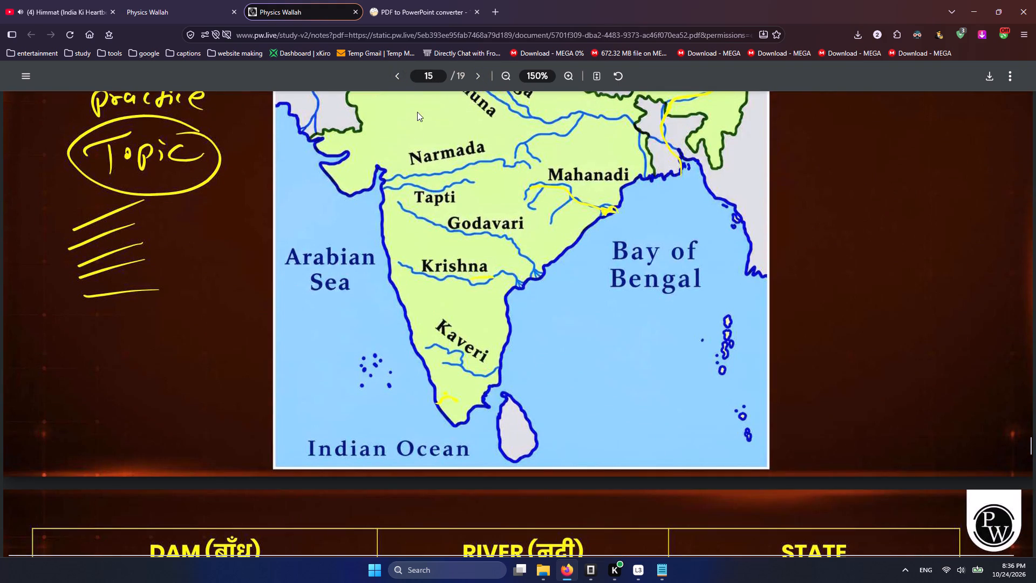
Download the MAP WORK class notes as a PDF and close the notes tabs.
{"action": "left_click", "coordinate": [425, 0]}
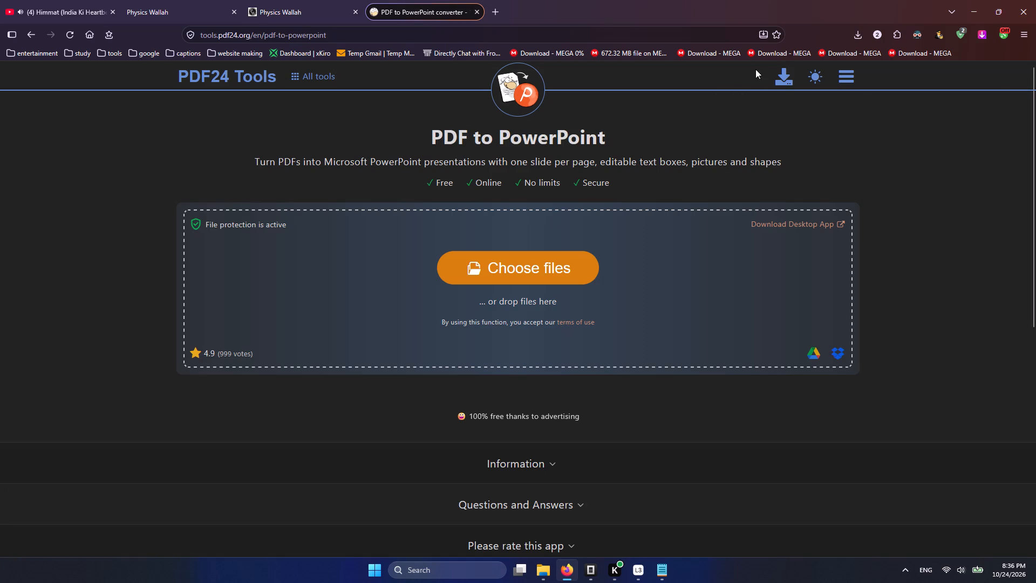
{"action": "left_click", "coordinate": [852, 30]}
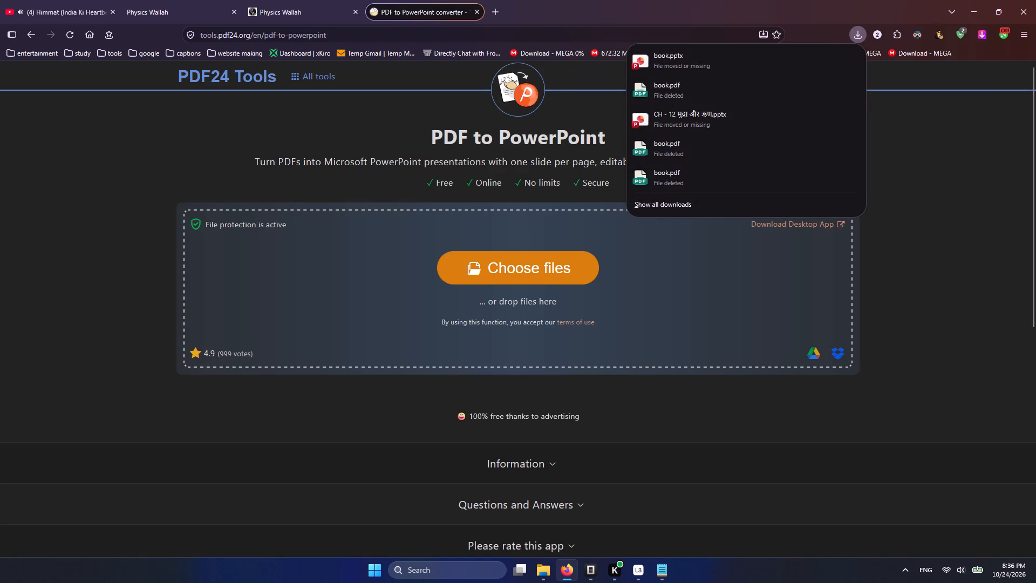
{"action": "left_click", "coordinate": [287, 0]}
{"action": "left_click", "coordinate": [986, 79]}
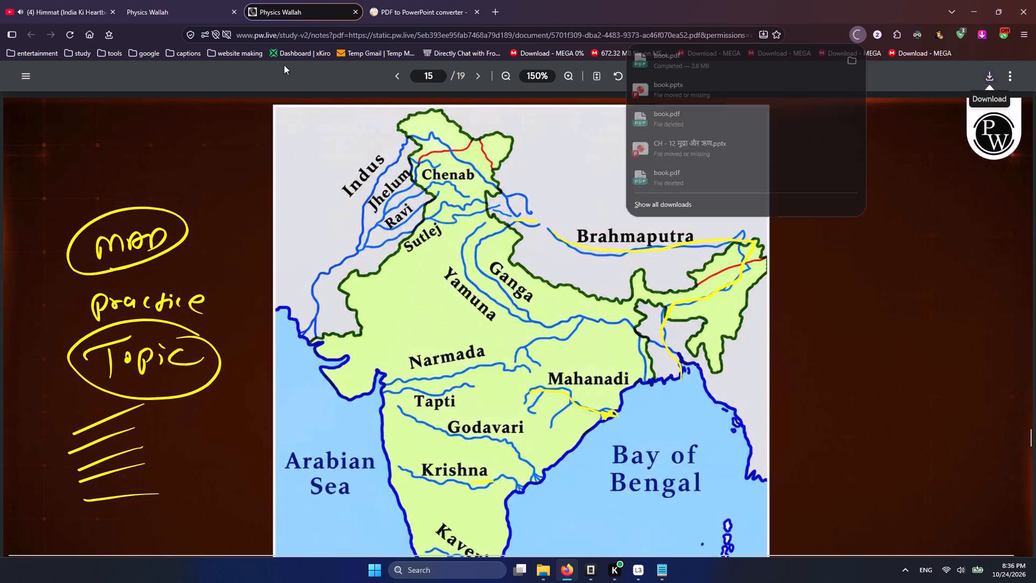
{"action": "left_click", "coordinate": [362, 13]}
{"action": "double_click", "coordinate": [357, 11]}
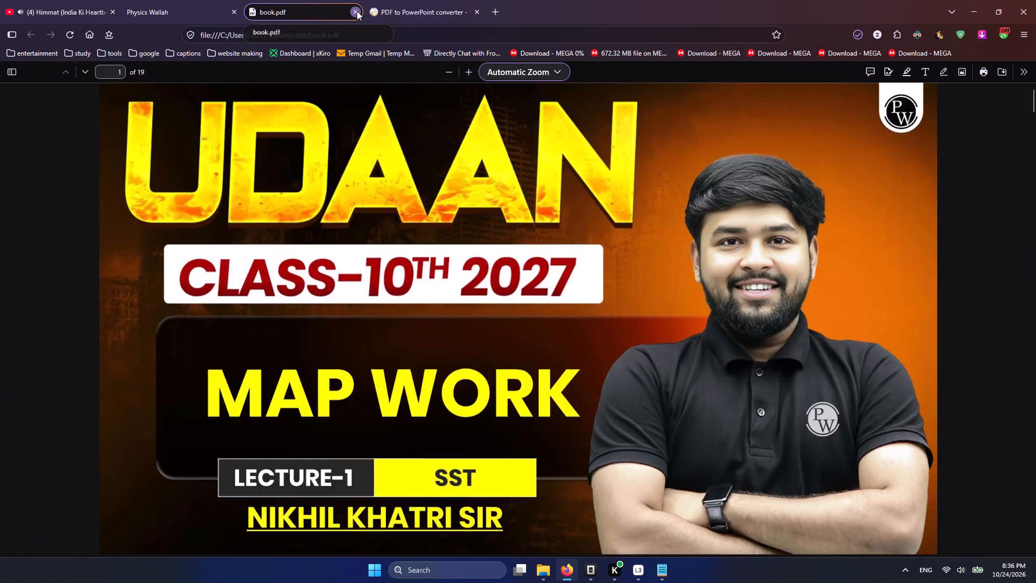
Load the downloaded book.pdf into the PDF24 converter and convert it to PowerPoint.
{"action": "left_click", "coordinate": [864, 34]}
{"action": "left_click_drag", "start_coordinate": [758, 57], "coordinate": [506, 275]}
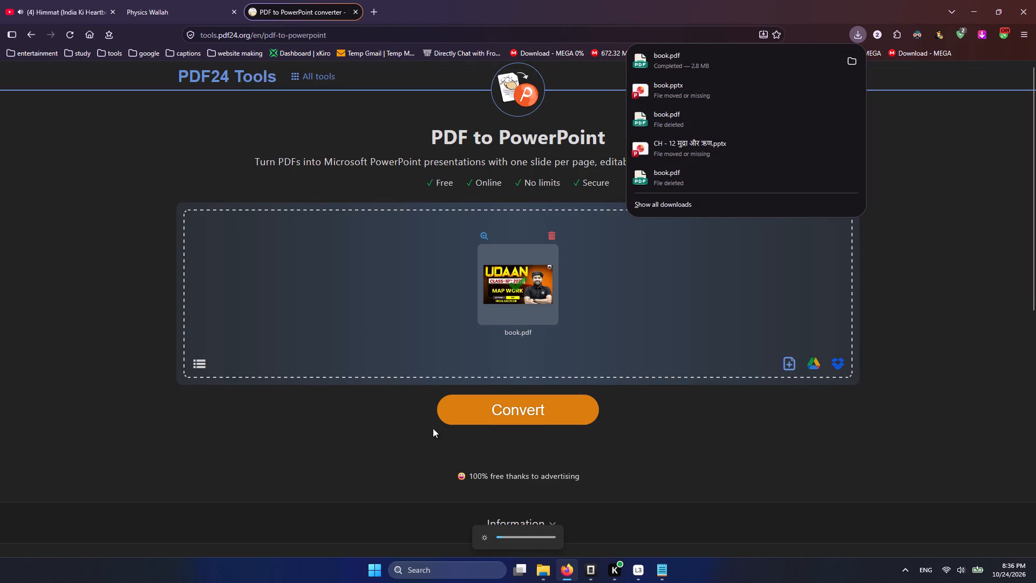
{"action": "left_click", "coordinate": [483, 420]}
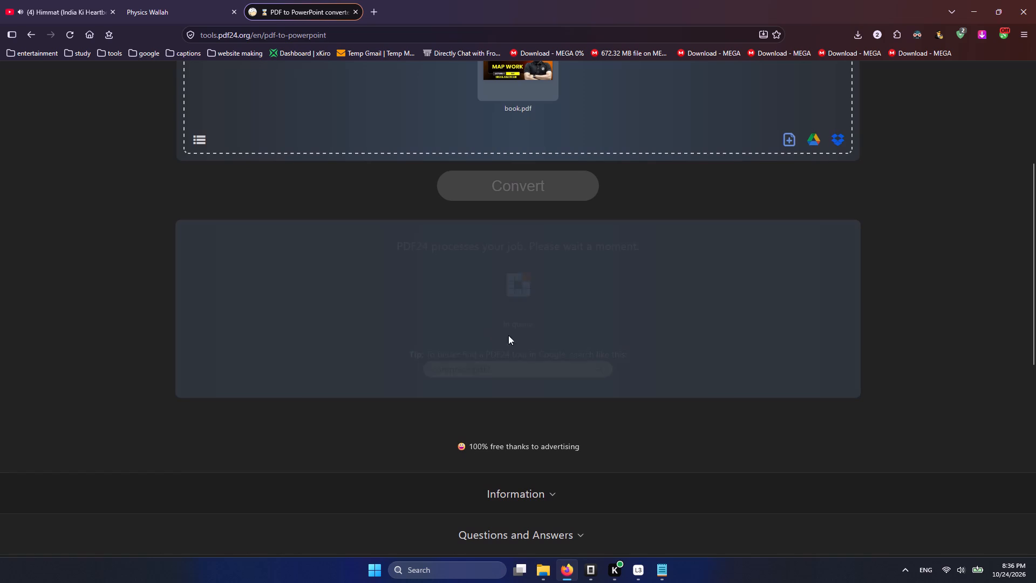
{"action": "scroll", "coordinate": [564, 300], "scroll_direction": "up", "scroll_amount": 2}
{"action": "scroll", "coordinate": [606, 443], "scroll_direction": "down", "scroll_amount": 1}
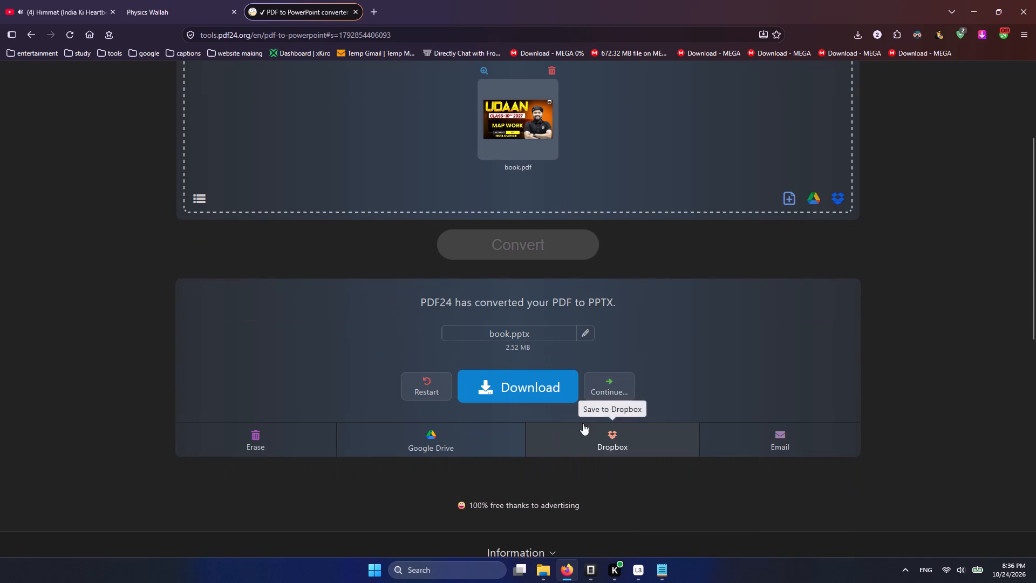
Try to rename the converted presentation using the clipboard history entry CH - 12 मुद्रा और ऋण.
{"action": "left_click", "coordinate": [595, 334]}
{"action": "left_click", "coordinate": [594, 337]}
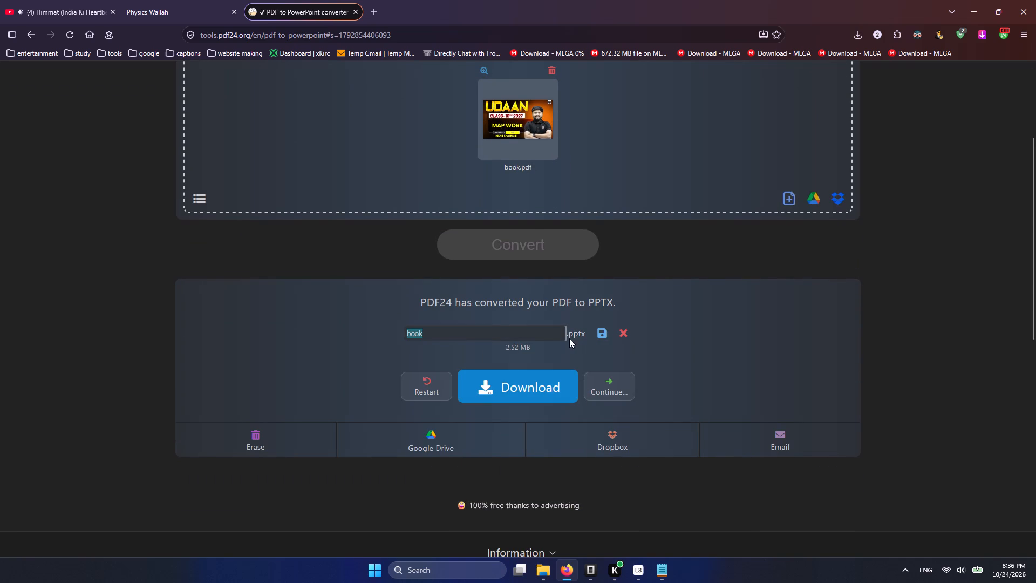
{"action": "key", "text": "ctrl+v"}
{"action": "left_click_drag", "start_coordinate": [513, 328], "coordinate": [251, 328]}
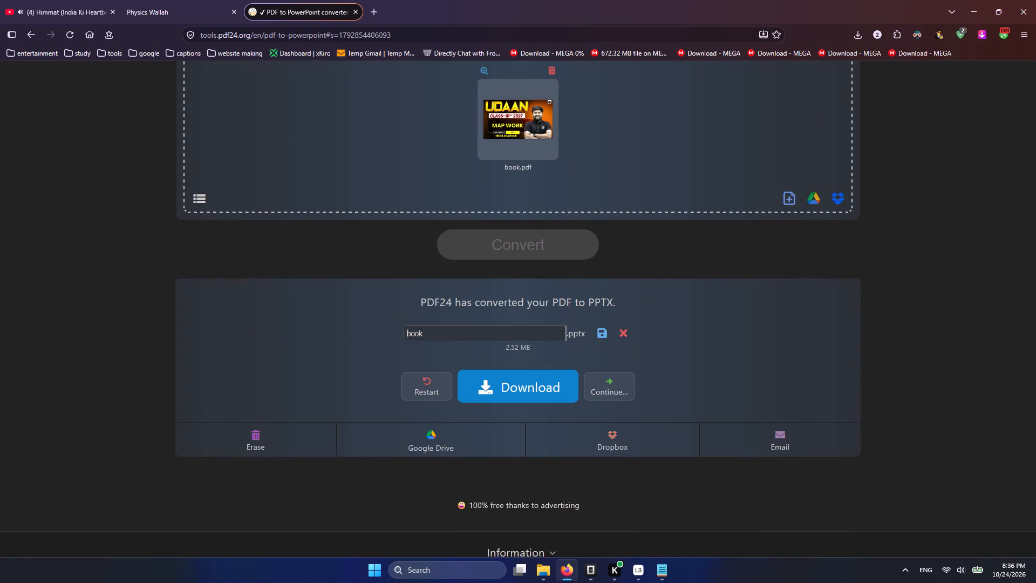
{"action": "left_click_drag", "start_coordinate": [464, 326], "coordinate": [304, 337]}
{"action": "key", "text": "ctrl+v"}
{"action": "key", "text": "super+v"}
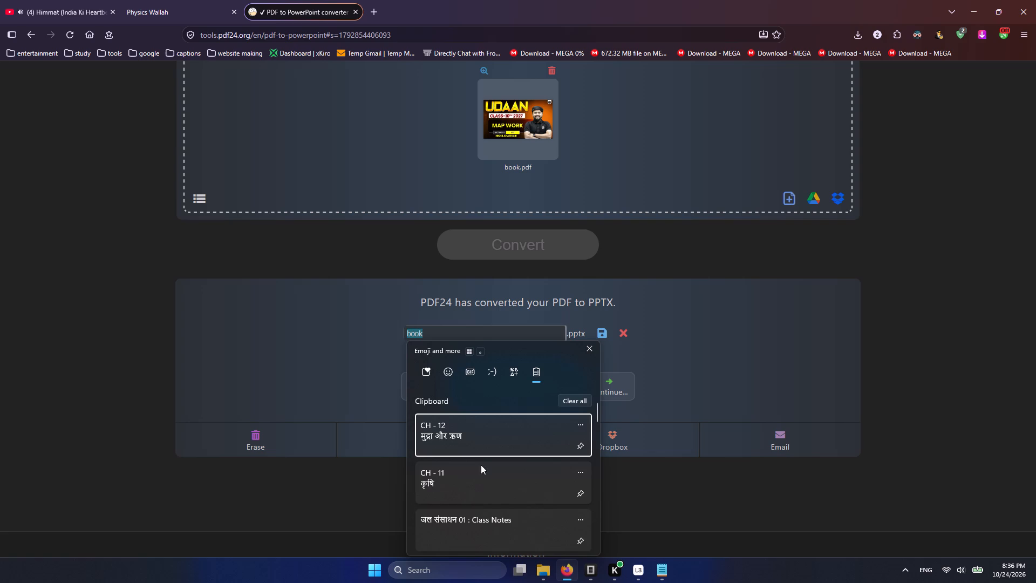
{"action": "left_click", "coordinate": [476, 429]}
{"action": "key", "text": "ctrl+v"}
Copy the title MAP WORK 01 : Class Notes from the Physics Wallah attachments and return to the converter.
{"action": "left_click", "coordinate": [178, 0]}
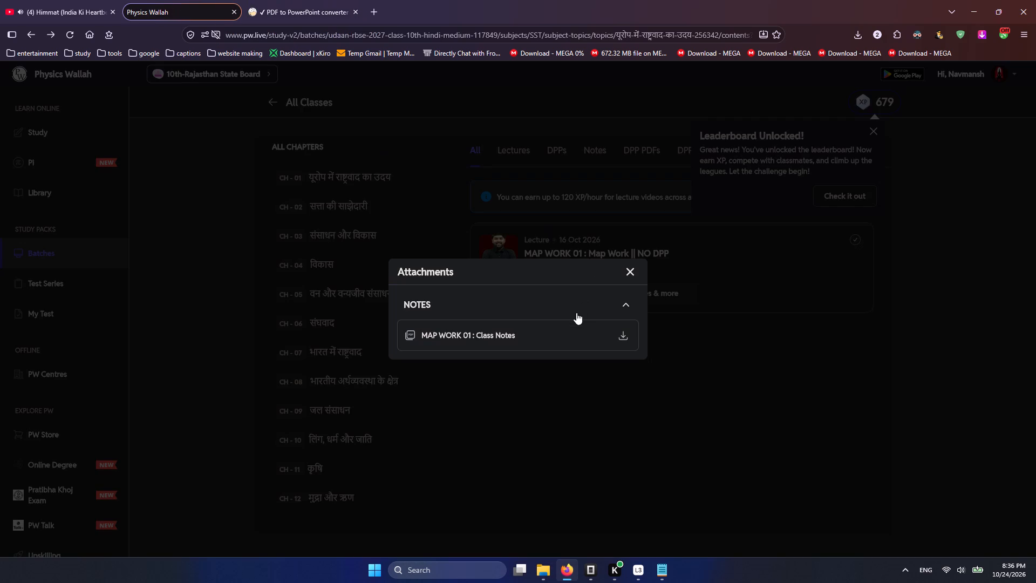
{"action": "left_click_drag", "start_coordinate": [565, 330], "coordinate": [405, 337]}
{"action": "key", "text": "ctrl+c"}
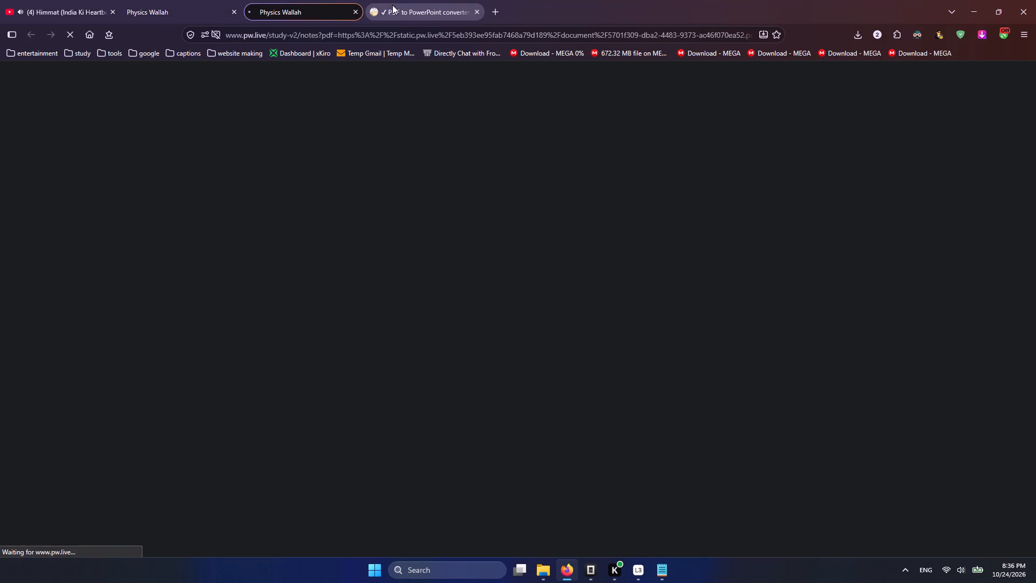
{"action": "left_click", "coordinate": [356, 13]}
{"action": "left_click", "coordinate": [299, 0]}
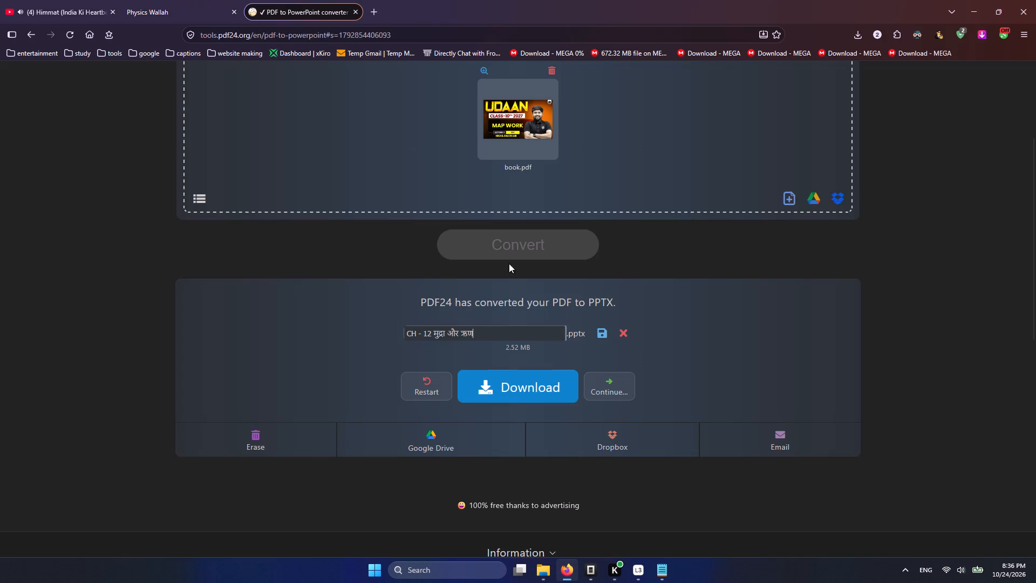
Rename the converted presentation as MAP WORK 01 : No DPP.
{"action": "left_click_drag", "start_coordinate": [507, 332], "coordinate": [242, 332]}
{"action": "key", "text": "ctrl+v"}
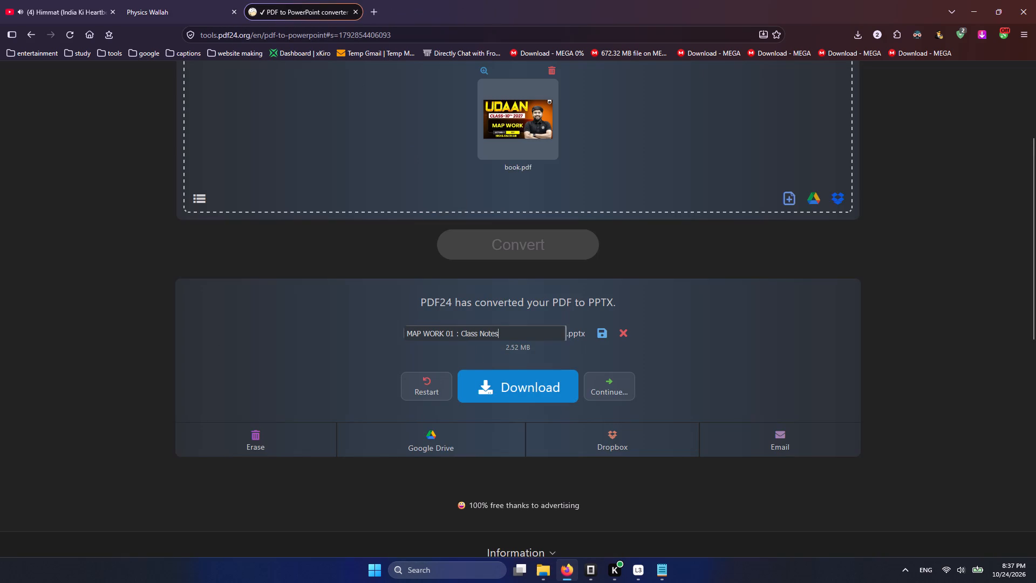
{"action": "key", "text": "BackSpace"}
{"action": "key", "text": "BackSpace"}
{"action": "key", "text": "BackSpace"}
{"action": "key", "text": "BackSpace"}
{"action": "key", "text": "BackSpace"}
{"action": "key", "text": "BackSpace"}
{"action": "key", "text": "BackSpace"}
{"action": "key", "text": "BackSpace"}
{"action": "key", "text": "BackSpace"}
{"action": "key", "text": "BackSpace"}
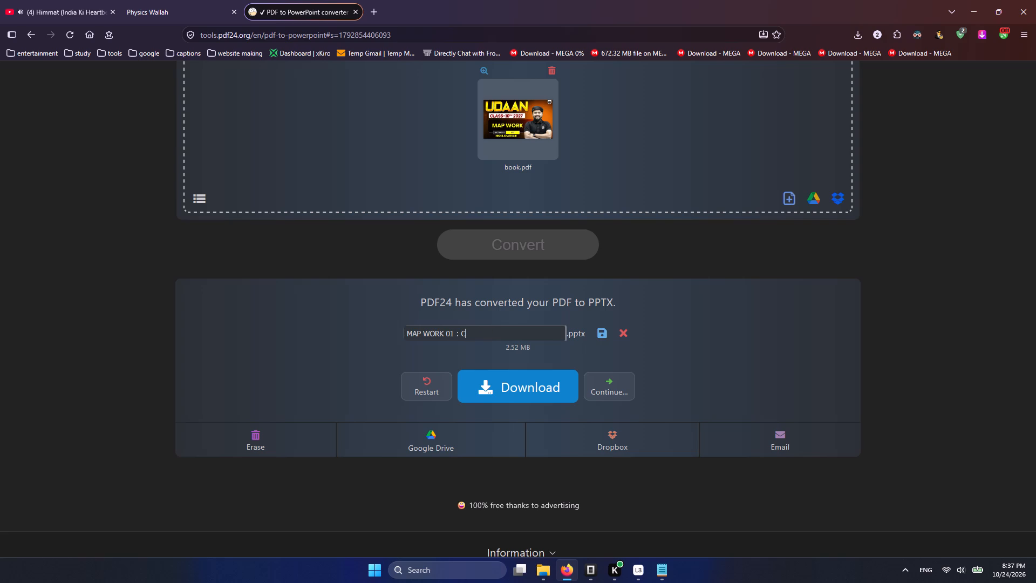
{"action": "key", "text": "BackSpace"}
{"action": "type", "text": "No DPP"}
{"action": "key", "text": "Return"}
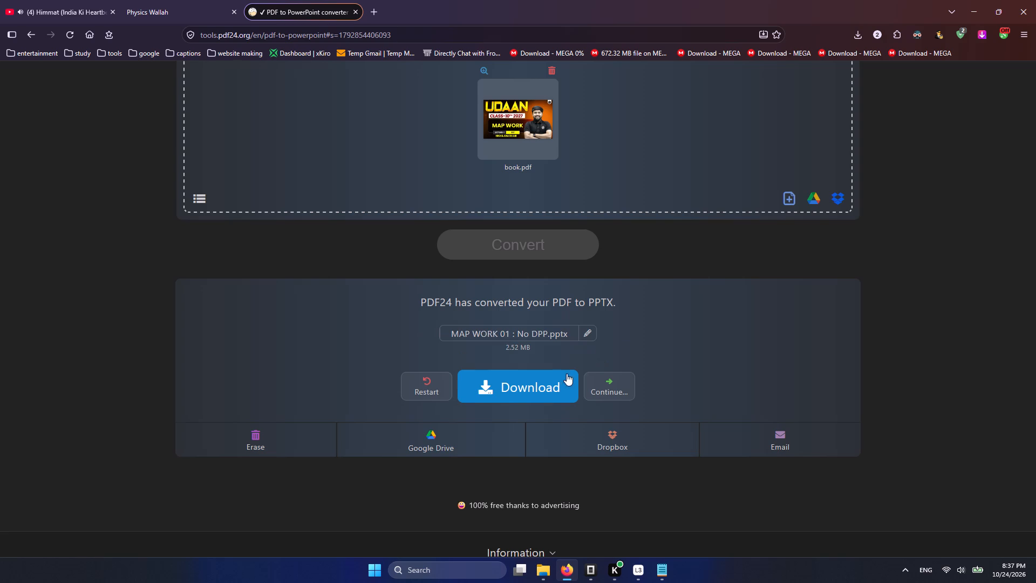
Download the renamed presentation and open it in PowerPoint.
{"action": "left_click", "coordinate": [558, 375]}
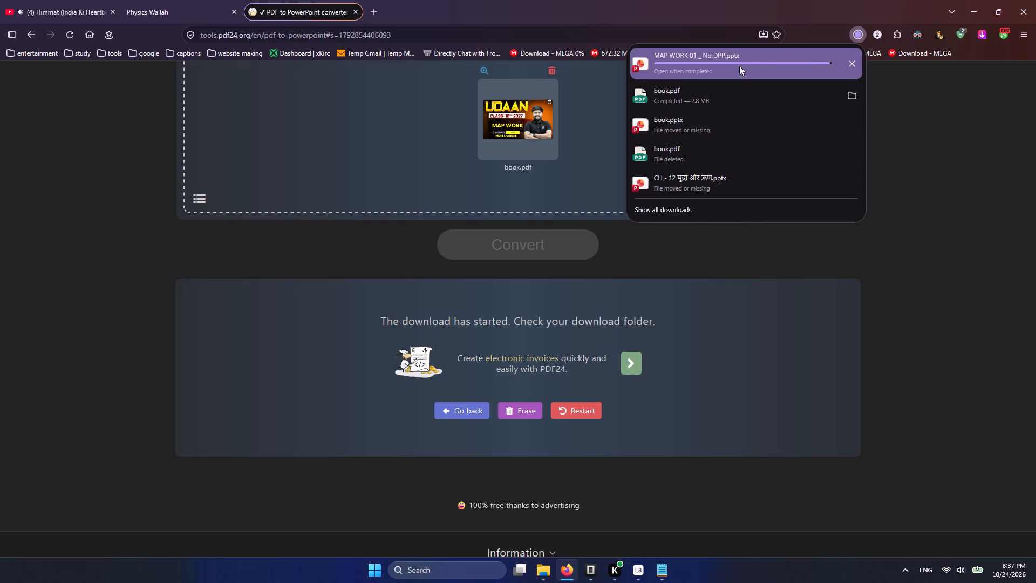
{"action": "left_click", "coordinate": [739, 66]}
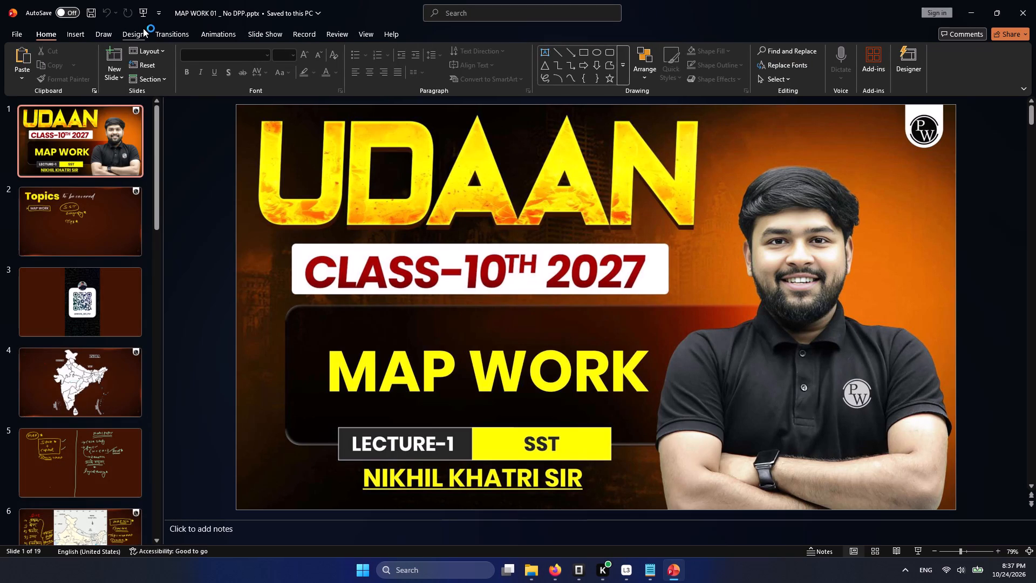
Apply the second dark brown design theme to the MAP WORK presentation, save it and close it.
{"action": "left_click", "coordinate": [143, 28]}
{"action": "left_click", "coordinate": [77, 62]}
{"action": "key", "text": "ctrl+s"}
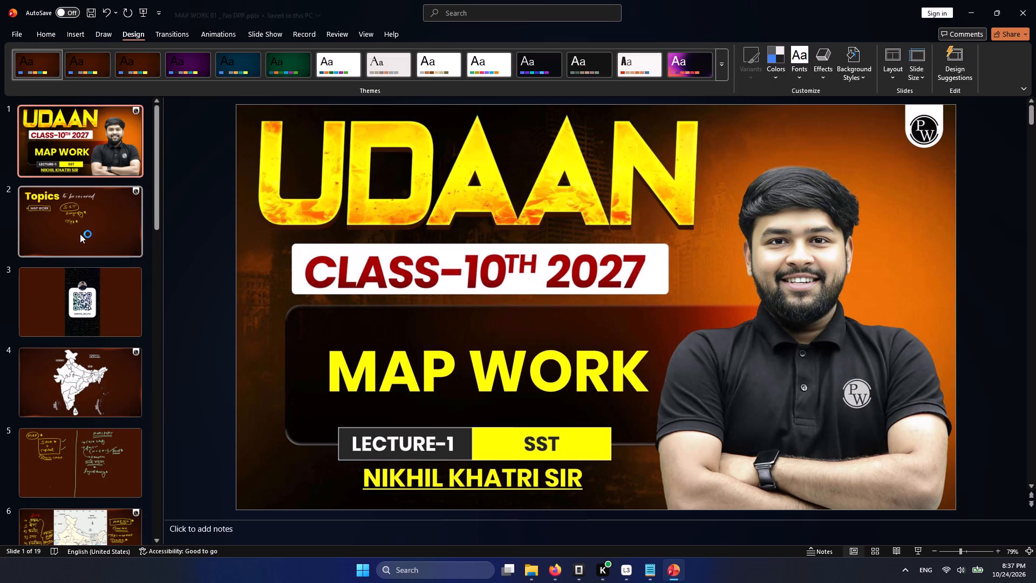
{"action": "left_click", "coordinate": [1035, 1]}
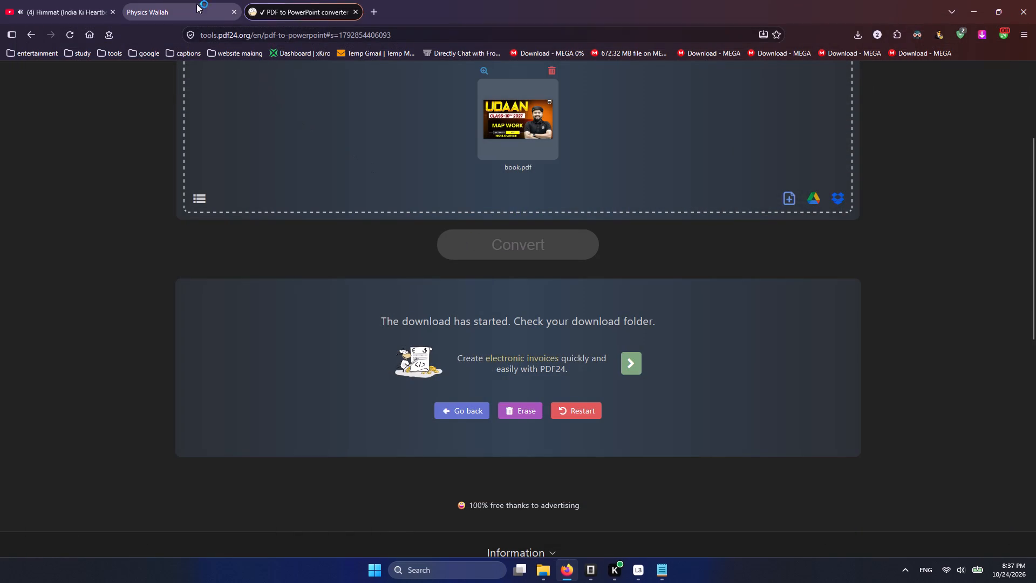
Close the converter and the MAP WORK 01 attachments, and switch to chapter CH - 14 वैश्विक विश्व का निर्माण.
{"action": "left_click", "coordinate": [158, 0]}
{"action": "left_click", "coordinate": [357, 13]}
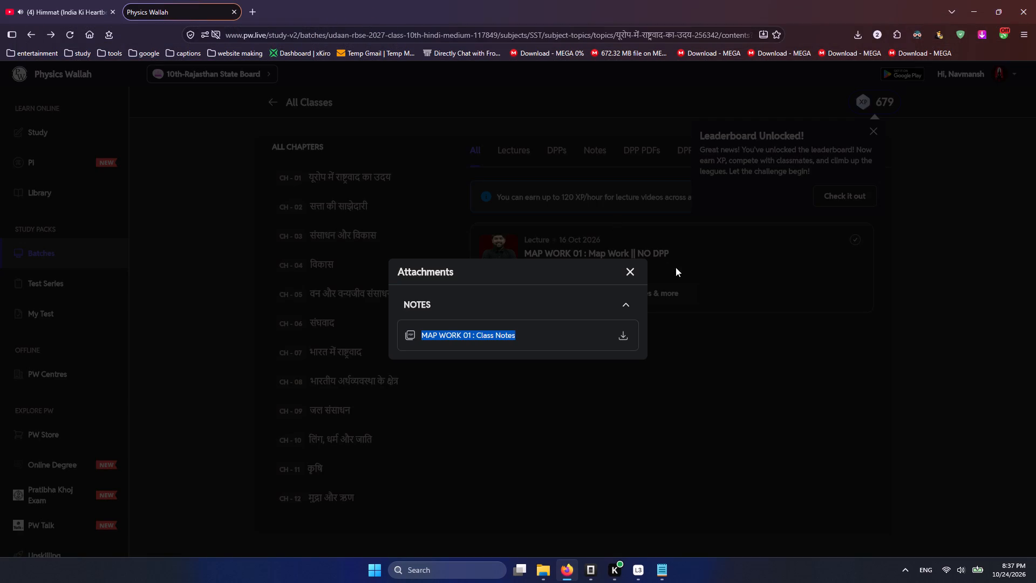
{"action": "left_click", "coordinate": [626, 270]}
{"action": "scroll", "coordinate": [338, 392], "scroll_direction": "down", "scroll_amount": 3}
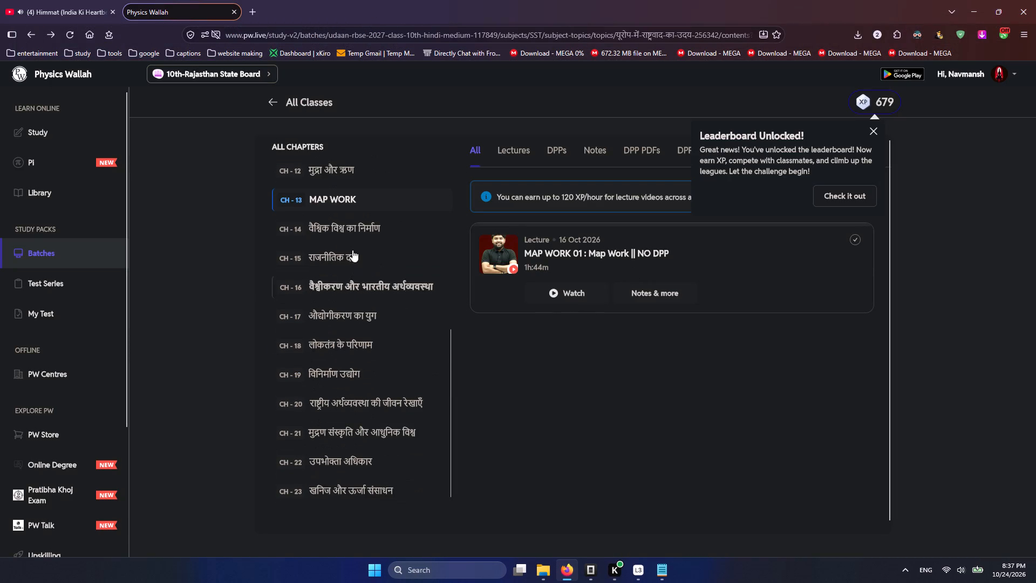
{"action": "left_click", "coordinate": [338, 218]}
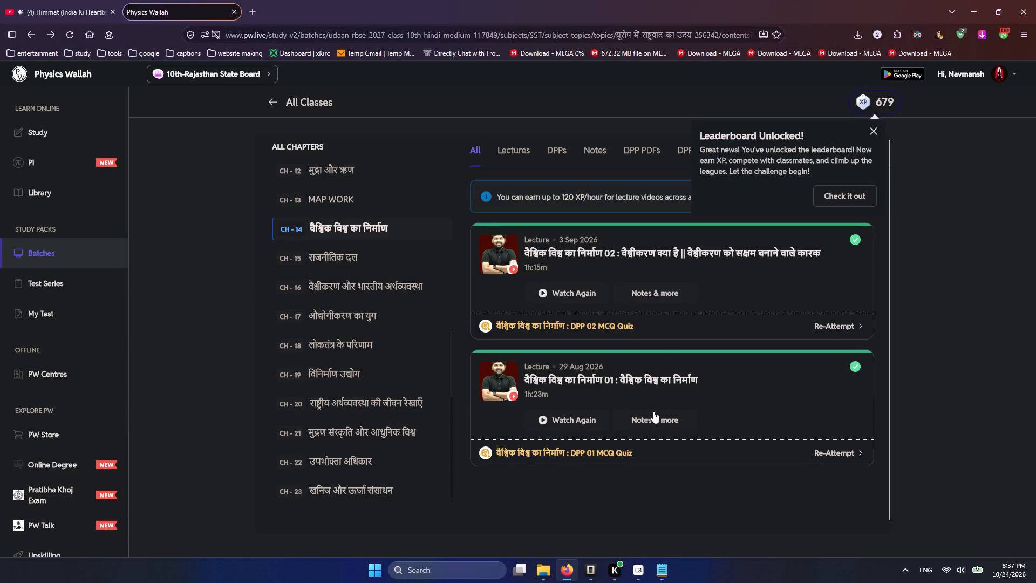
Copy the chapter title "CH - 14 वैश्विक विश्व का निर्माण" from the chapter list.
{"action": "left_click_drag", "start_coordinate": [399, 233], "coordinate": [249, 236]}
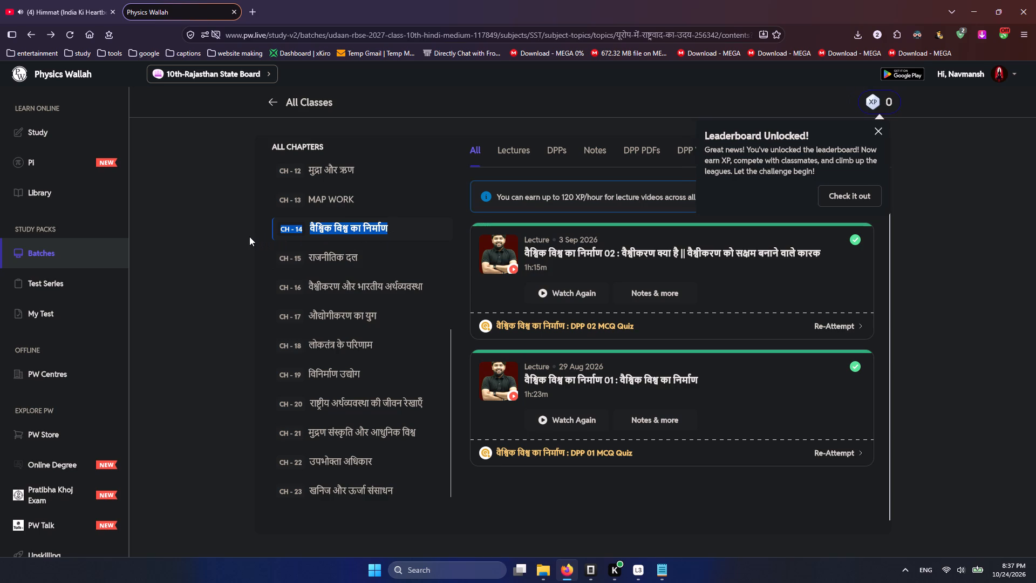
{"action": "key", "text": "ctrl+c"}
Download the वैश्विक विश्व का निर्माण 01 class notes PDF, open the PDF24 tools page and close the notes tabs.
{"action": "left_click", "coordinate": [658, 419]}
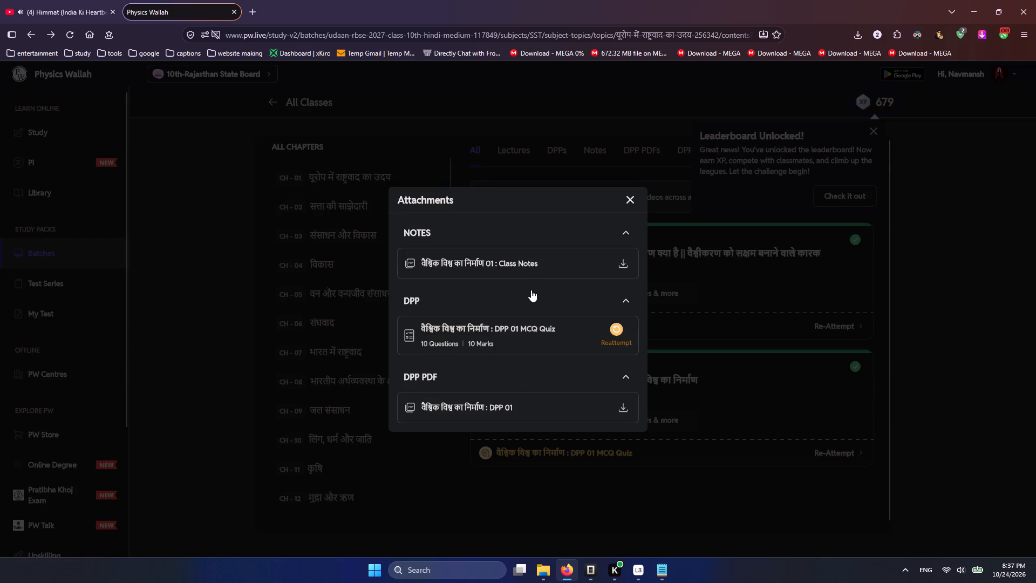
{"action": "left_click", "coordinate": [520, 267]}
{"action": "left_click", "coordinate": [373, 4]}
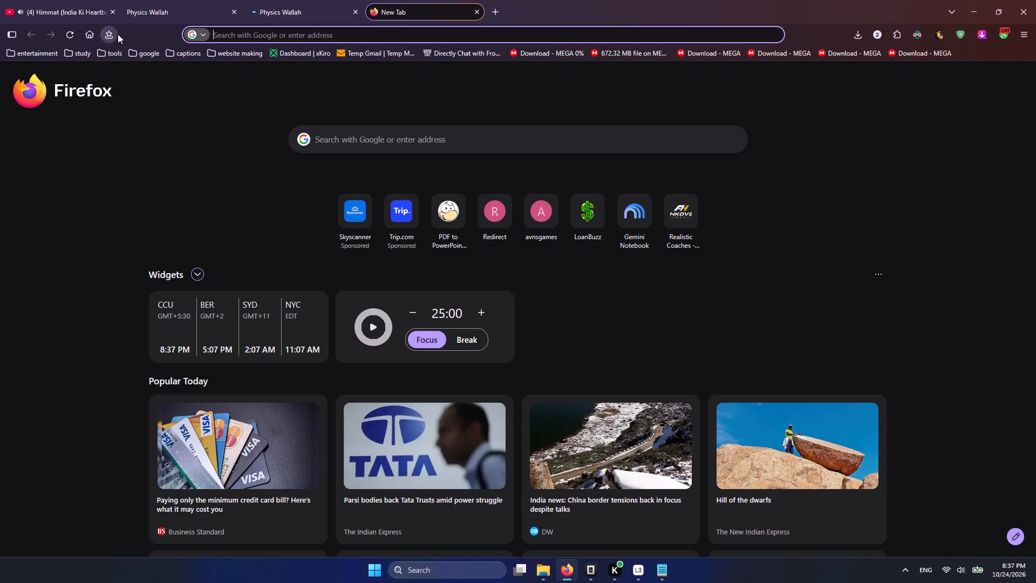
{"action": "left_click", "coordinate": [74, 49]}
{"action": "left_click", "coordinate": [98, 79]}
{"action": "left_click", "coordinate": [304, 0]}
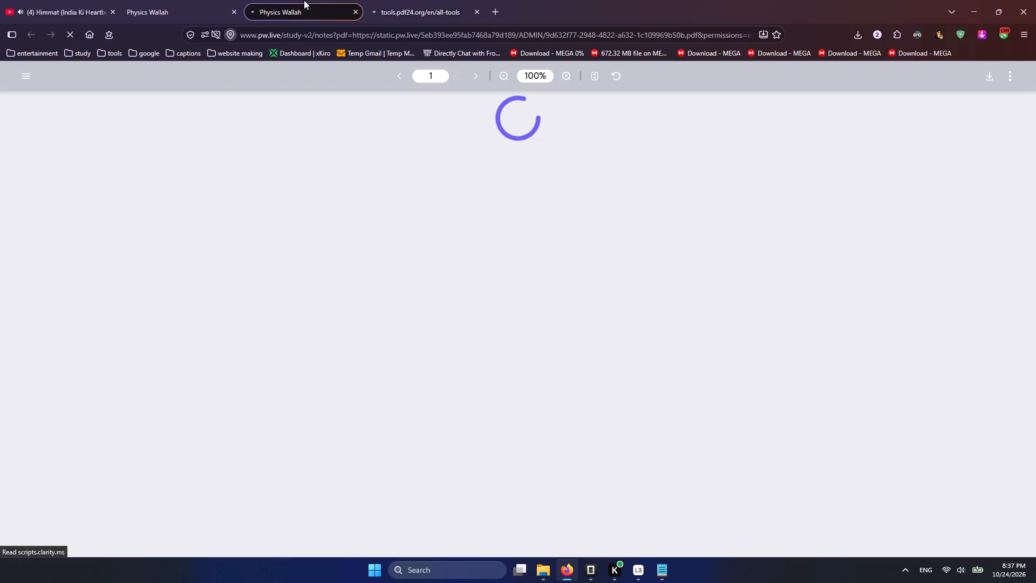
{"action": "left_click", "coordinate": [984, 76]}
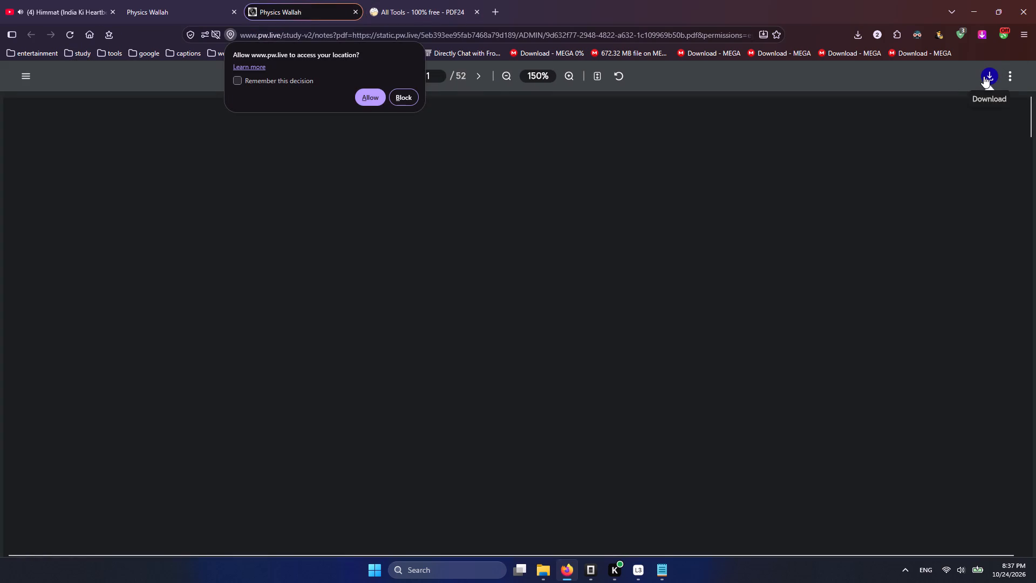
{"action": "left_click", "coordinate": [476, 7]}
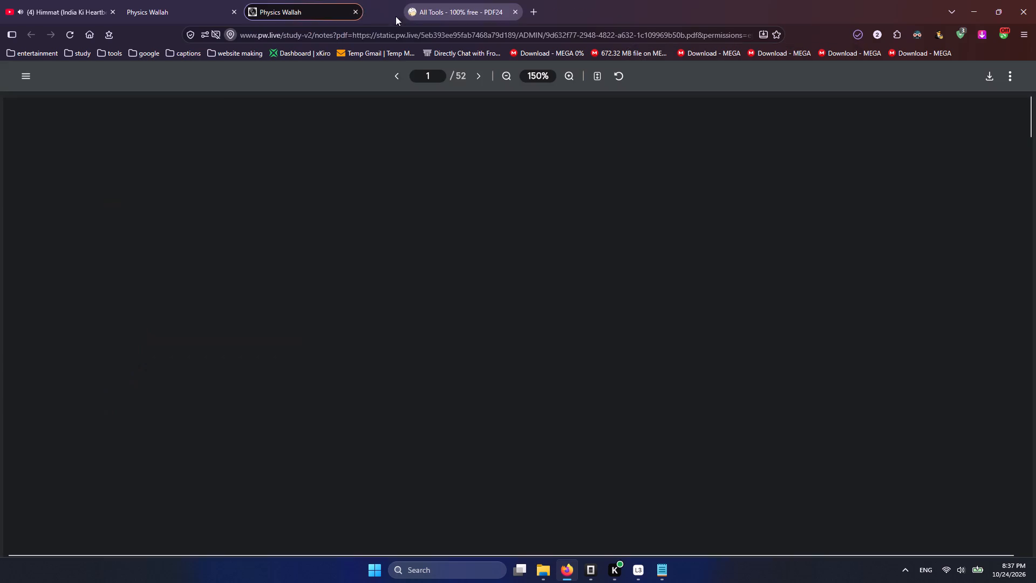
{"action": "left_click", "coordinate": [352, 10]}
Load the downloaded book-1.pdf into the PDF to PowerPoint converter.
{"action": "left_click", "coordinate": [514, 313]}
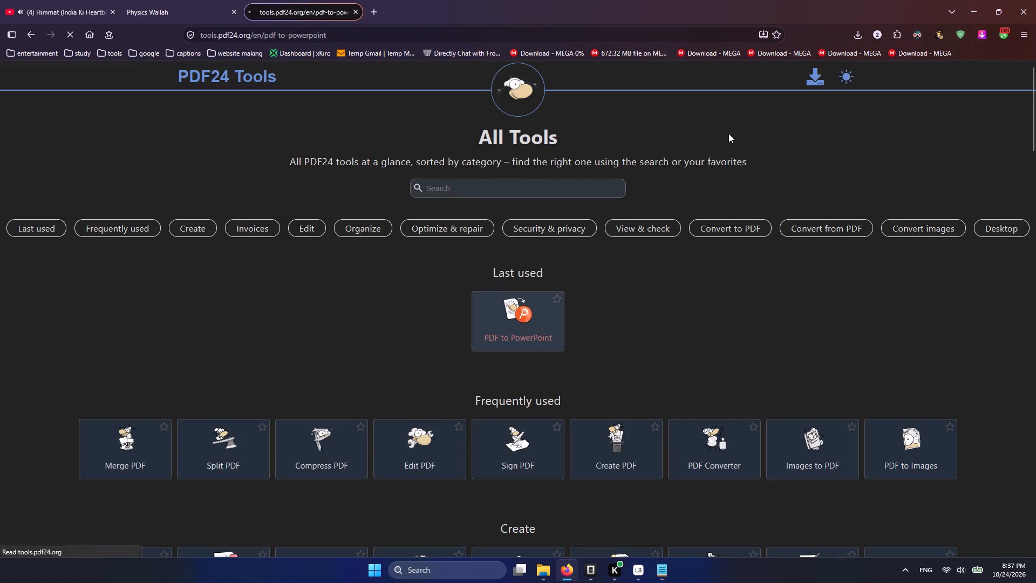
{"action": "left_click", "coordinate": [853, 29]}
{"action": "left_click_drag", "start_coordinate": [680, 62], "coordinate": [562, 268]}
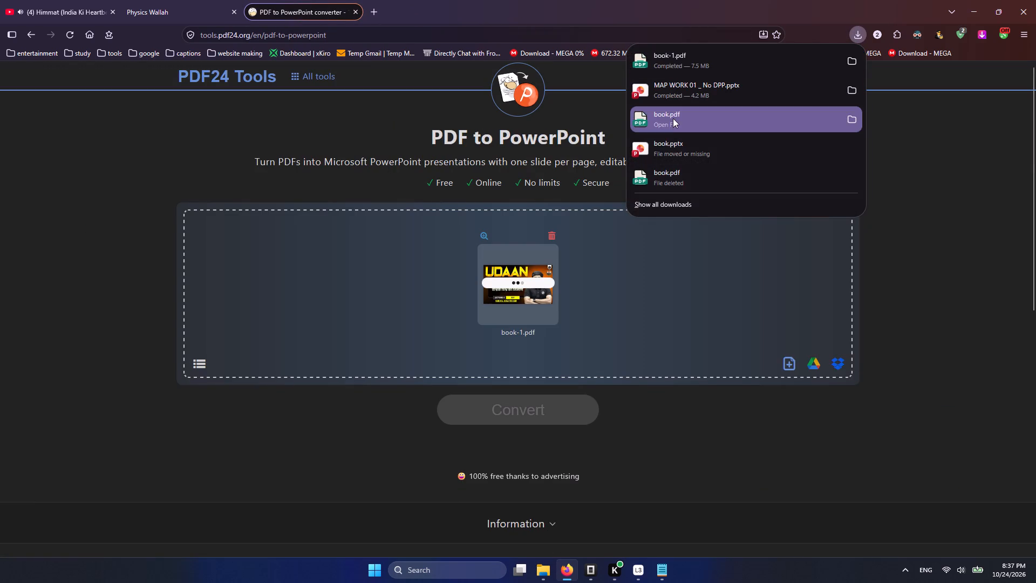
Delete the old book.pdf download and remove the MAP WORK 01 presentation from the download history.
{"action": "right_click", "coordinate": [673, 118]}
{"action": "left_click", "coordinate": [699, 200]}
{"action": "right_click", "coordinate": [677, 98]}
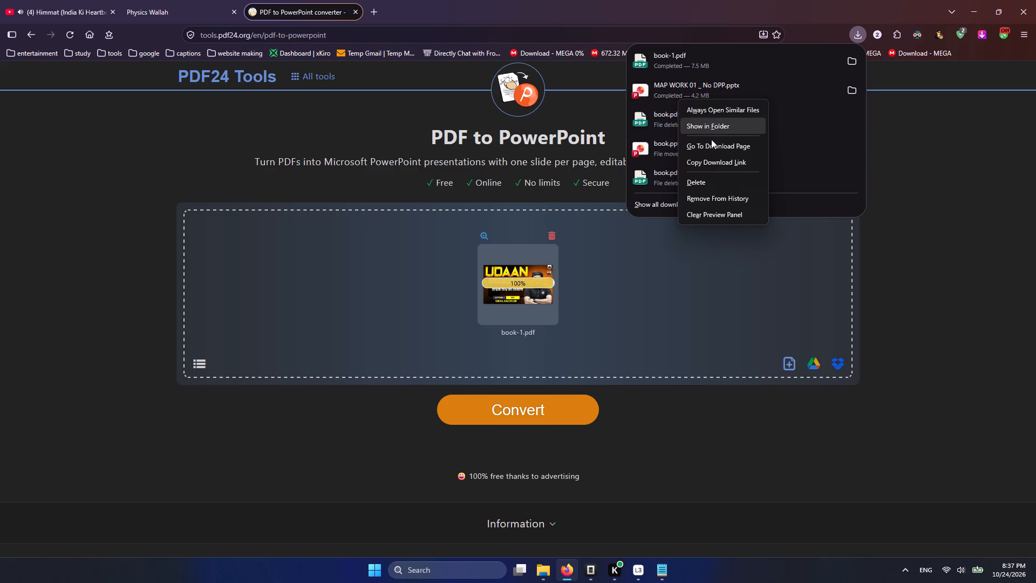
{"action": "left_click", "coordinate": [708, 195]}
Convert book-1.pdf to a PowerPoint presentation.
{"action": "left_click", "coordinate": [535, 401]}
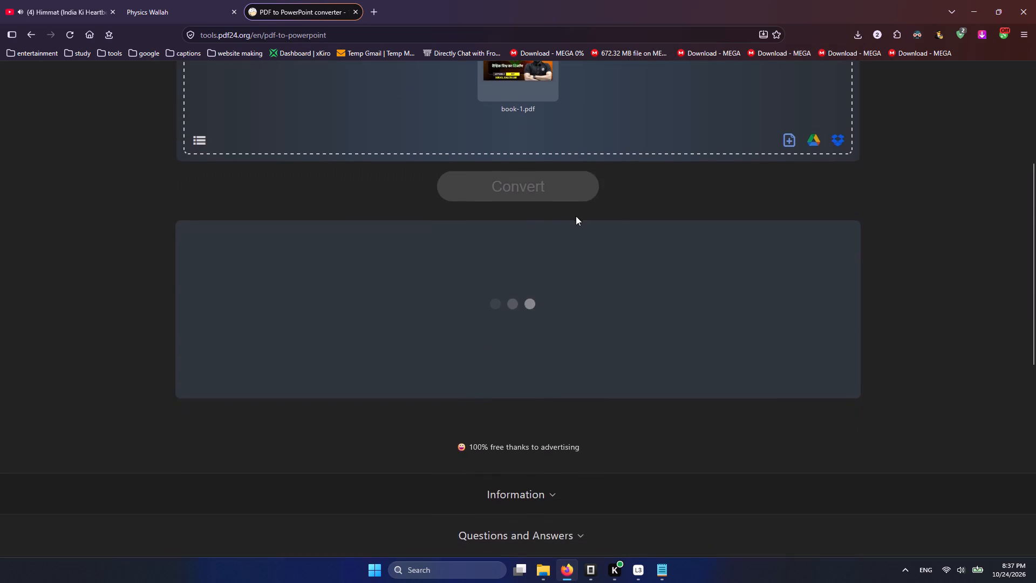
{"action": "scroll", "coordinate": [577, 221], "scroll_direction": "up", "scroll_amount": 4}
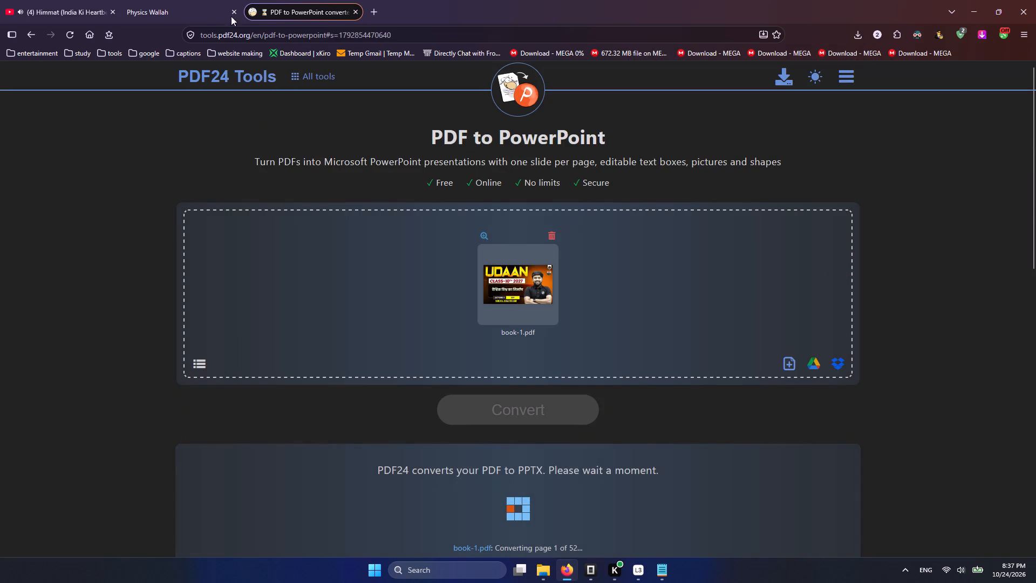
Close the lecture 01 attachments and open the class notes of lecture वैश्विक विश्व का निर्माण 02.
{"action": "left_click", "coordinate": [214, 0]}
{"action": "left_click", "coordinate": [639, 198]}
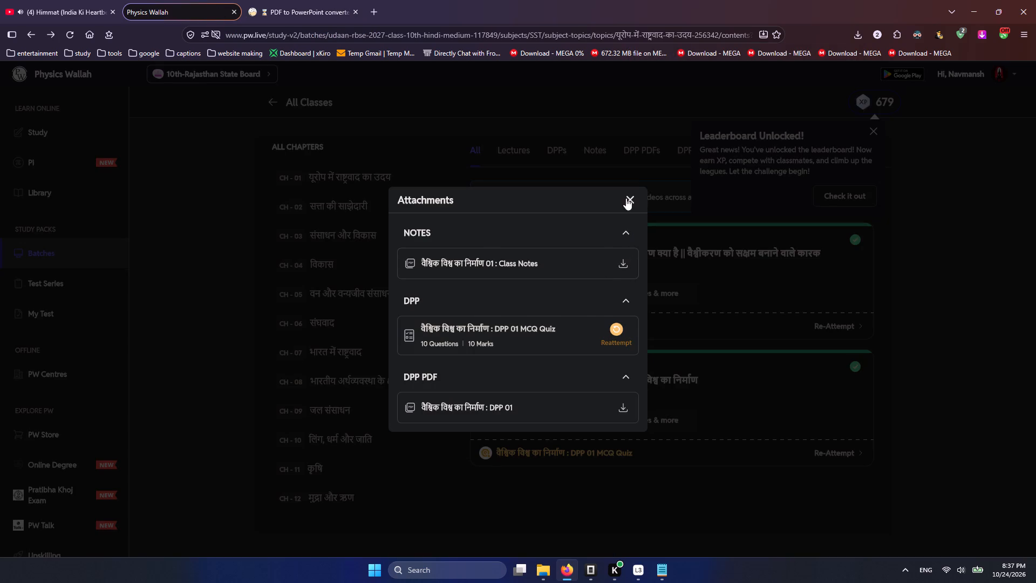
{"action": "left_click", "coordinate": [626, 198]}
{"action": "left_click", "coordinate": [652, 287]}
{"action": "left_click", "coordinate": [558, 259]}
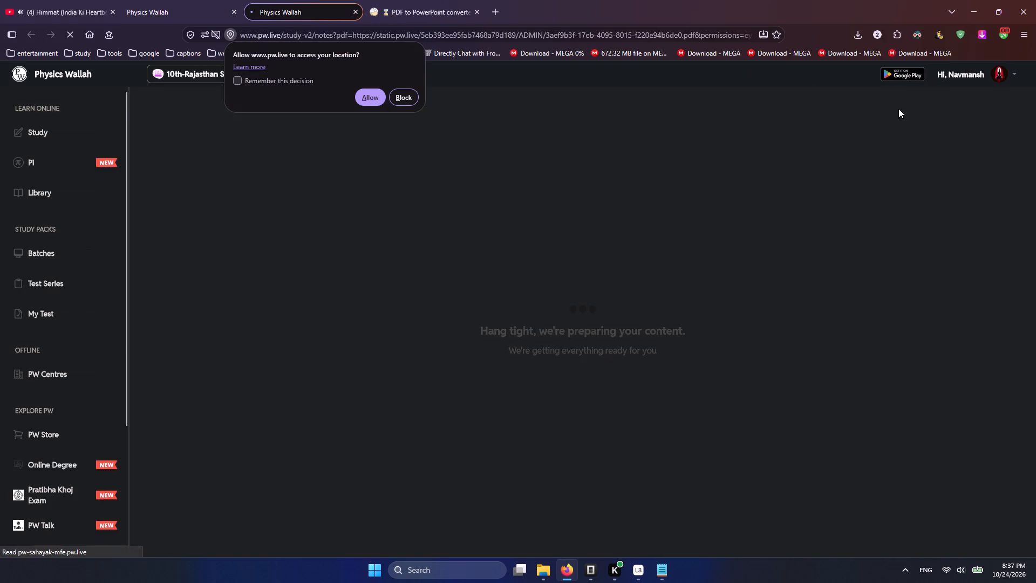
Rename the converted presentation as CH - 14 वैश्विक विश्व का निर्माण using the copied chapter title, and download it.
{"action": "left_click", "coordinate": [401, 0]}
{"action": "scroll", "coordinate": [520, 373], "scroll_direction": "down", "scroll_amount": 2}
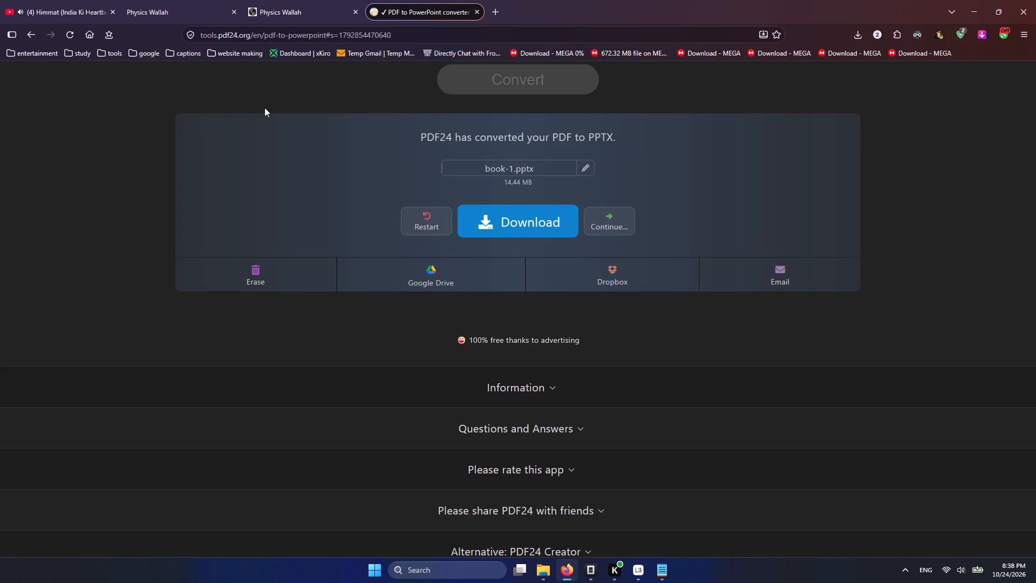
{"action": "left_click", "coordinate": [589, 160]}
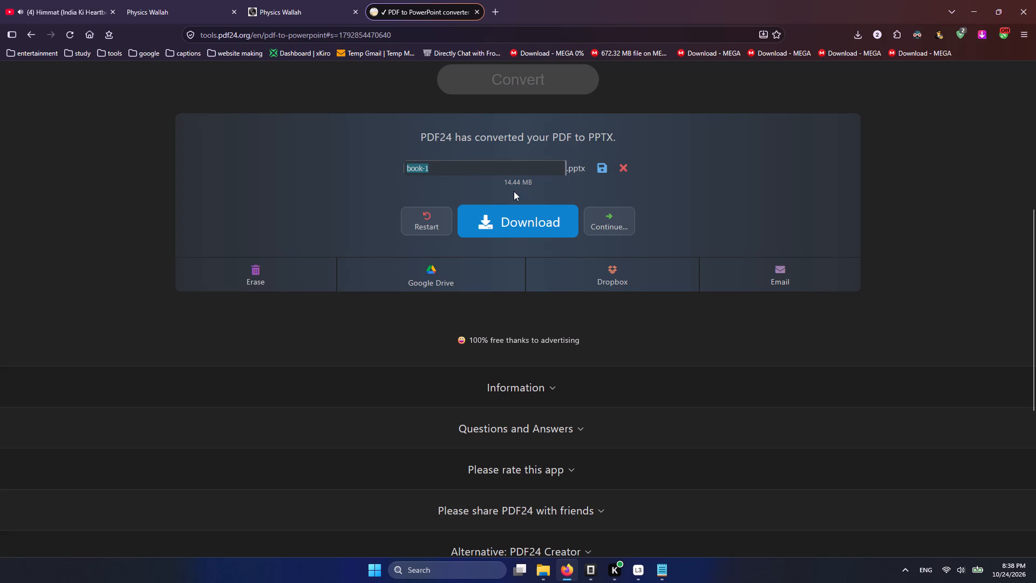
{"action": "key", "text": "ctrl+c"}
{"action": "key", "text": "ctrl+v"}
{"action": "left_click_drag", "start_coordinate": [462, 171], "coordinate": [304, 168], "text": "ctrl"}
{"action": "key", "text": "ctrl+v"}
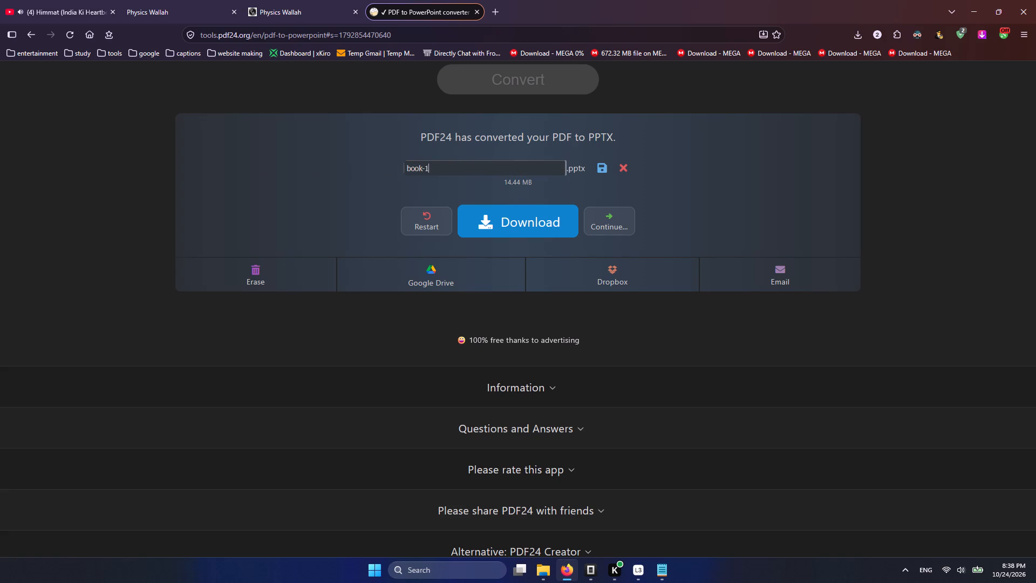
{"action": "key", "text": "super+v"}
{"action": "left_click", "coordinate": [464, 162]}
{"action": "left_click_drag", "start_coordinate": [485, 166], "coordinate": [469, 167]}
{"action": "left_click_drag", "start_coordinate": [469, 167], "coordinate": [312, 166]}
{"action": "key", "text": "super+v"}
{"action": "left_click", "coordinate": [473, 328]}
{"action": "key", "text": "ctrl+v"}
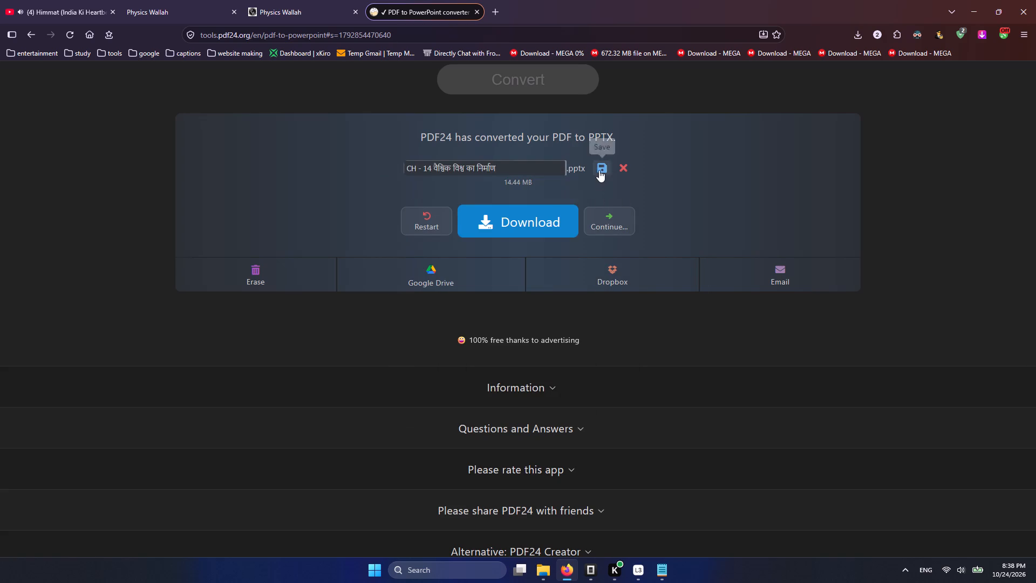
{"action": "left_click", "coordinate": [599, 170]}
{"action": "left_click", "coordinate": [502, 227]}
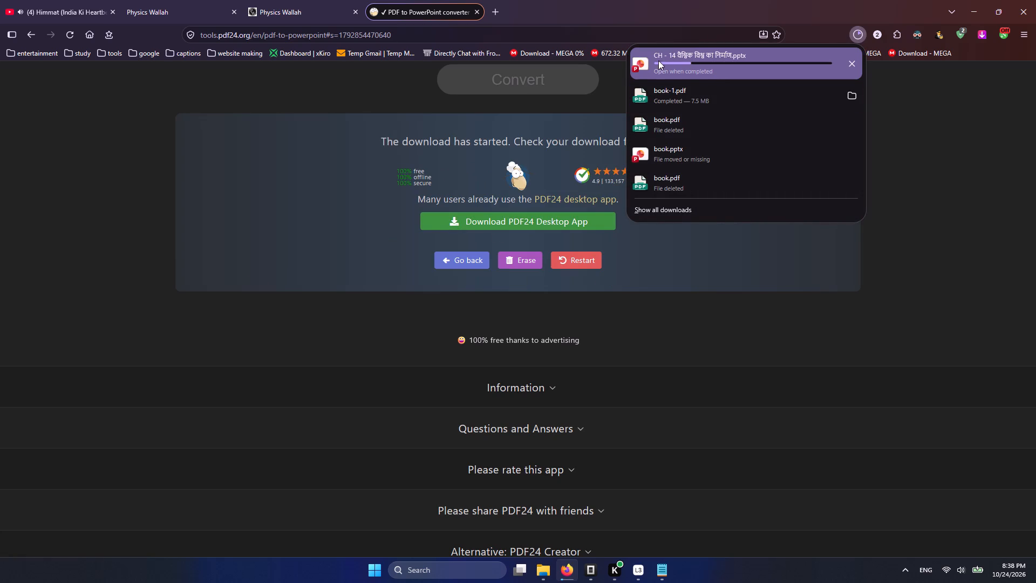
Download the class notes PDF of lecture 02.
{"action": "left_click", "coordinate": [277, 0]}
{"action": "left_click", "coordinate": [989, 74]}
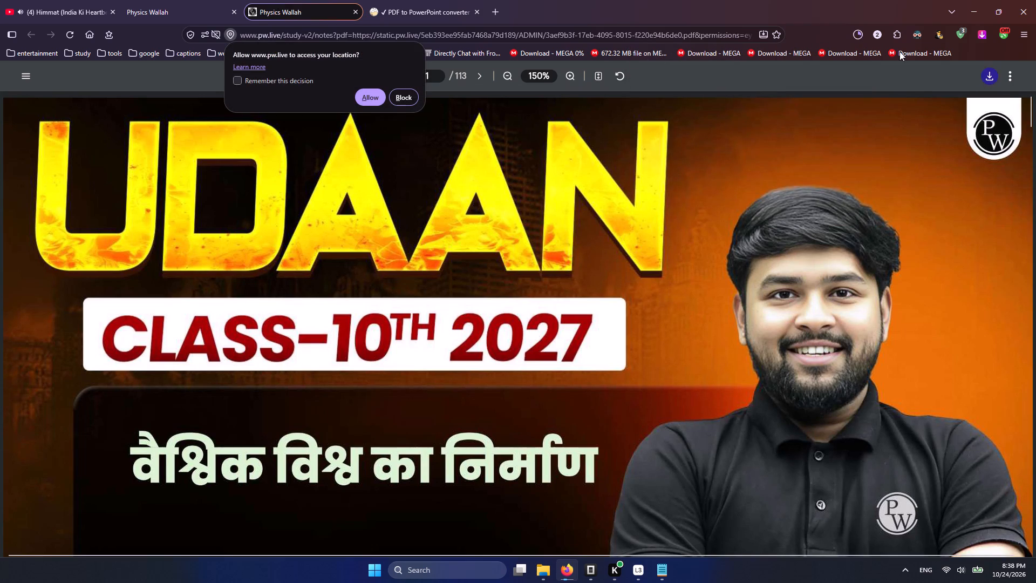
Delete the book-1.pdf download and close the tab showing the new book.pdf.
{"action": "left_click", "coordinate": [849, 31]}
{"action": "right_click", "coordinate": [678, 65]}
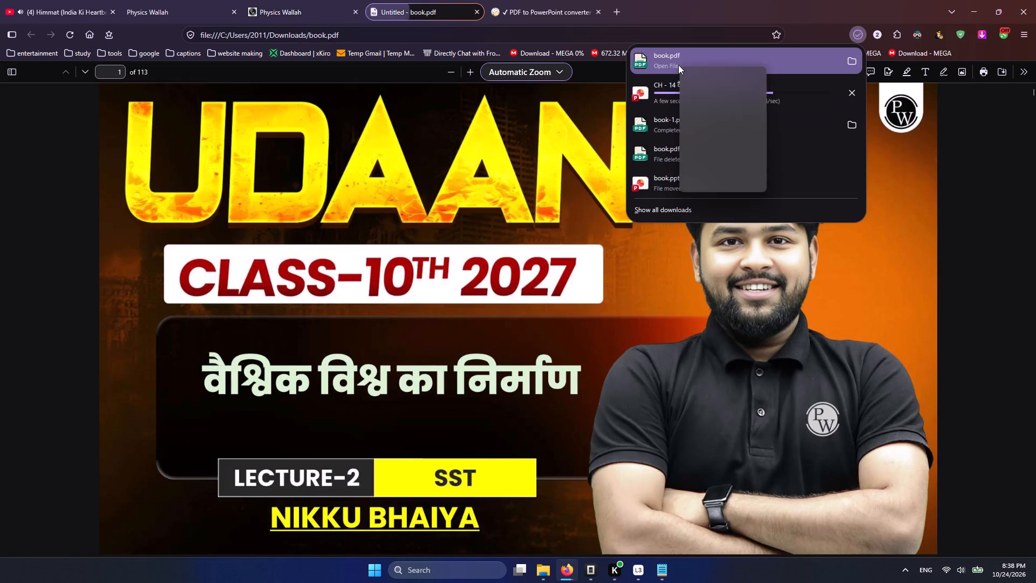
{"action": "left_click", "coordinate": [561, 170]}
{"action": "right_click", "coordinate": [664, 120]}
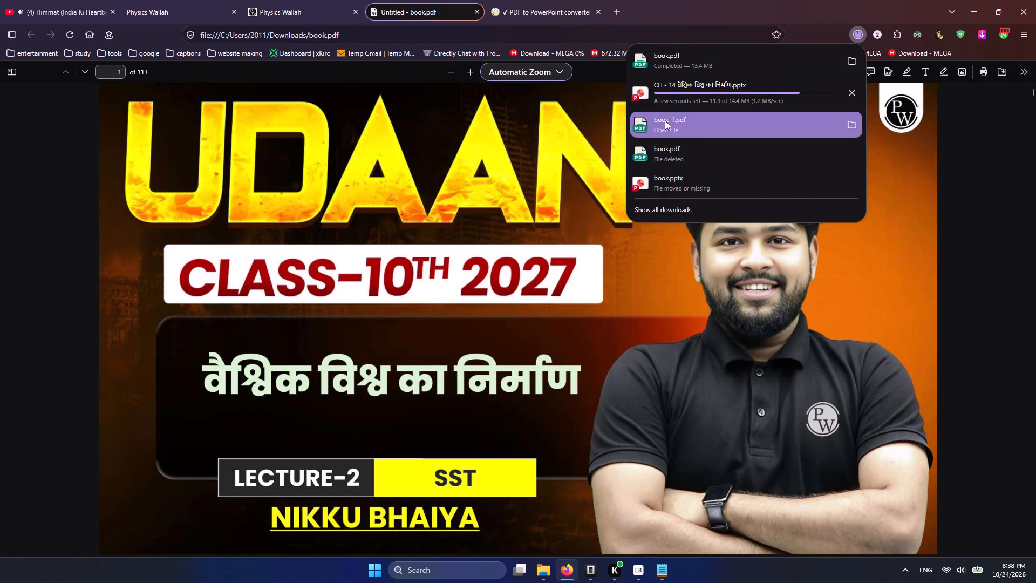
{"action": "left_click", "coordinate": [688, 208]}
{"action": "left_click", "coordinate": [558, 0]}
{"action": "left_click", "coordinate": [472, 11]}
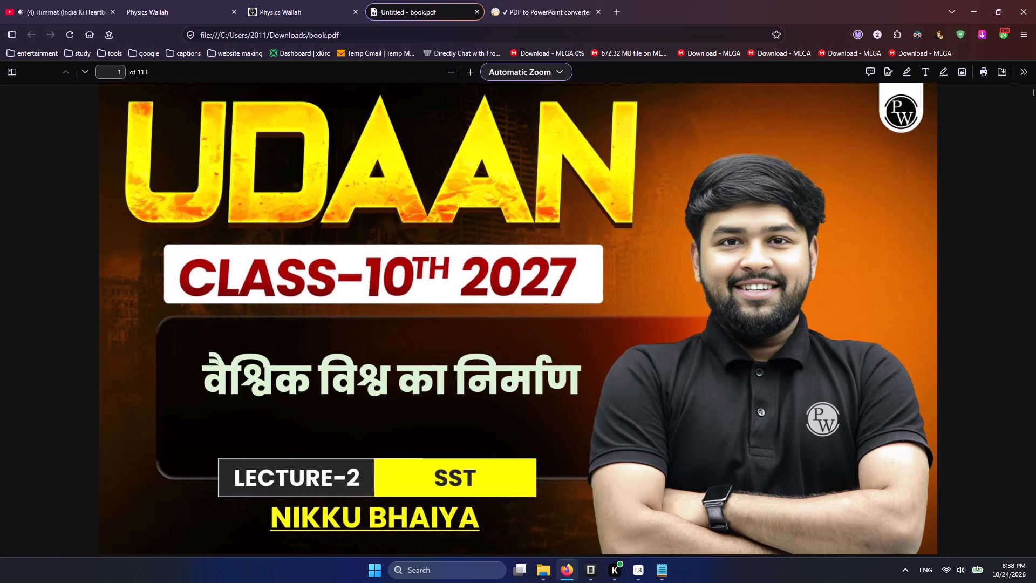
{"action": "left_click", "coordinate": [476, 12]}
Start a fresh PDF to PowerPoint conversion and load the downloaded book.pdf into it.
{"action": "scroll", "coordinate": [486, 246], "scroll_direction": "up", "scroll_amount": 4}
{"action": "left_click", "coordinate": [533, 84]}
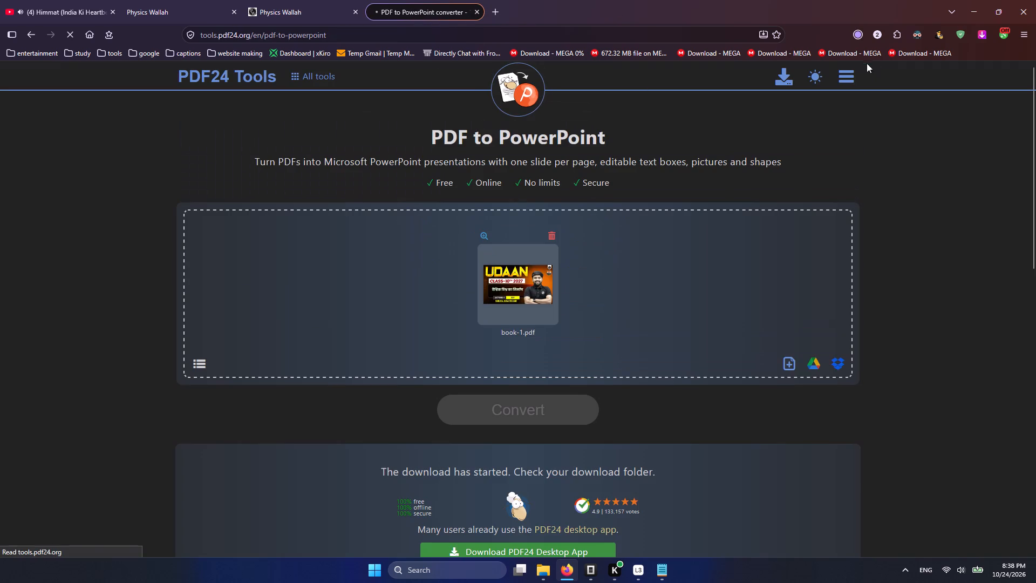
{"action": "left_click", "coordinate": [855, 33]}
{"action": "left_click_drag", "start_coordinate": [739, 52], "coordinate": [535, 265]}
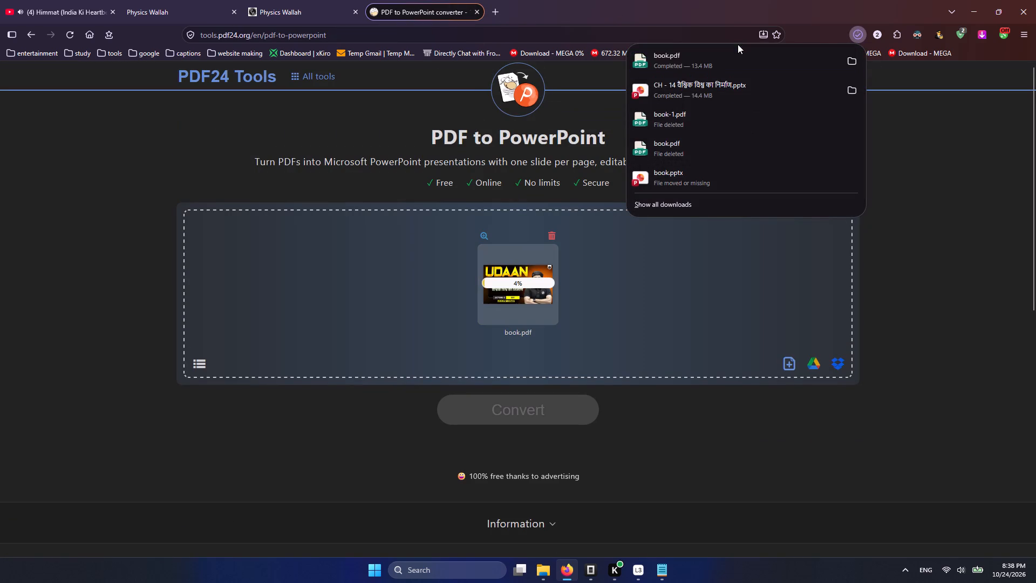
Delete the new book.pdf from the downloads.
{"action": "right_click", "coordinate": [738, 44]}
{"action": "scroll", "coordinate": [738, 44], "scroll_direction": "up", "scroll_amount": 1}
{"action": "right_click", "coordinate": [715, 57]}
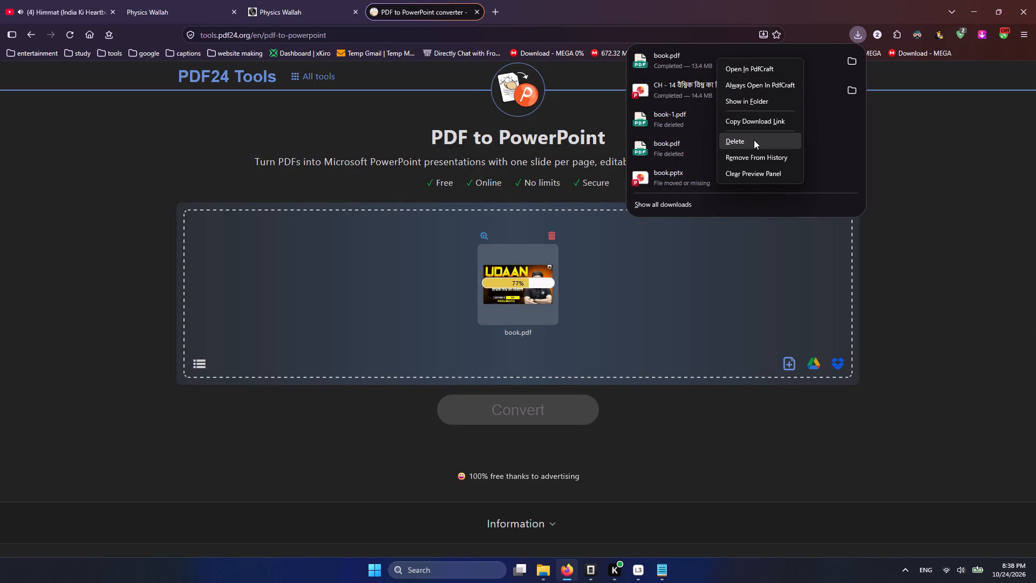
{"action": "left_click", "coordinate": [754, 140]}
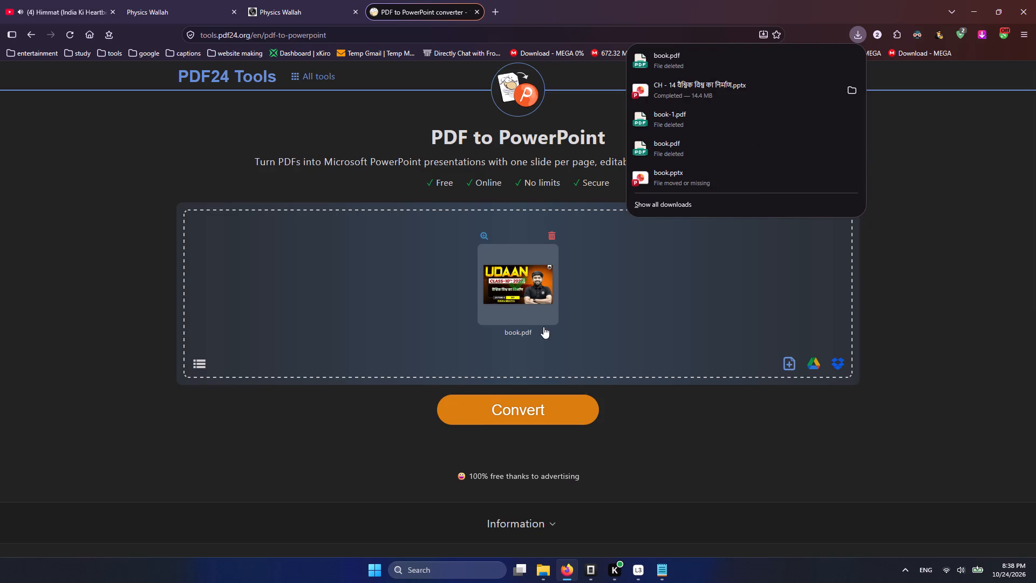
Convert book.pdf to PowerPoint and download it as book.pptx.
{"action": "left_click", "coordinate": [530, 399]}
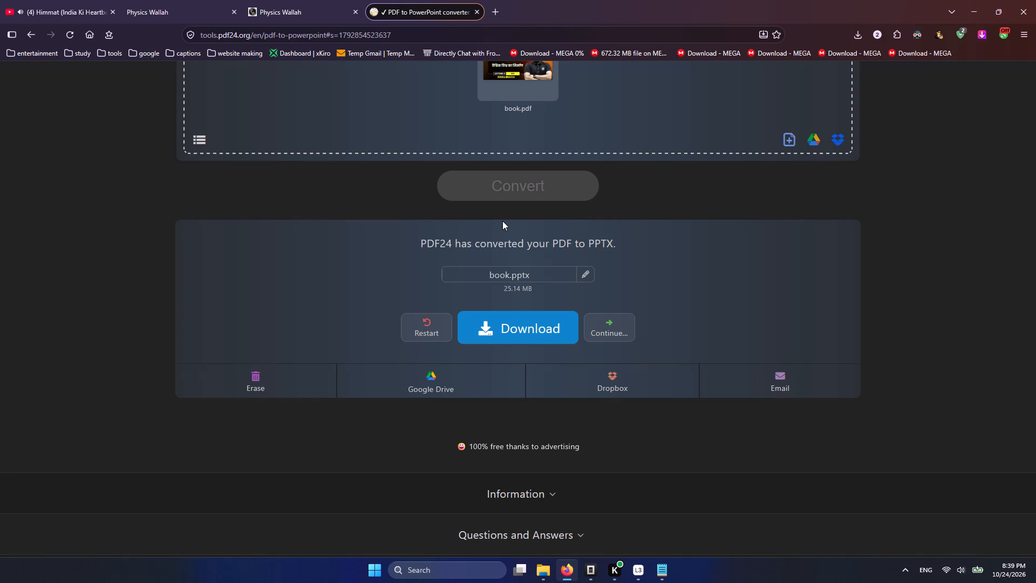
{"action": "left_click", "coordinate": [527, 337]}
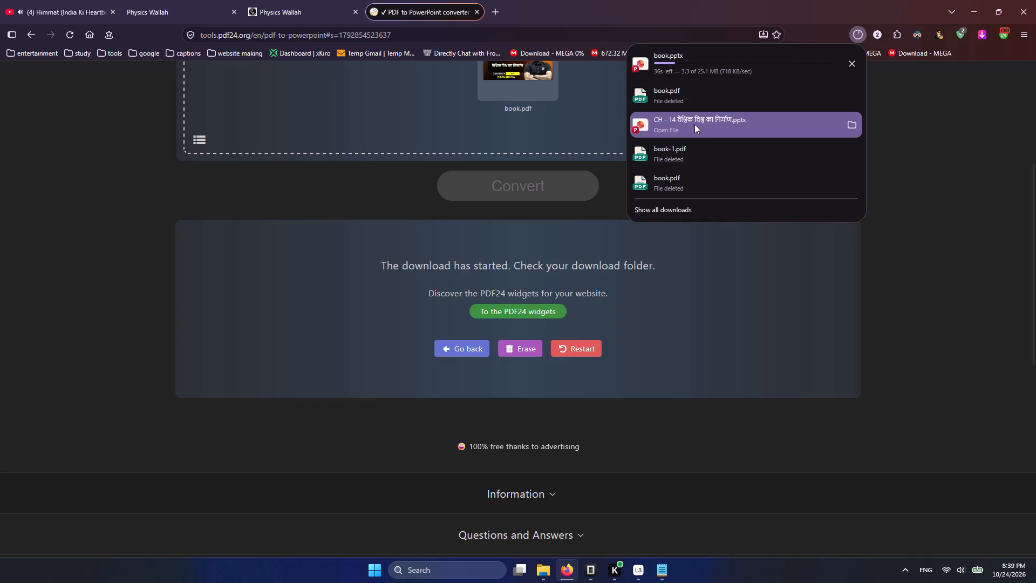
Open the downloaded CH - 14 presentation in PowerPoint and apply the second dark brown design theme.
{"action": "left_click", "coordinate": [678, 104]}
{"action": "left_click", "coordinate": [680, 121]}
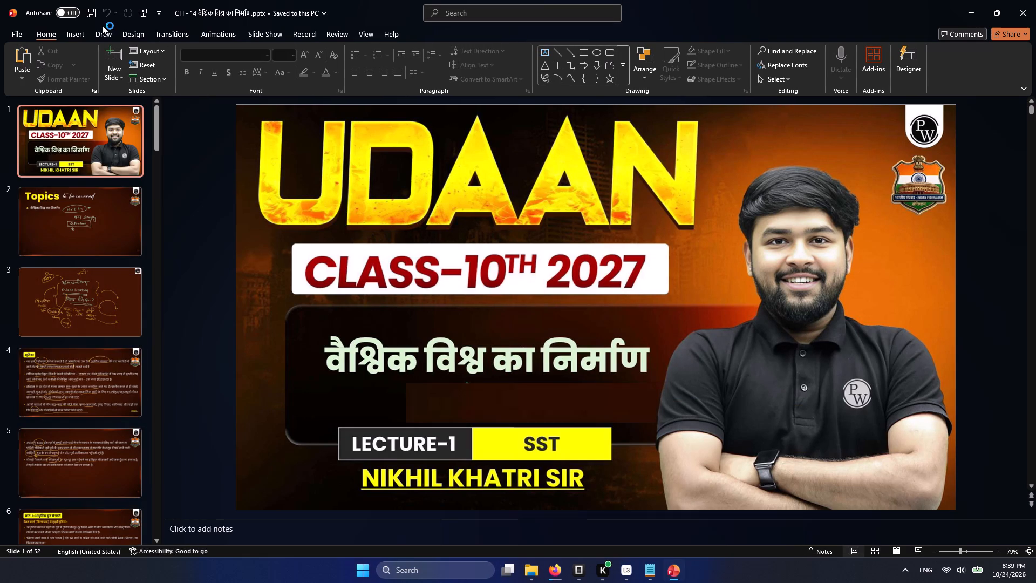
{"action": "left_click", "coordinate": [139, 36]}
{"action": "left_click", "coordinate": [78, 70]}
Add five blank slides after the closing Thank You slide.
{"action": "scroll", "coordinate": [72, 291], "scroll_direction": "down", "scroll_amount": 6}
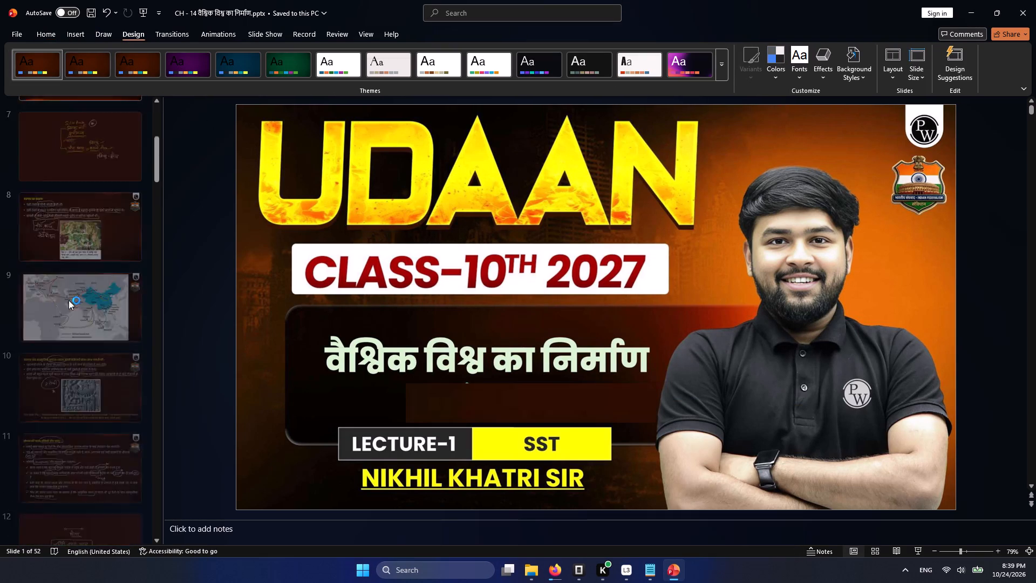
{"action": "scroll", "coordinate": [69, 300], "scroll_direction": "down", "scroll_amount": 20}
{"action": "scroll", "coordinate": [69, 300], "scroll_direction": "down", "scroll_amount": 16}
{"action": "left_click", "coordinate": [86, 500]}
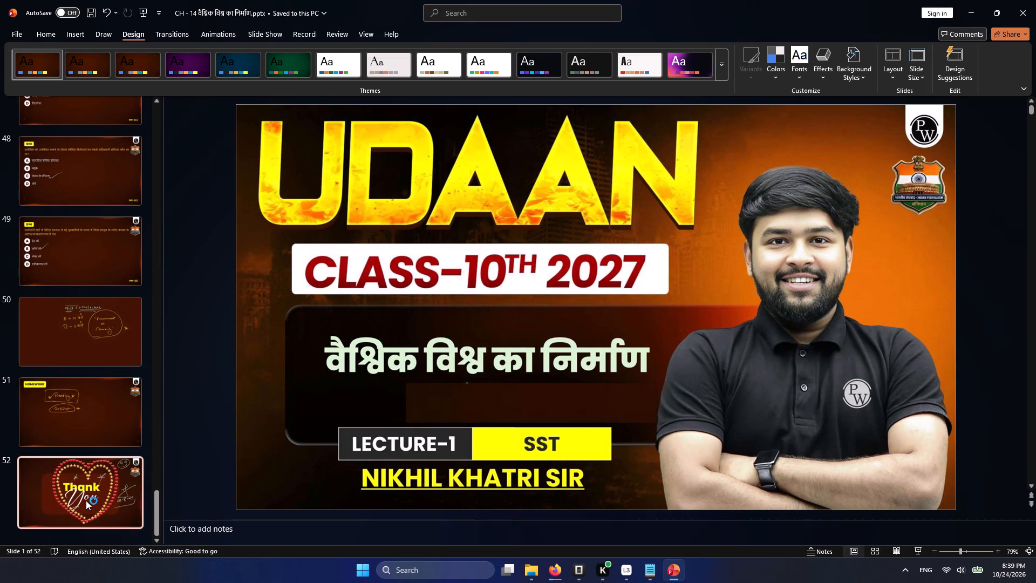
{"action": "key", "text": "ctrl+m"}
{"action": "key", "text": "ctrl+m"}
{"action": "key", "text": "ctrl+m"}
{"action": "key", "text": "ctrl+m"}
{"action": "key", "text": "ctrl+m"}
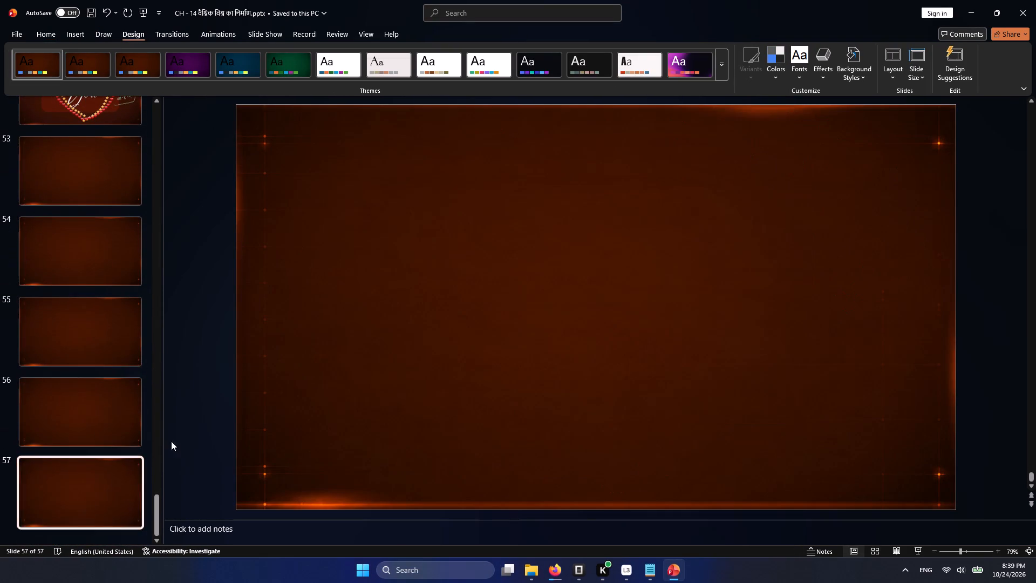
Load the downloaded book.pptx from the Downloads folder as the source for reusing slides in the CH - 14 presentation.
{"action": "left_click", "coordinate": [84, 28]}
{"action": "left_click", "coordinate": [23, 82]}
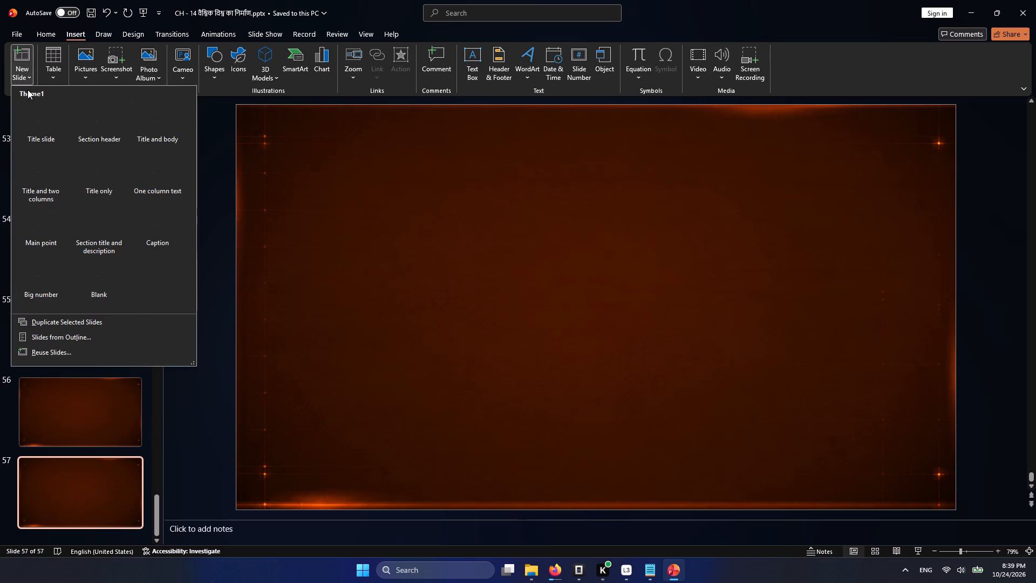
{"action": "left_click", "coordinate": [54, 356]}
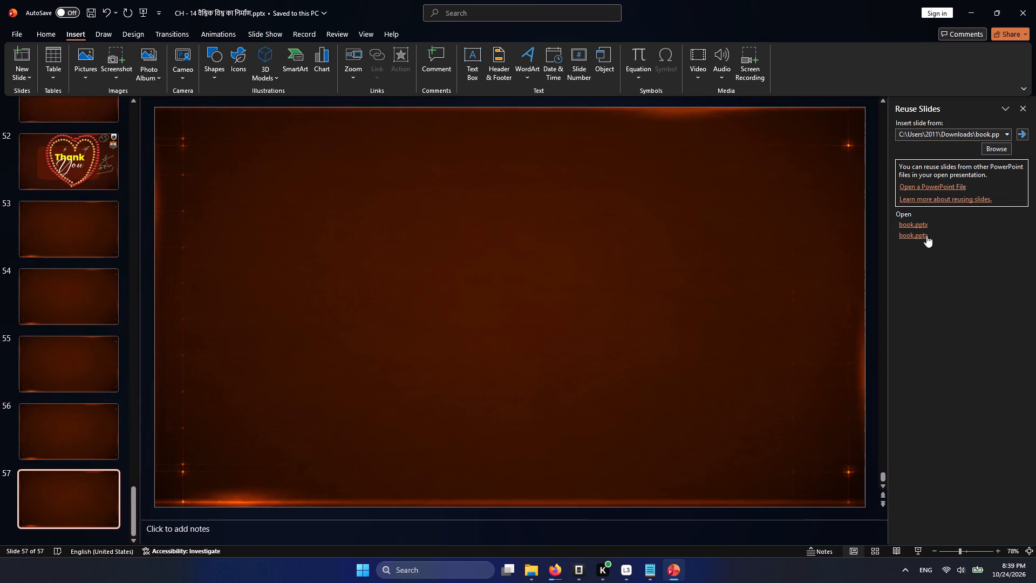
{"action": "left_click", "coordinate": [1006, 150]}
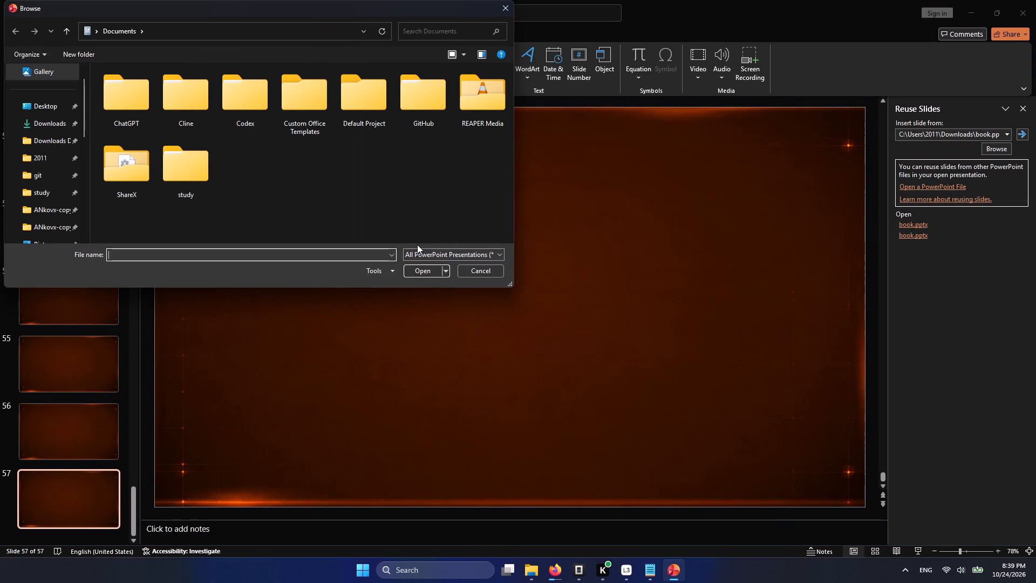
{"action": "key", "text": "alt+Tab"}
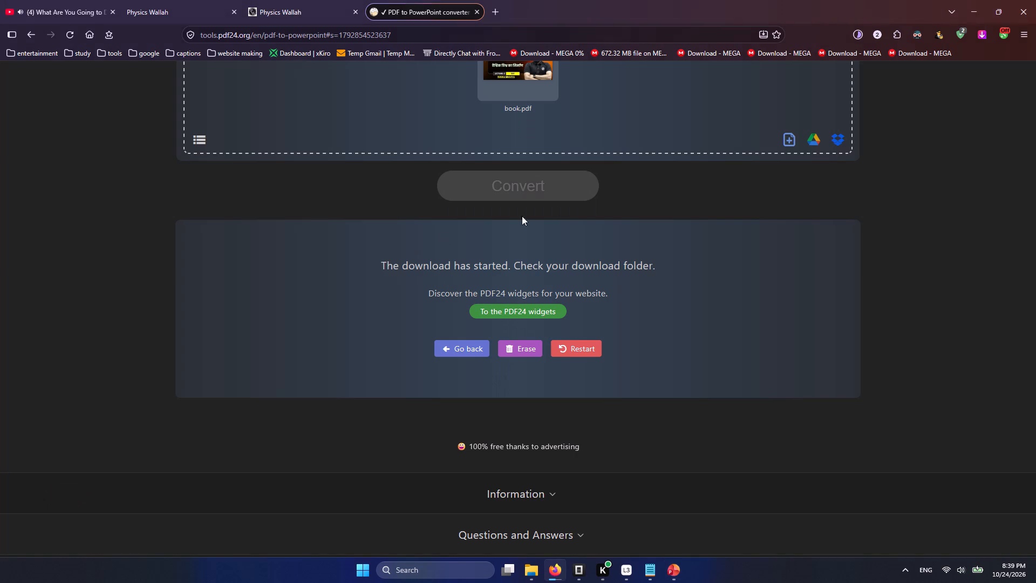
{"action": "left_click", "coordinate": [860, 28]}
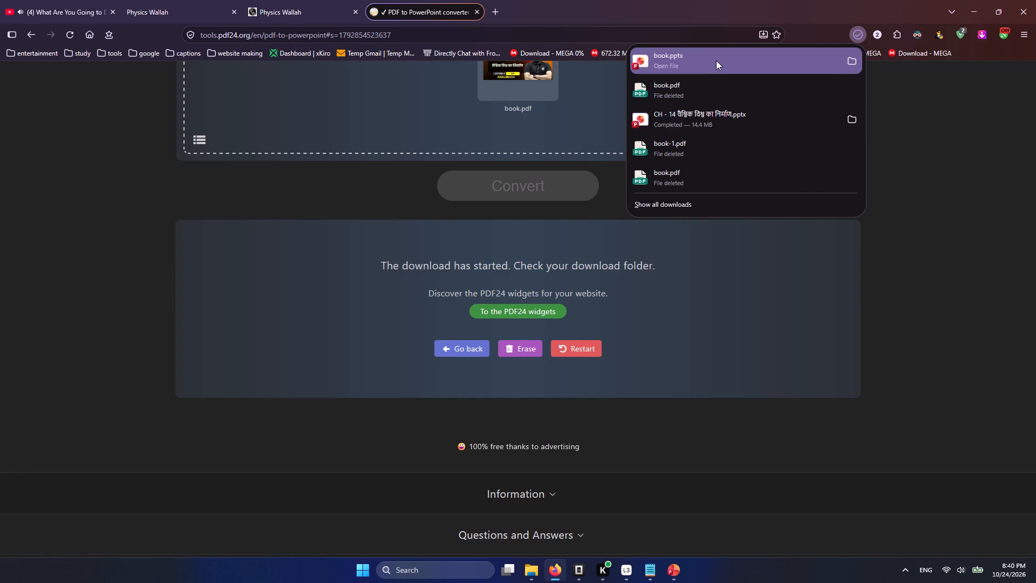
{"action": "key", "text": "alt+Tab"}
{"action": "left_click", "coordinate": [46, 126]}
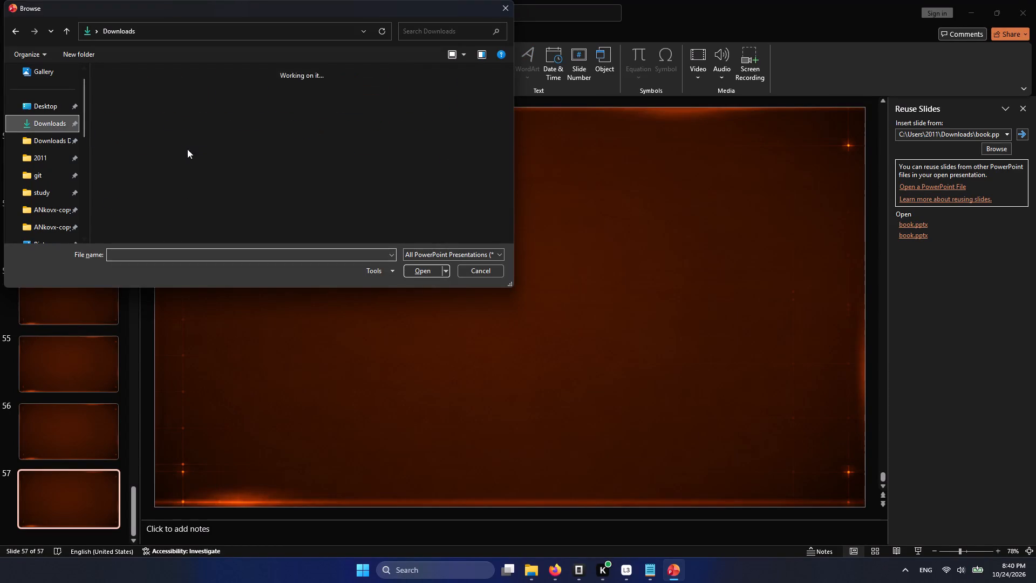
{"action": "scroll", "coordinate": [410, 178], "scroll_direction": "down", "scroll_amount": 1}
{"action": "left_click", "coordinate": [469, 138]}
{"action": "left_click", "coordinate": [422, 266]}
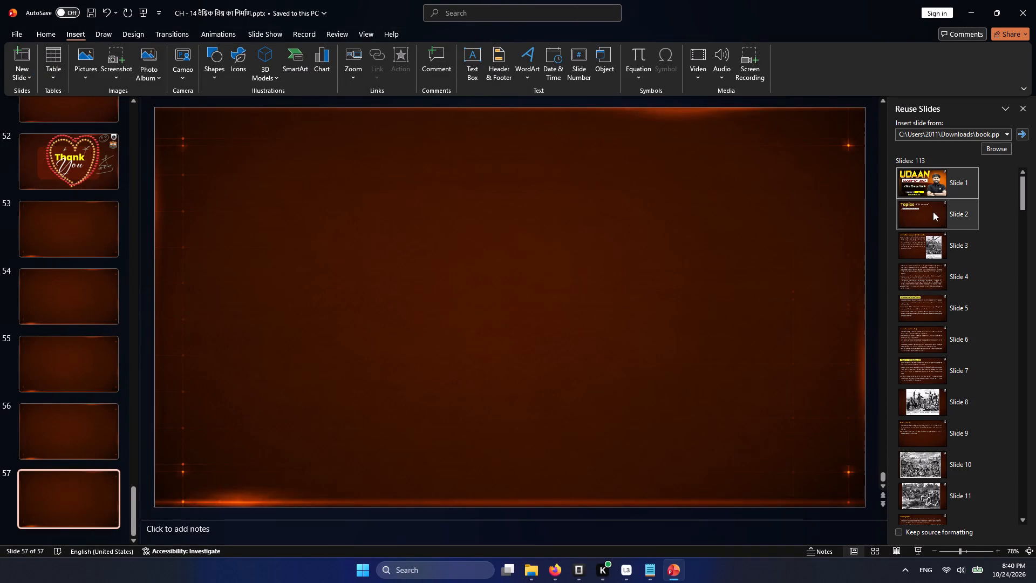
Insert source slides 2 to 11 from book.pptx after the last blank slide, skipping the cover slide.
{"action": "left_click", "coordinate": [933, 212]}
{"action": "left_click", "coordinate": [929, 243]}
{"action": "left_click", "coordinate": [931, 273]}
{"action": "left_click", "coordinate": [949, 323]}
{"action": "left_click", "coordinate": [951, 348]}
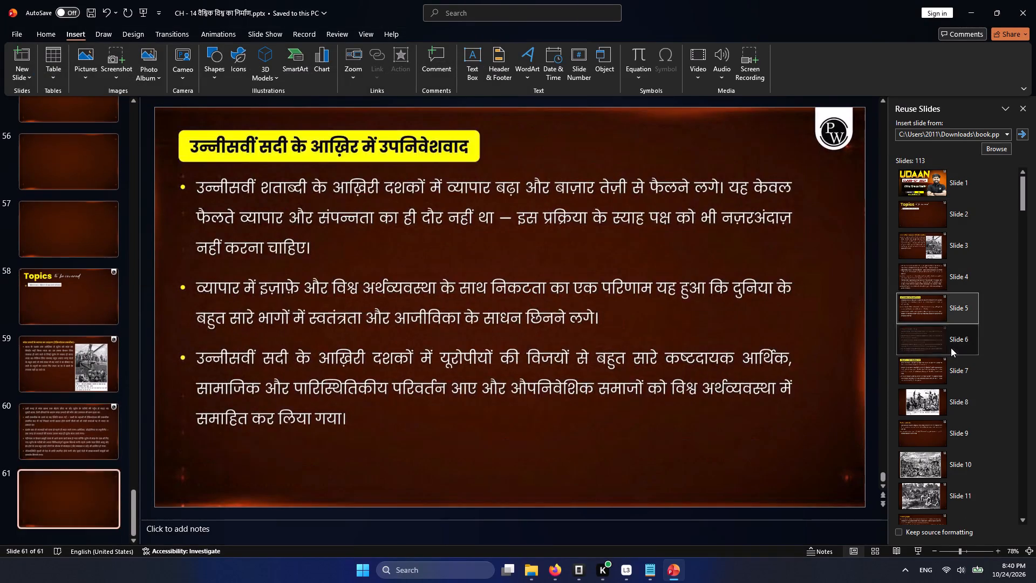
{"action": "left_click", "coordinate": [953, 376]}
{"action": "left_click", "coordinate": [956, 403]}
{"action": "left_click", "coordinate": [930, 435]}
{"action": "left_click", "coordinate": [937, 463]}
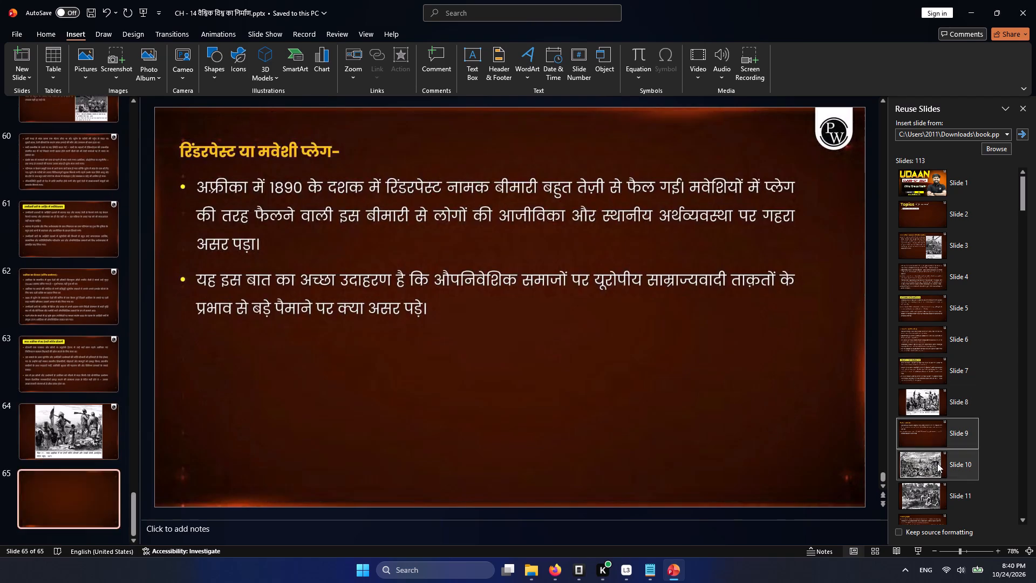
{"action": "left_click", "coordinate": [951, 496]}
Insert source slides 12 to 20 from book.pptx, in order, at the end of the CH - 14 presentation.
{"action": "scroll", "coordinate": [951, 496], "scroll_direction": "down", "scroll_amount": 1}
{"action": "left_click", "coordinate": [947, 251]}
{"action": "left_click", "coordinate": [944, 270]}
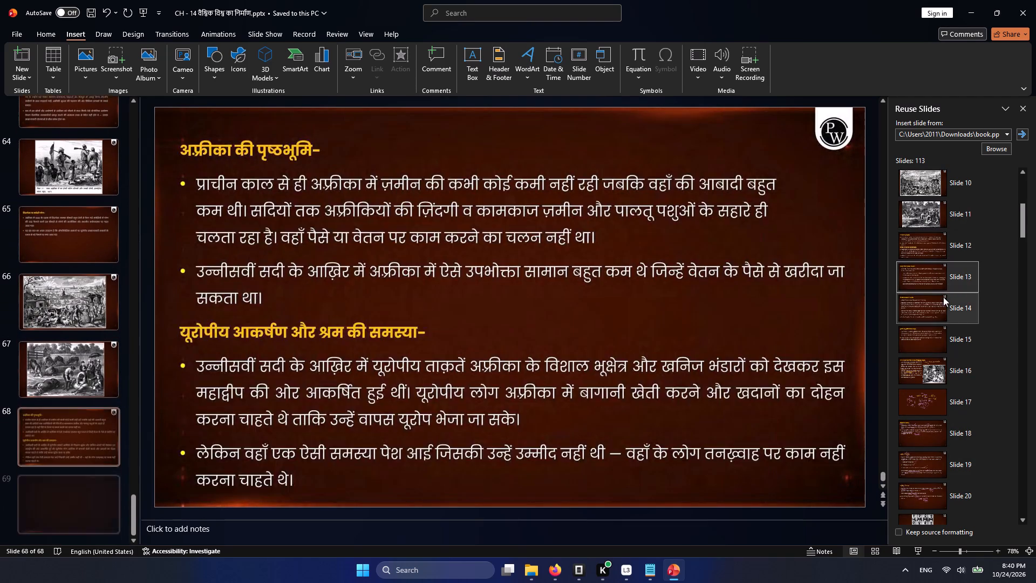
{"action": "left_click", "coordinate": [943, 297]}
{"action": "left_click", "coordinate": [946, 334]}
{"action": "left_click", "coordinate": [947, 372]}
{"action": "left_click", "coordinate": [951, 401]}
{"action": "left_click", "coordinate": [954, 432]}
{"action": "left_click", "coordinate": [954, 462]}
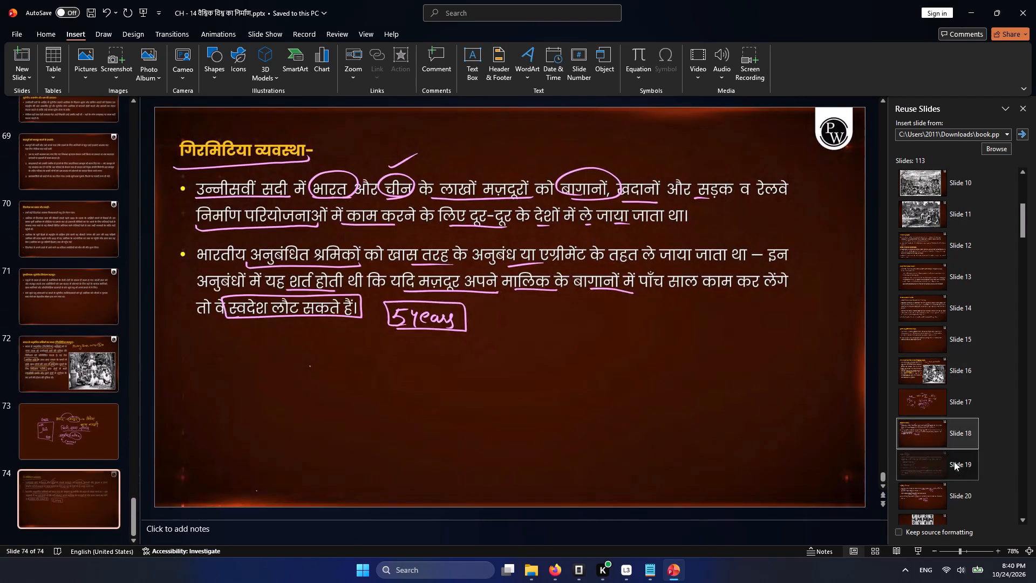
{"action": "left_click", "coordinate": [955, 485]}
Insert source slides 21 to 29 from book.pptx, in order, at the end of the presentation.
{"action": "scroll", "coordinate": [958, 484], "scroll_direction": "down", "scroll_amount": 1}
{"action": "left_click", "coordinate": [940, 254]}
{"action": "left_click", "coordinate": [944, 273]}
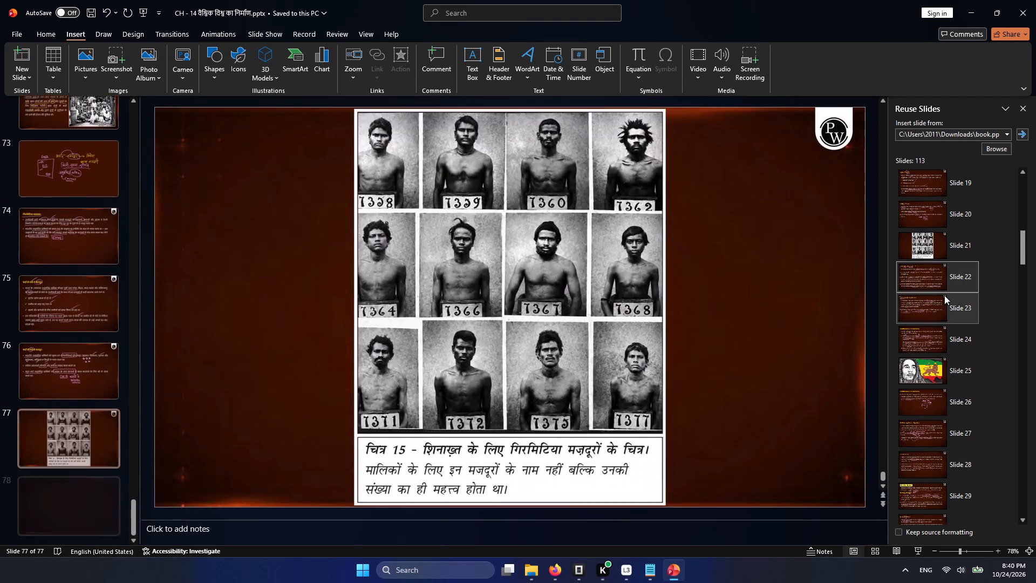
{"action": "left_click", "coordinate": [944, 295]}
{"action": "left_click", "coordinate": [949, 332]}
{"action": "left_click", "coordinate": [953, 361]}
{"action": "left_click", "coordinate": [953, 392]}
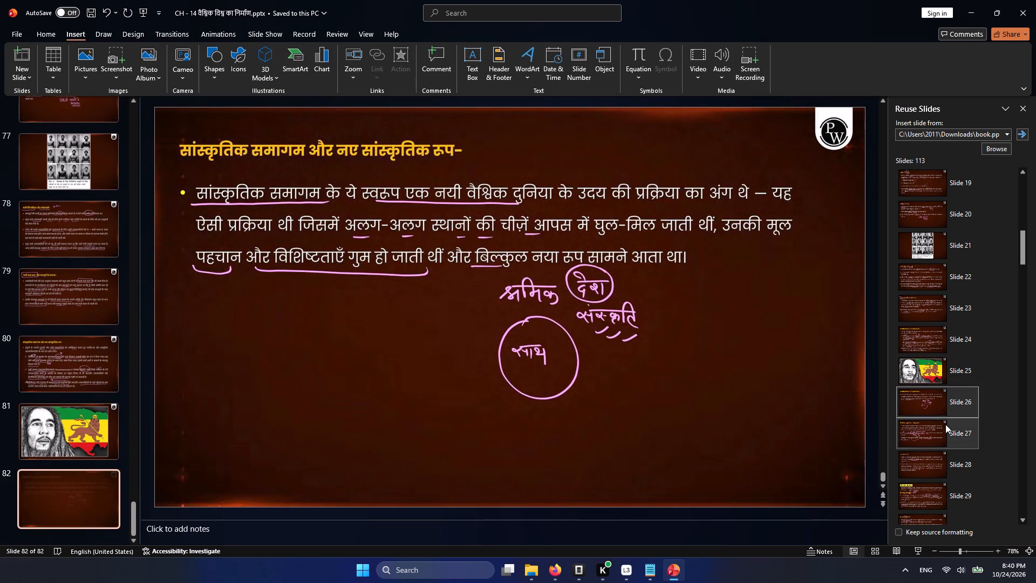
{"action": "left_click", "coordinate": [945, 424]}
{"action": "left_click", "coordinate": [945, 458]}
{"action": "left_click", "coordinate": [940, 492]}
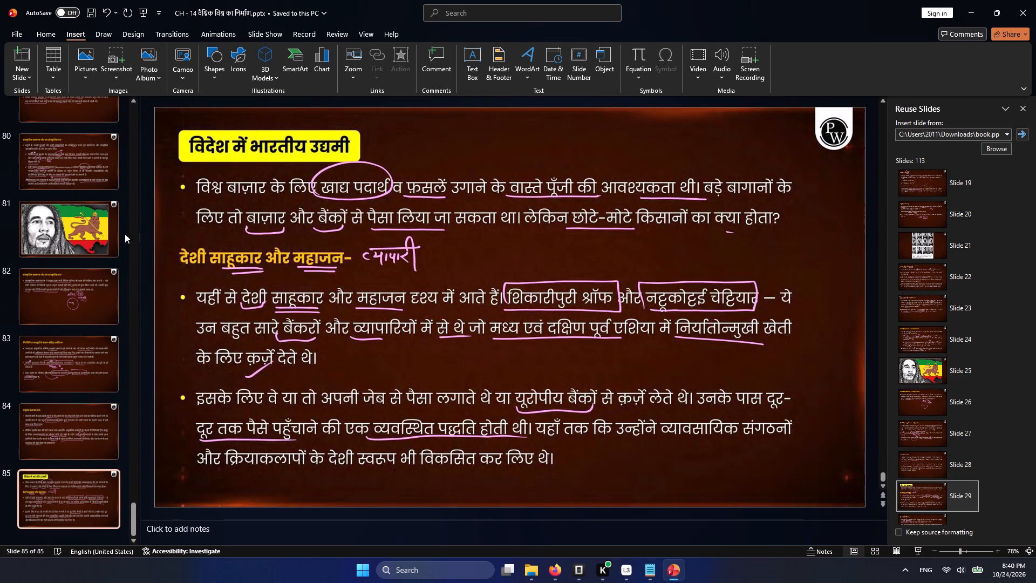
Insert source slides 30 to 38 from book.pptx, in order, at the end of the presentation.
{"action": "scroll", "coordinate": [977, 476], "scroll_direction": "down", "scroll_amount": 1}
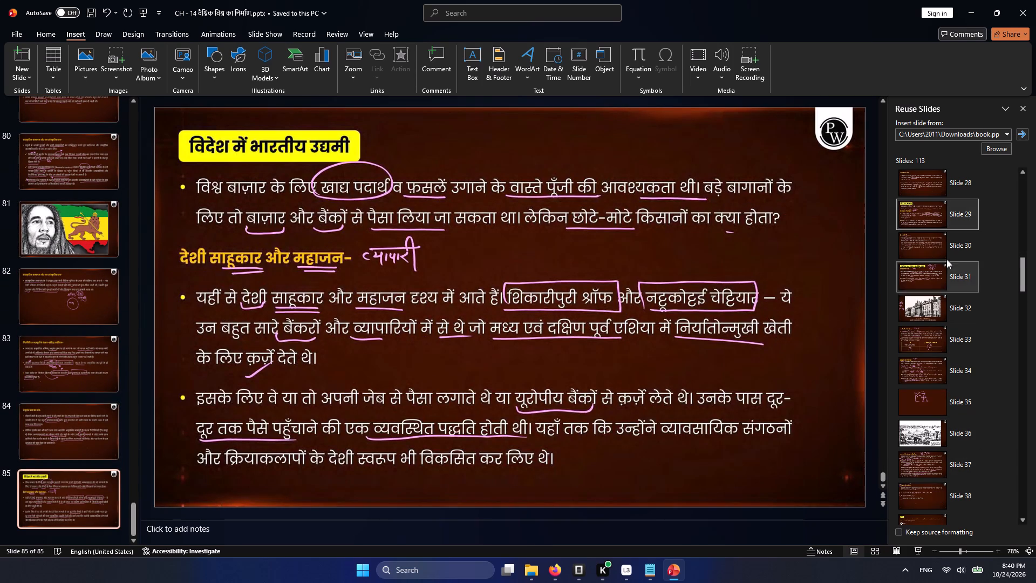
{"action": "left_click", "coordinate": [942, 242]}
{"action": "left_click", "coordinate": [946, 267]}
{"action": "left_click", "coordinate": [946, 310]}
{"action": "left_click", "coordinate": [951, 332]}
{"action": "left_click", "coordinate": [949, 371]}
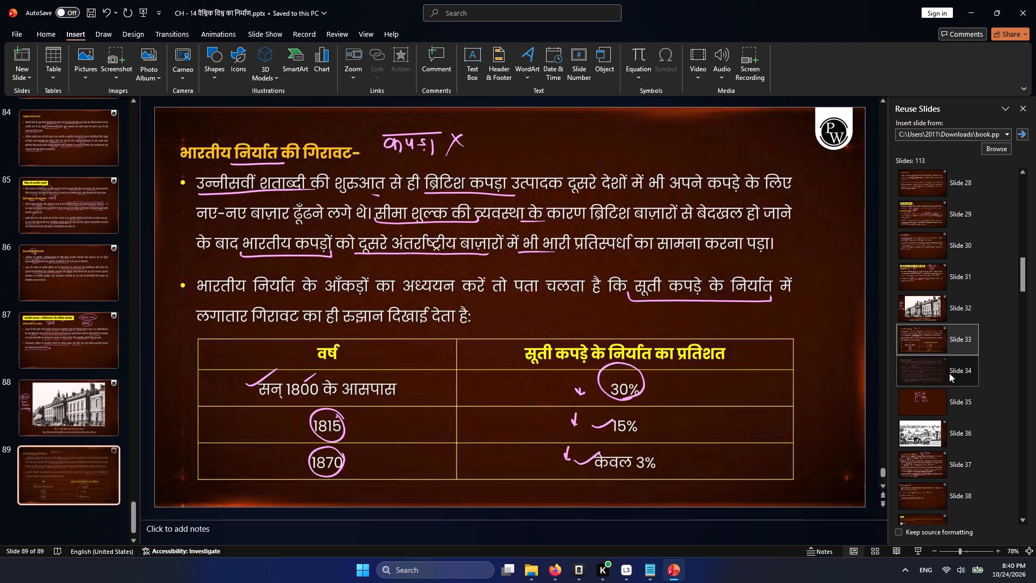
{"action": "left_click", "coordinate": [951, 394]}
{"action": "left_click", "coordinate": [949, 433]}
{"action": "left_click", "coordinate": [952, 462]}
{"action": "left_click", "coordinate": [955, 503]}
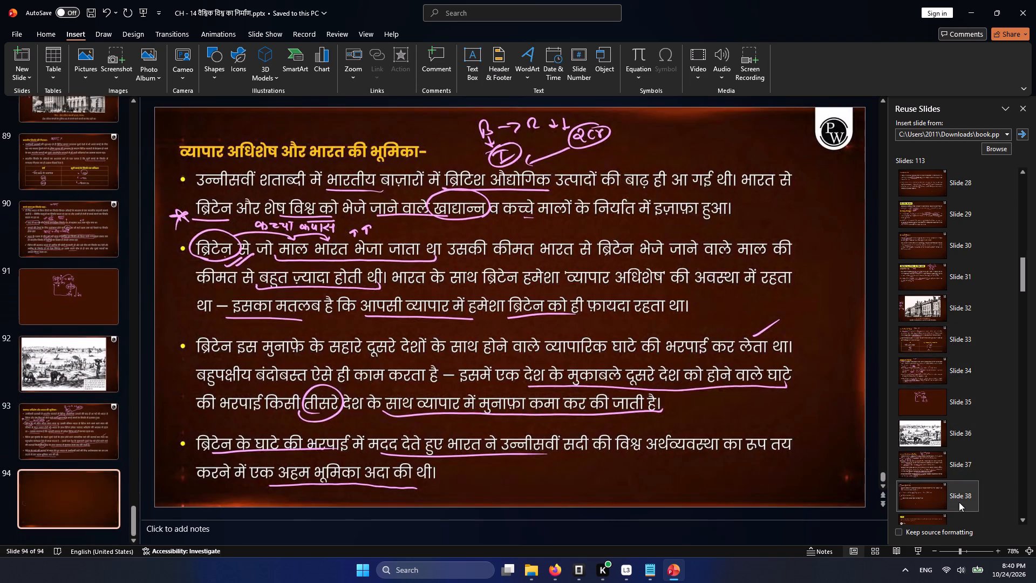
Insert the multiple-choice question slides 39 to 47 from book.pptx, in order, at the end of the presentation.
{"action": "scroll", "coordinate": [959, 502], "scroll_direction": "down", "scroll_amount": 1}
{"action": "left_click", "coordinate": [946, 235]}
{"action": "left_click", "coordinate": [951, 280]}
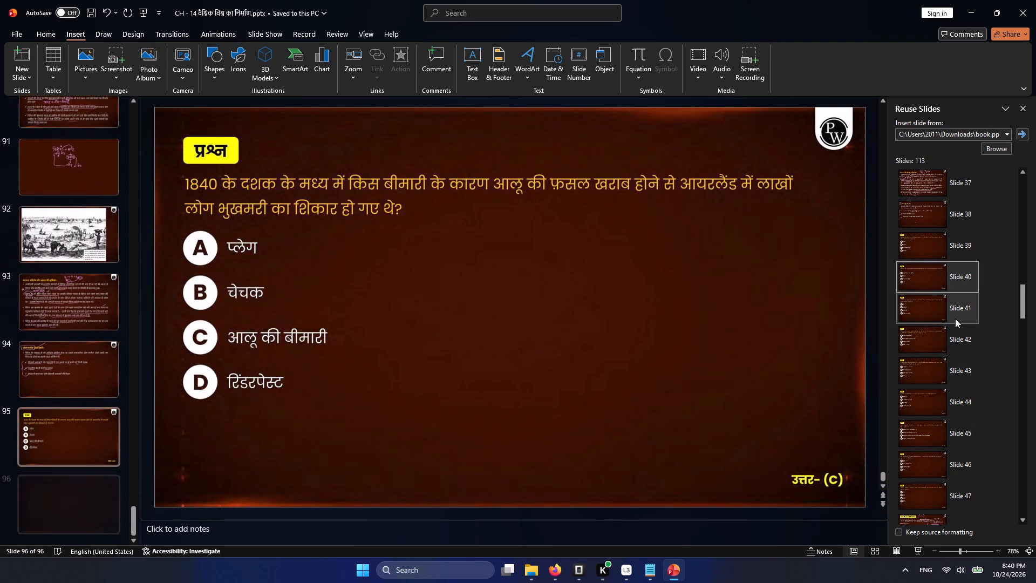
{"action": "left_click", "coordinate": [955, 318]}
{"action": "key", "text": "Down"}
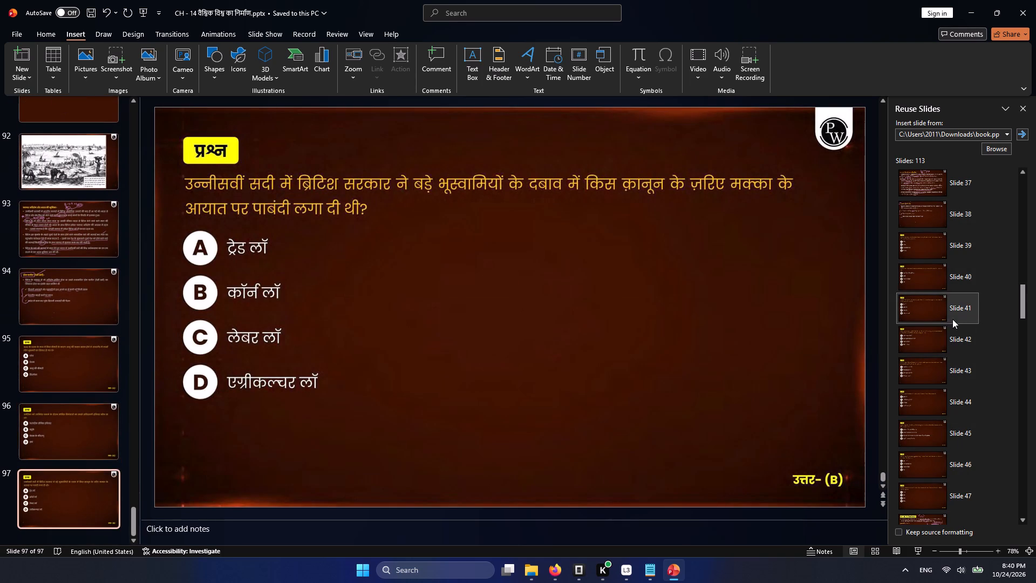
{"action": "left_click", "coordinate": [950, 349]}
{"action": "left_click", "coordinate": [950, 376]}
{"action": "left_click", "coordinate": [950, 401]}
{"action": "left_click", "coordinate": [951, 419]}
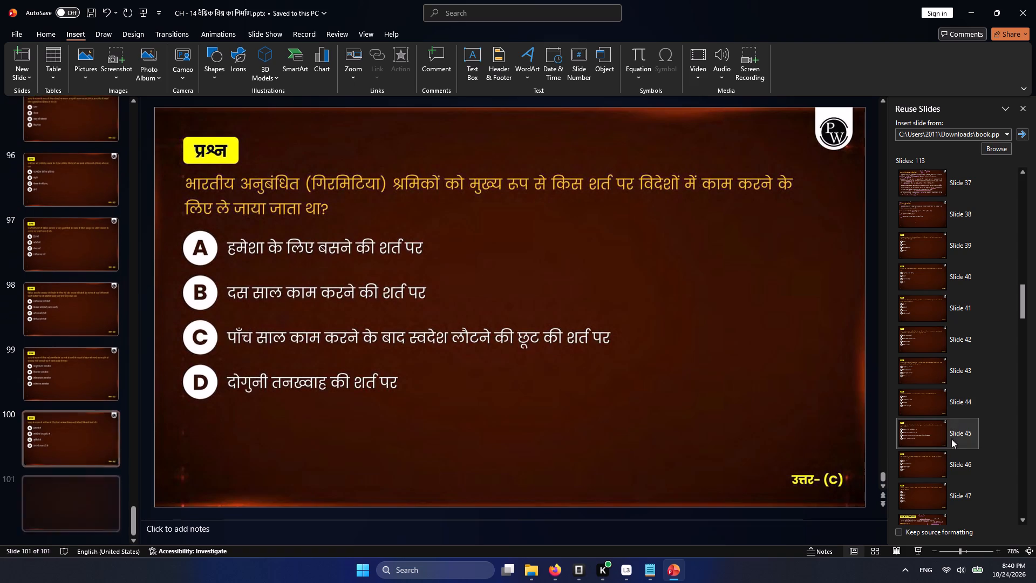
{"action": "left_click", "coordinate": [953, 459]}
{"action": "left_click", "coordinate": [953, 491]}
Insert source slides 48 to 56 from book.pptx, in order, at the end of the presentation.
{"action": "scroll", "coordinate": [953, 480], "scroll_direction": "down", "scroll_amount": 1}
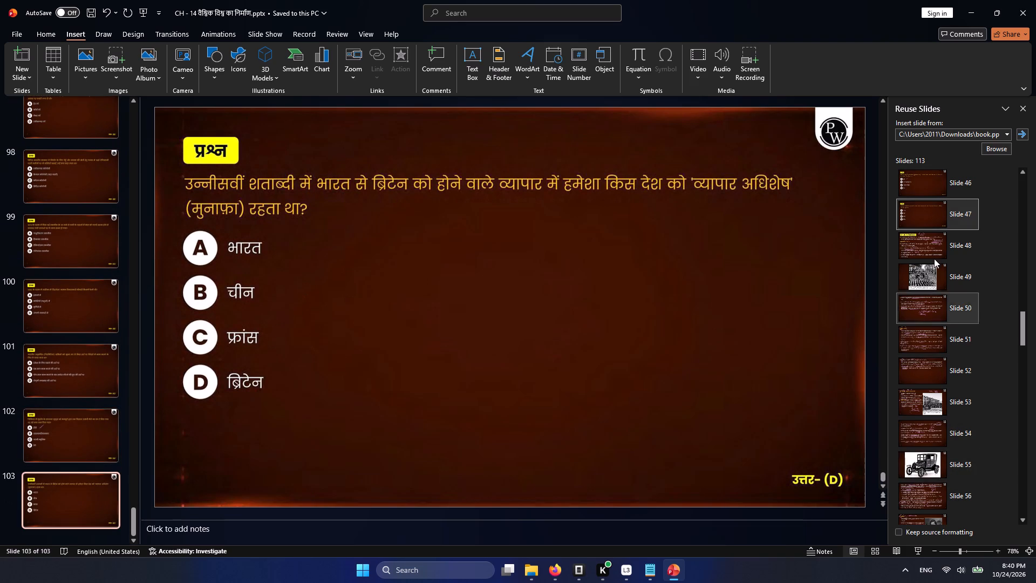
{"action": "left_click", "coordinate": [931, 248]}
{"action": "left_click", "coordinate": [940, 280]}
{"action": "left_click", "coordinate": [942, 306]}
{"action": "left_click", "coordinate": [944, 333]}
{"action": "left_click", "coordinate": [943, 356]}
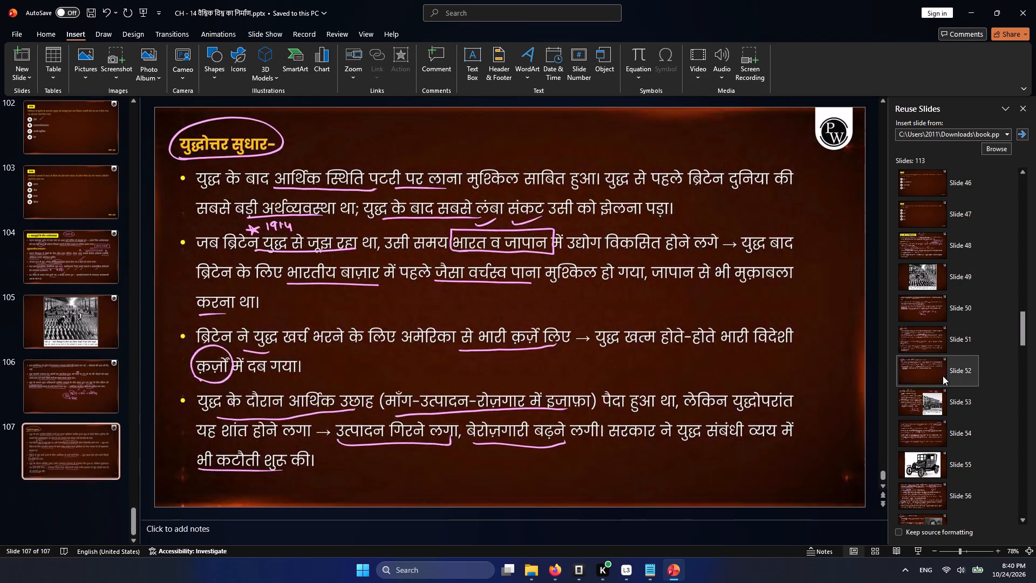
{"action": "left_click", "coordinate": [943, 393]}
{"action": "left_click", "coordinate": [942, 424]}
{"action": "left_click", "coordinate": [930, 467]}
{"action": "left_click", "coordinate": [939, 491]}
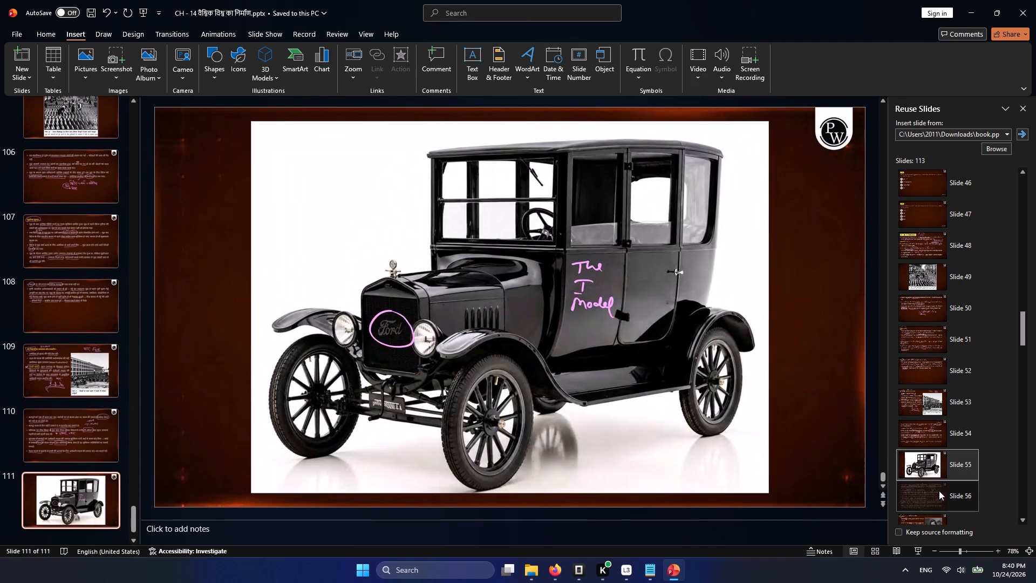
Insert source slides 57 to 65 from book.pptx, in order, at the end of the presentation.
{"action": "scroll", "coordinate": [933, 467], "scroll_direction": "down", "scroll_amount": 1}
{"action": "left_click", "coordinate": [932, 252]}
{"action": "left_click", "coordinate": [922, 281]}
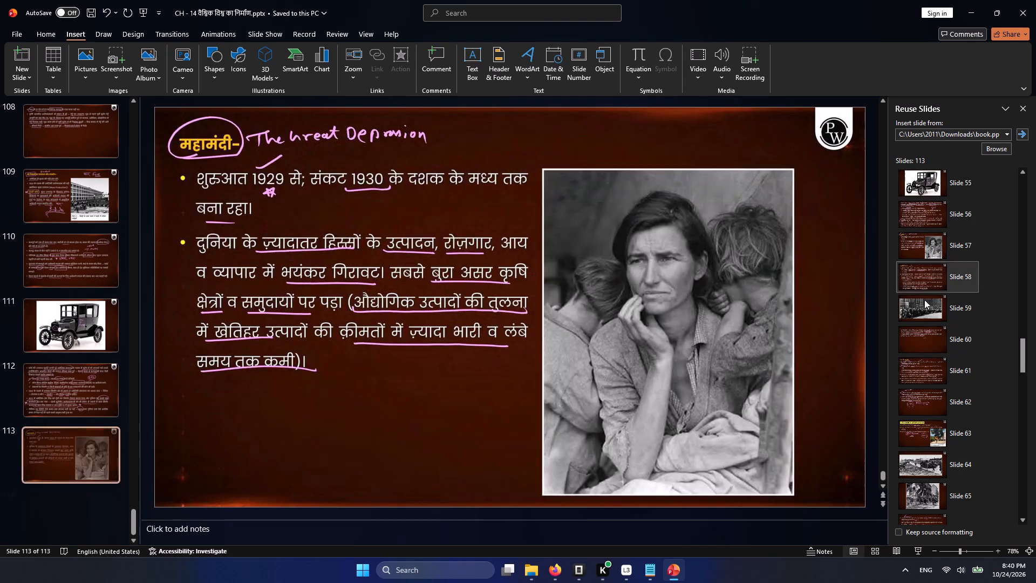
{"action": "left_click", "coordinate": [928, 314]}
{"action": "left_click", "coordinate": [930, 336]}
{"action": "left_click", "coordinate": [928, 359]}
{"action": "left_click", "coordinate": [928, 391]}
{"action": "left_click", "coordinate": [933, 436]}
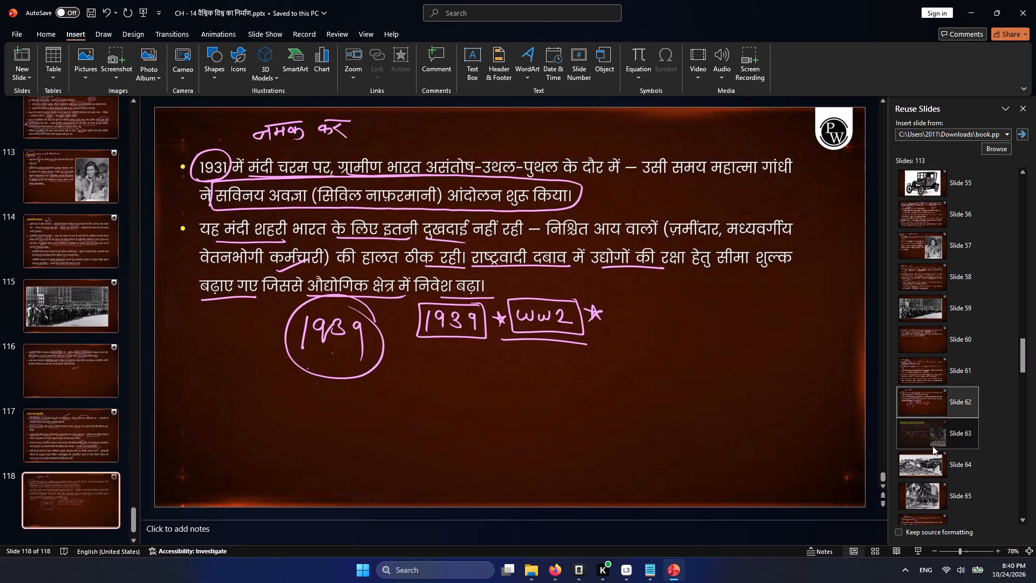
{"action": "left_click", "coordinate": [931, 463]}
{"action": "left_click", "coordinate": [926, 489]}
Insert source slides 66 to 74 from book.pptx, in order, at the end of the presentation.
{"action": "scroll", "coordinate": [926, 489], "scroll_direction": "down", "scroll_amount": 1}
{"action": "left_click", "coordinate": [946, 245]}
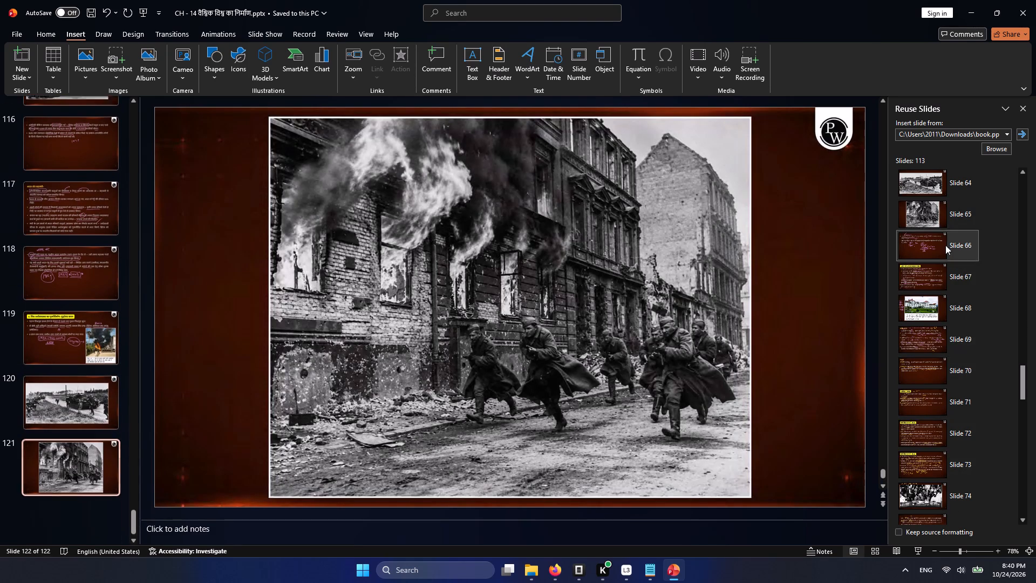
{"action": "left_click", "coordinate": [935, 270]}
{"action": "left_click", "coordinate": [938, 308]}
{"action": "left_click", "coordinate": [948, 342]}
{"action": "left_click", "coordinate": [944, 368]}
{"action": "left_click", "coordinate": [945, 393]}
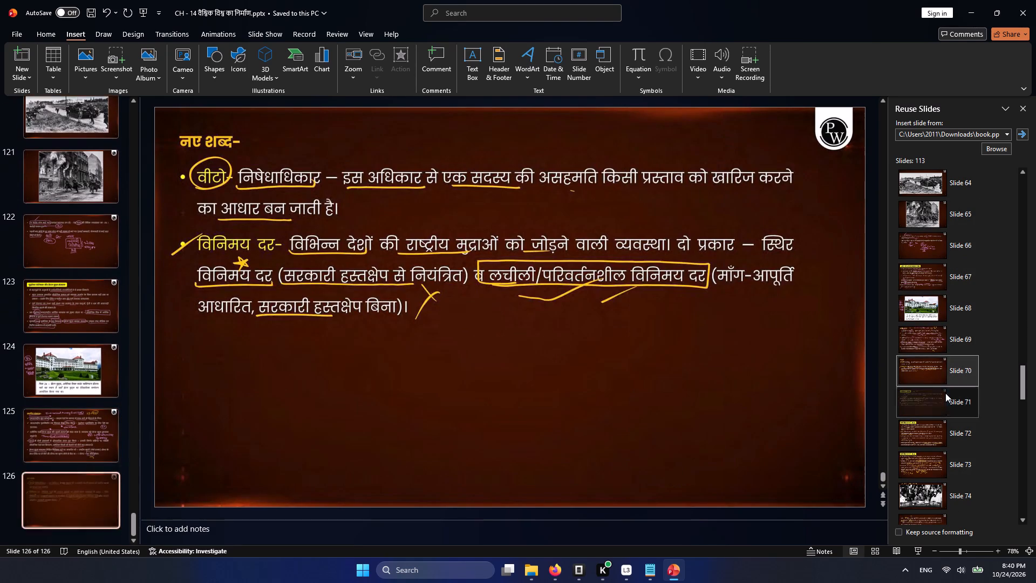
{"action": "left_click", "coordinate": [937, 429]}
{"action": "left_click", "coordinate": [925, 464]}
{"action": "left_click", "coordinate": [931, 495]}
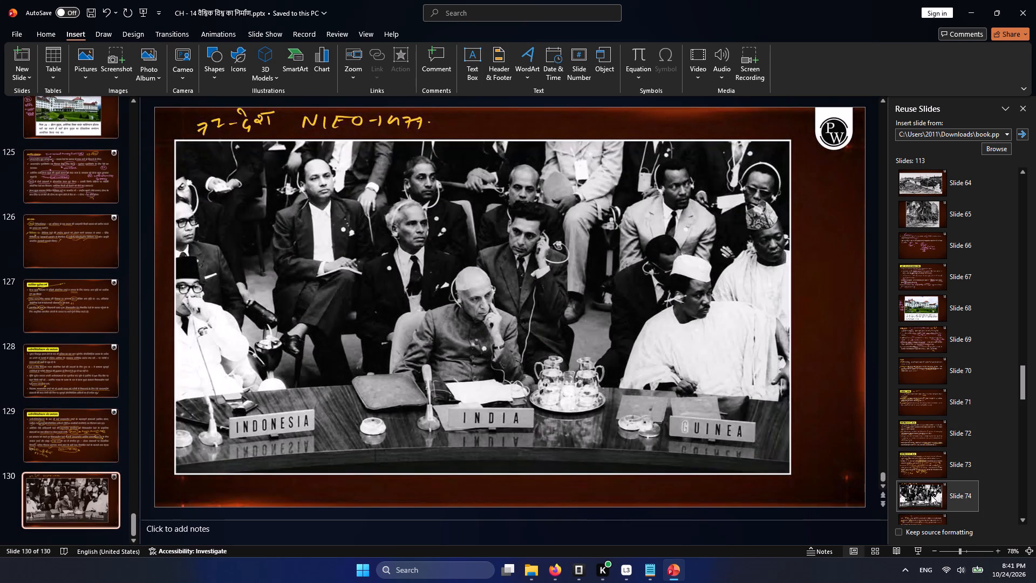
Insert source slides 75 to 83 from book.pptx, in order, at the end of the presentation.
{"action": "scroll", "coordinate": [931, 495], "scroll_direction": "down", "scroll_amount": 1}
{"action": "left_click", "coordinate": [931, 257]}
{"action": "left_click", "coordinate": [926, 281]}
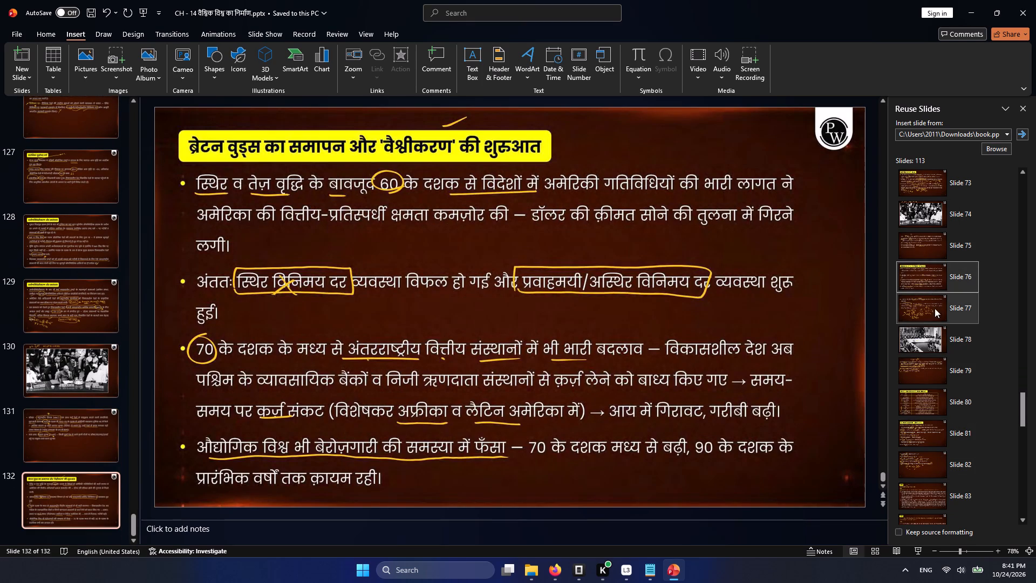
{"action": "left_click", "coordinate": [935, 308]}
{"action": "left_click", "coordinate": [940, 332]}
{"action": "left_click", "coordinate": [939, 361]}
{"action": "left_click", "coordinate": [941, 401]}
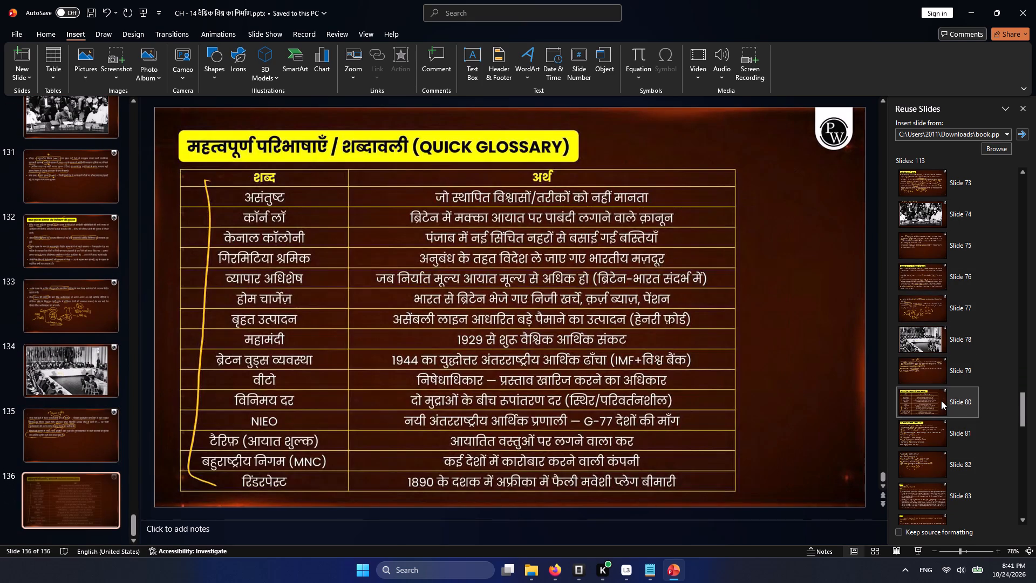
{"action": "left_click", "coordinate": [940, 439]}
{"action": "left_click", "coordinate": [943, 473]}
{"action": "left_click", "coordinate": [940, 487]}
Insert source slides 84 to 92 from book.pptx, in order, at the end of the presentation.
{"action": "scroll", "coordinate": [940, 487], "scroll_direction": "down", "scroll_amount": 1}
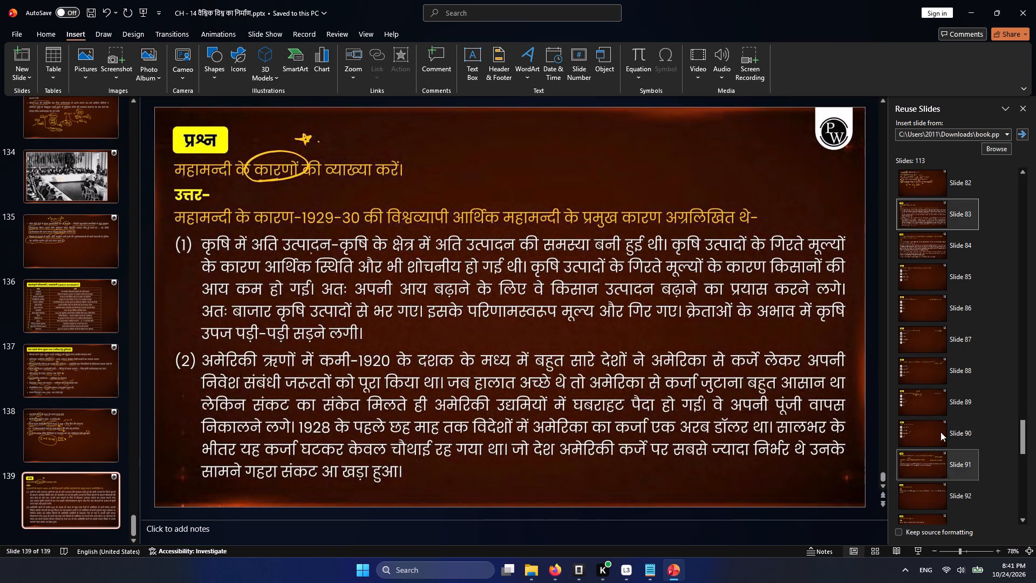
{"action": "left_click", "coordinate": [934, 234]}
{"action": "left_click", "coordinate": [934, 282]}
{"action": "left_click", "coordinate": [932, 314]}
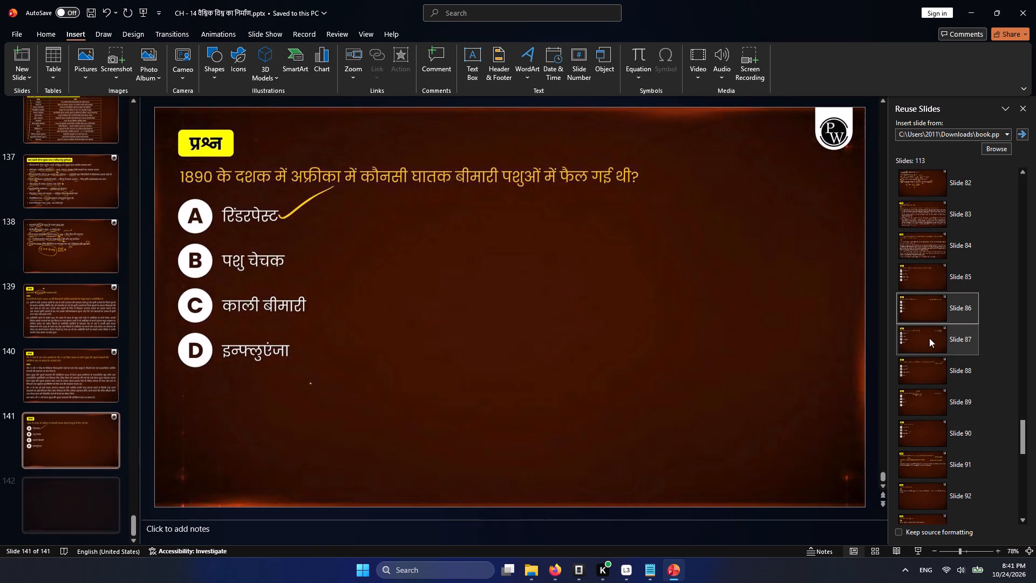
{"action": "left_click", "coordinate": [929, 338]}
{"action": "left_click", "coordinate": [930, 366]}
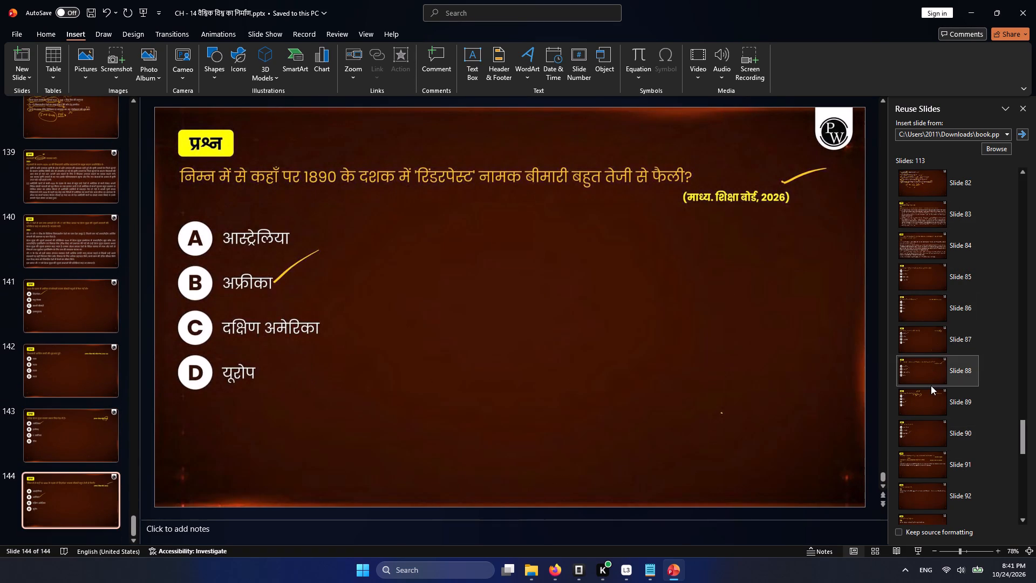
{"action": "left_click", "coordinate": [933, 401]}
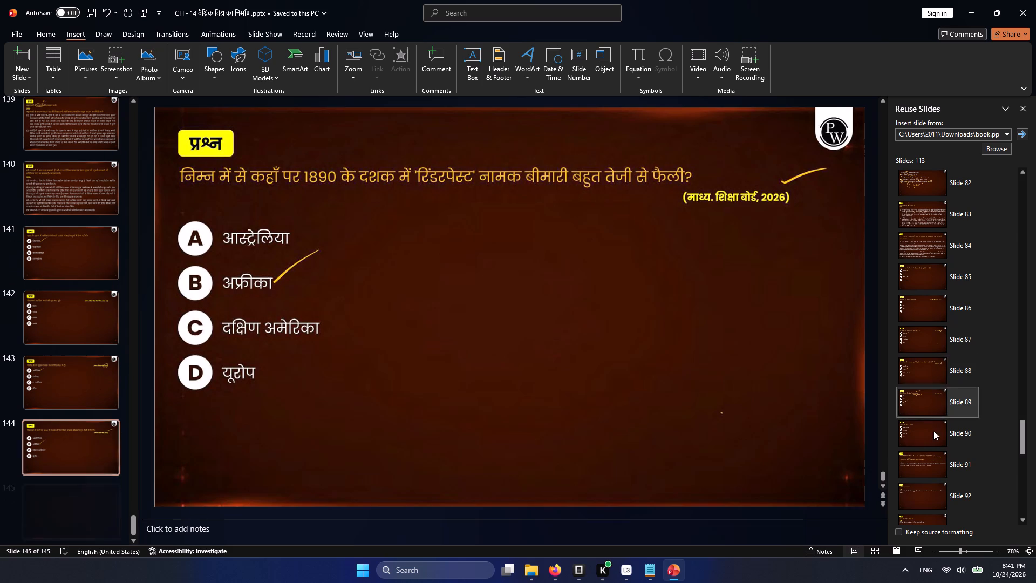
{"action": "left_click", "coordinate": [933, 438]}
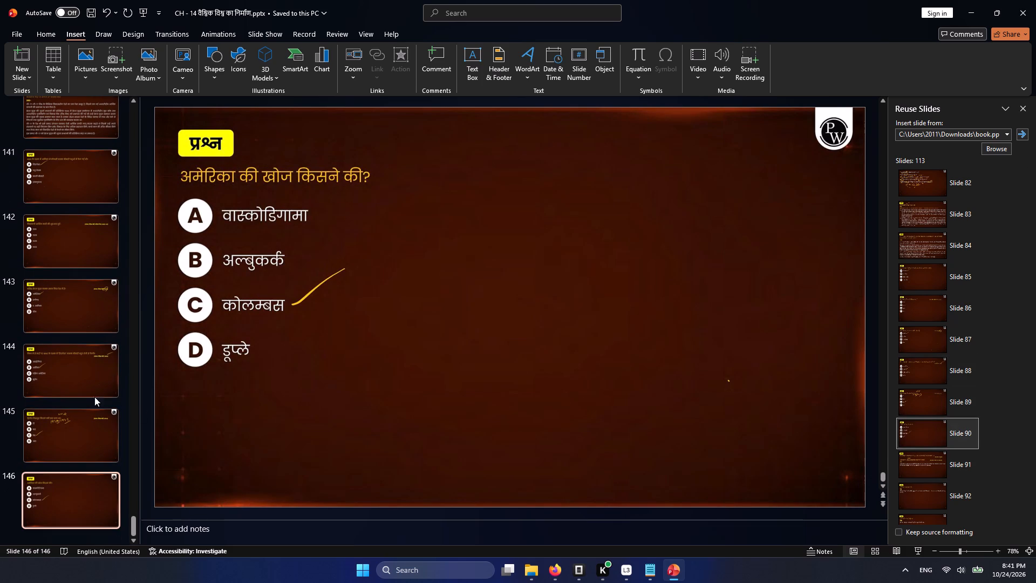
{"action": "left_click", "coordinate": [63, 378]}
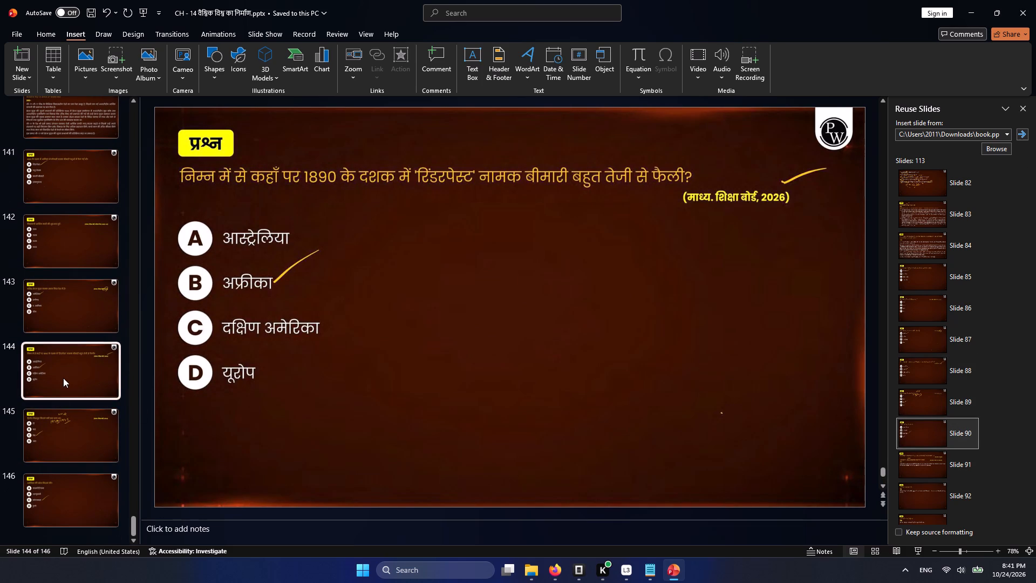
{"action": "left_click", "coordinate": [56, 498]}
{"action": "scroll", "coordinate": [55, 494], "scroll_direction": "down", "scroll_amount": 2}
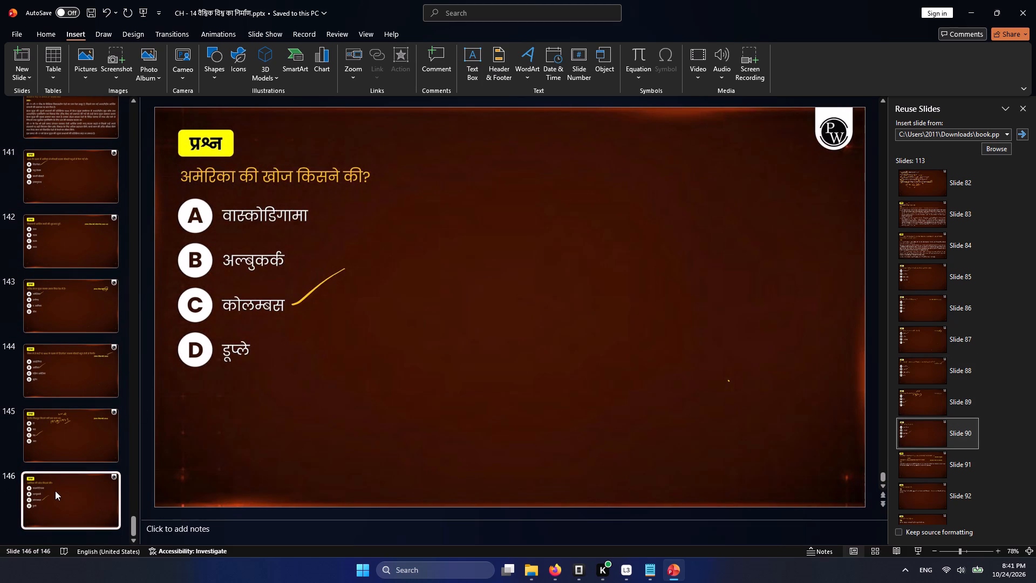
{"action": "left_click", "coordinate": [962, 466]}
{"action": "left_click", "coordinate": [956, 490]}
Insert source slides 93 to 101 from book.pptx, in order, at the end of the presentation.
{"action": "scroll", "coordinate": [956, 490], "scroll_direction": "down", "scroll_amount": 1}
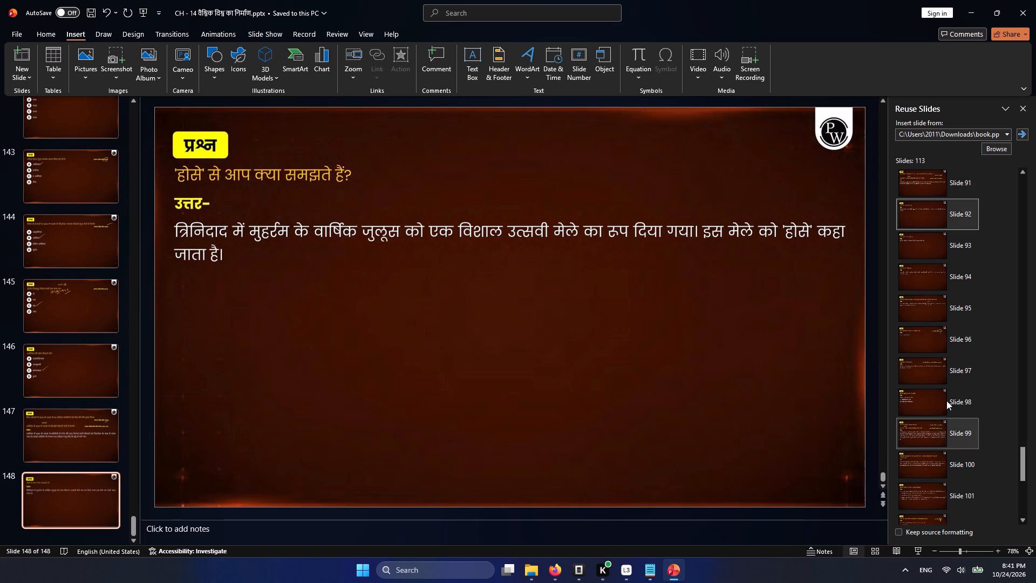
{"action": "left_click", "coordinate": [933, 248]}
{"action": "left_click", "coordinate": [925, 276]}
{"action": "left_click", "coordinate": [924, 310]}
{"action": "left_click", "coordinate": [921, 339]}
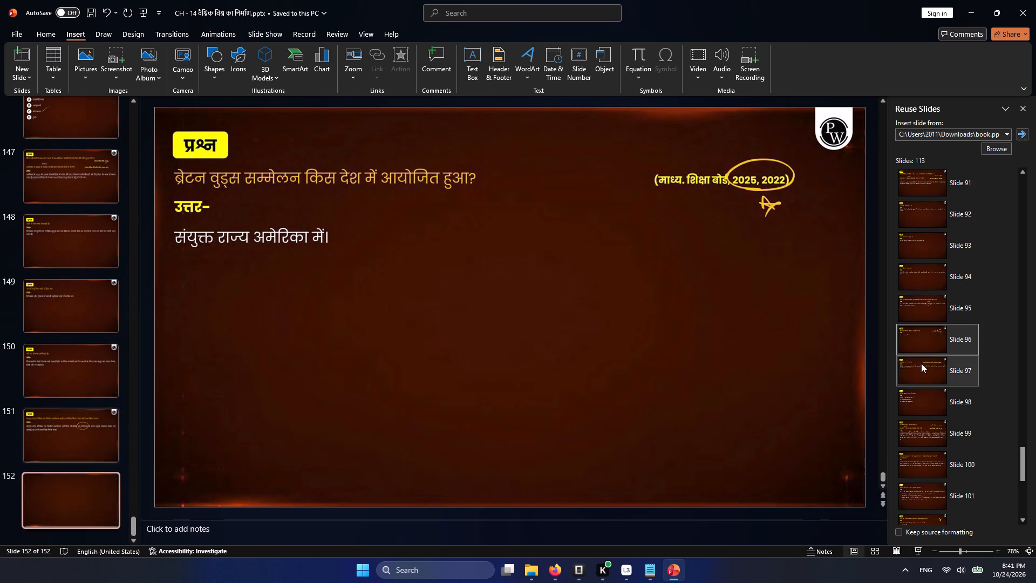
{"action": "left_click", "coordinate": [921, 363]}
{"action": "left_click", "coordinate": [921, 388]}
{"action": "left_click", "coordinate": [937, 425]}
{"action": "left_click", "coordinate": [945, 459]}
{"action": "left_click", "coordinate": [956, 489]}
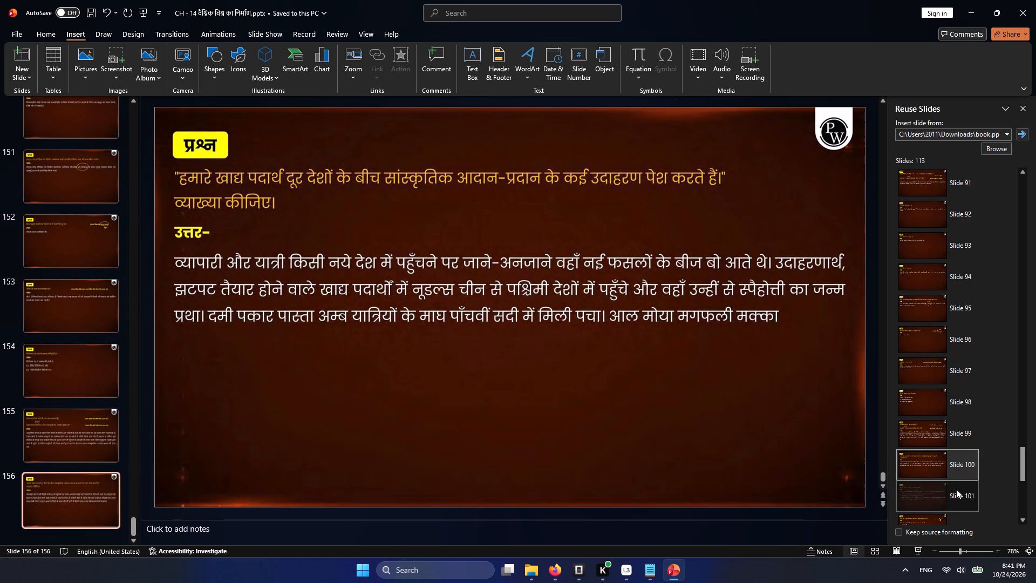
Insert source slides 102 to 110 from book.pptx, in order, at the end of the presentation.
{"action": "scroll", "coordinate": [956, 489], "scroll_direction": "down", "scroll_amount": 1}
{"action": "left_click", "coordinate": [959, 248]}
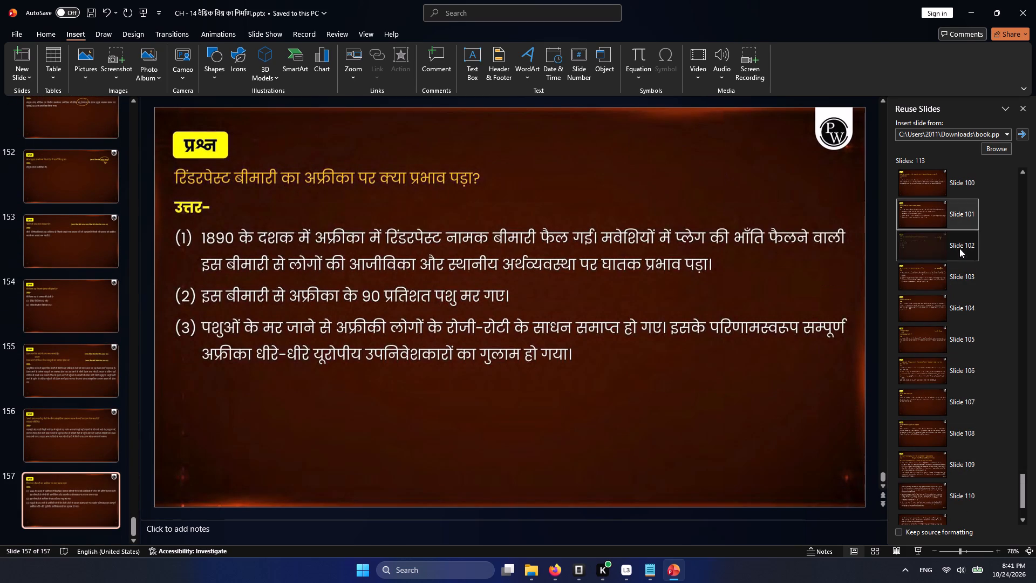
{"action": "left_click", "coordinate": [962, 270]}
{"action": "left_click", "coordinate": [961, 301]}
{"action": "left_click", "coordinate": [958, 336]}
{"action": "left_click", "coordinate": [943, 366]}
{"action": "left_click", "coordinate": [934, 395]}
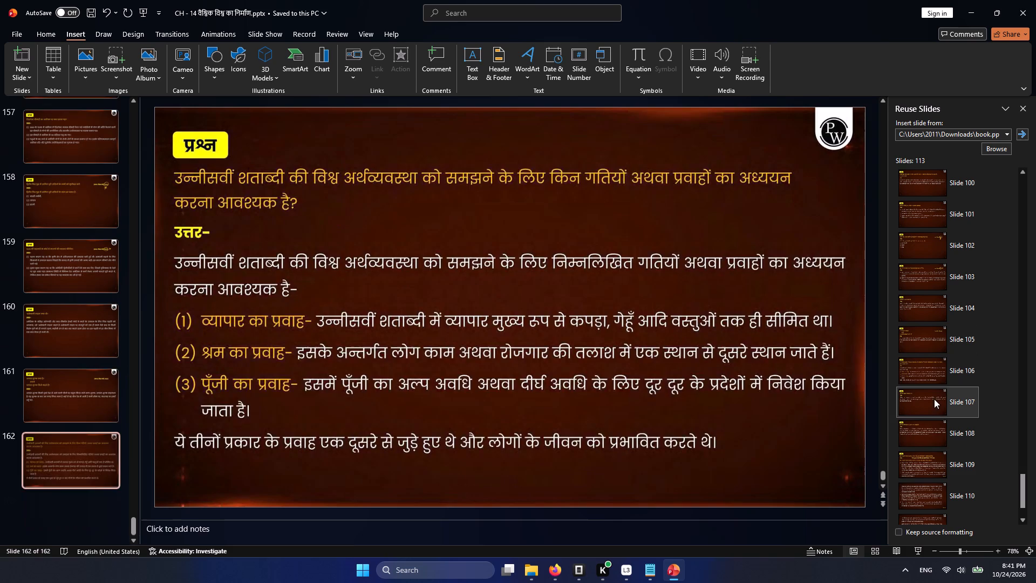
{"action": "left_click", "coordinate": [934, 424]}
{"action": "left_click", "coordinate": [932, 462]}
{"action": "left_click", "coordinate": [939, 491]}
Insert the last source slides, 111 to 113, from book.pptx at the end of the presentation.
{"action": "scroll", "coordinate": [939, 491], "scroll_direction": "down", "scroll_amount": 1}
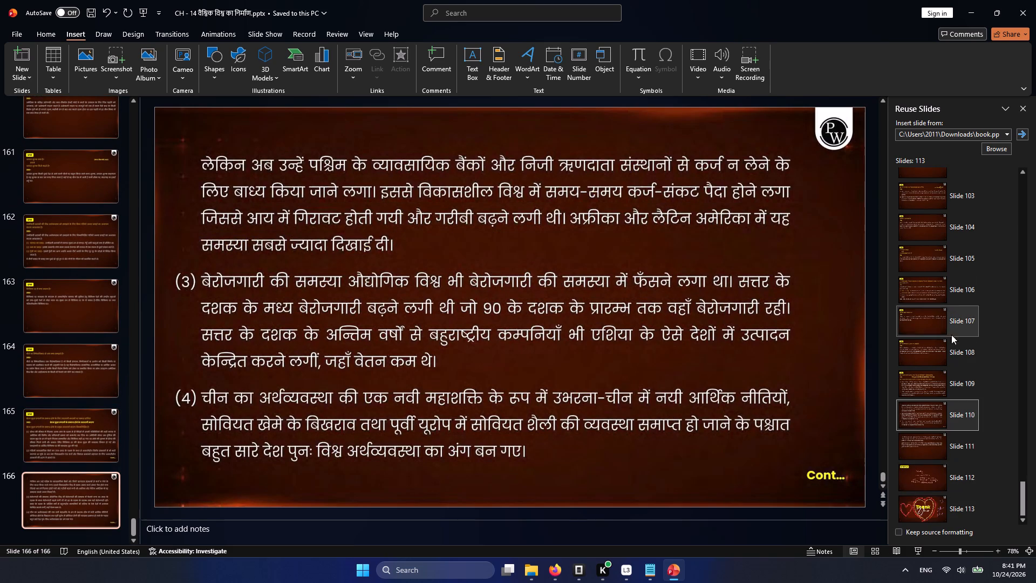
{"action": "left_click", "coordinate": [950, 462]}
{"action": "left_click", "coordinate": [949, 482]}
{"action": "left_click", "coordinate": [949, 503]}
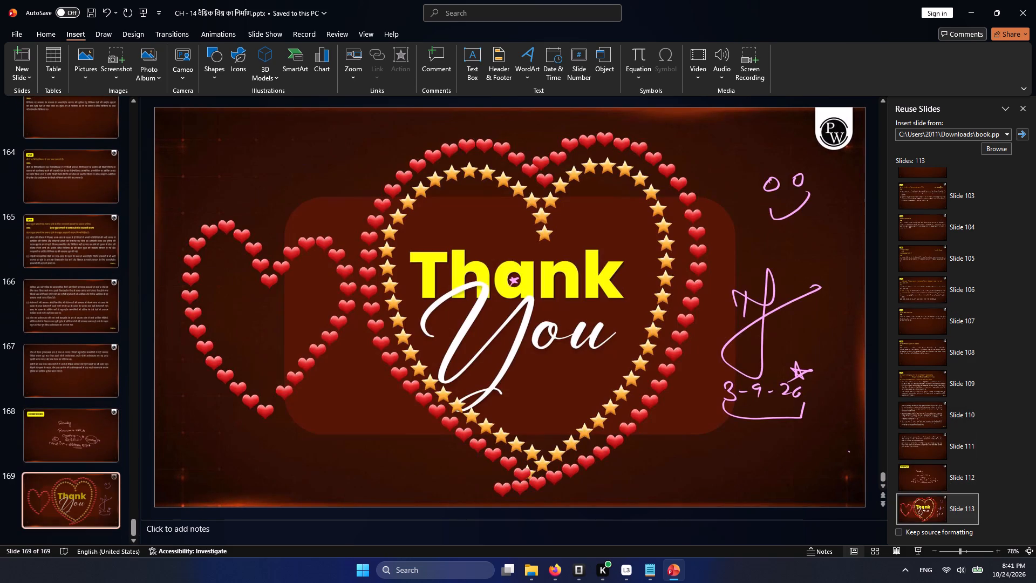
Add four blank slides after the final Thank You slide.
{"action": "left_click_drag", "start_coordinate": [79, 506], "coordinate": [63, 513]}
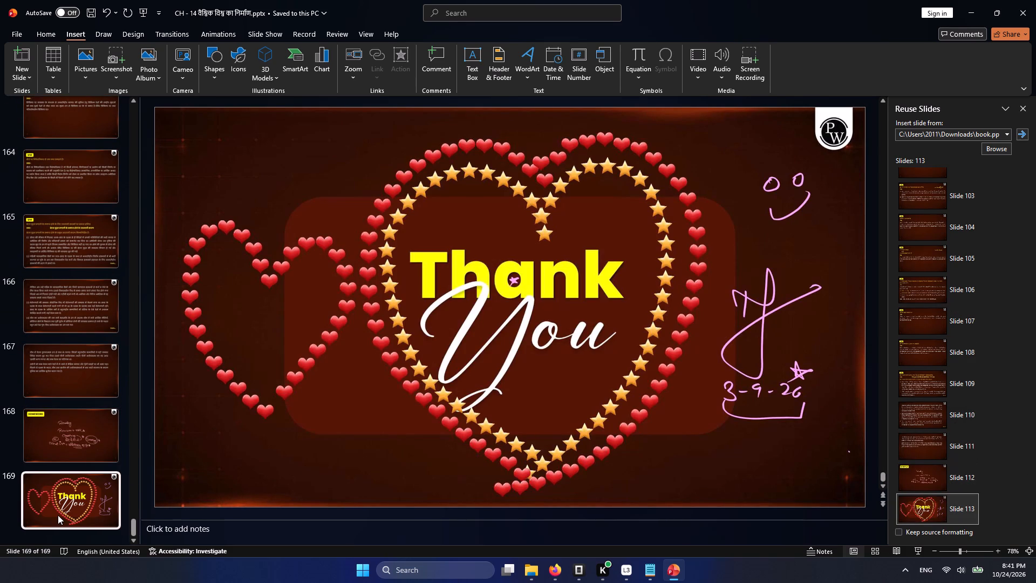
{"action": "key", "text": "ctrl+m"}
{"action": "key", "text": "ctrl+m"}
{"action": "key", "text": "ctrl+m"}
{"action": "key", "text": "ctrl+m"}
Save the merged CH - 14 वैश्विक विश्व का निर्माण presentation and close it.
{"action": "key", "text": "ctrl+s"}
{"action": "key", "text": "ctrl+s"}
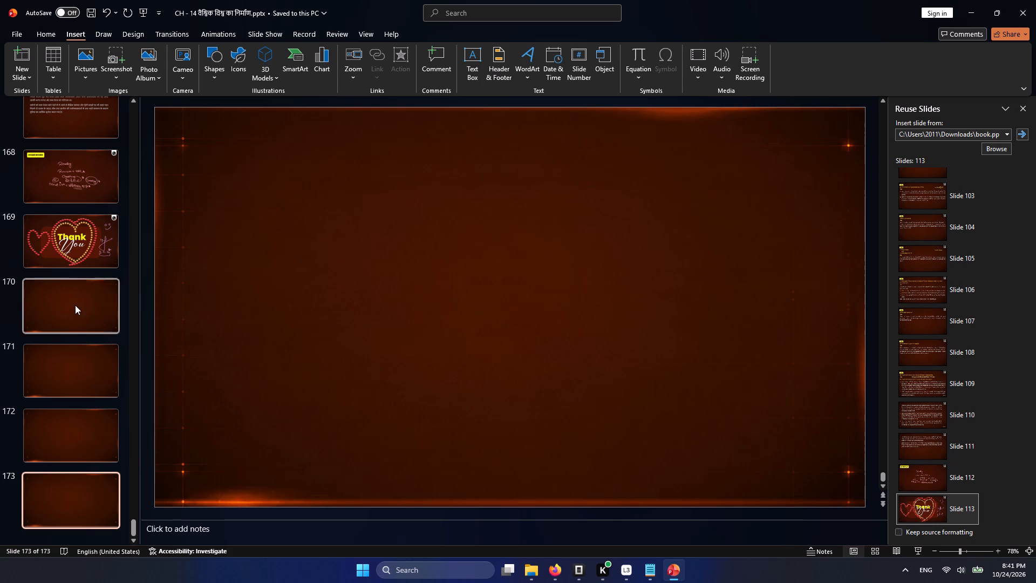
{"action": "scroll", "coordinate": [76, 304], "scroll_direction": "up", "scroll_amount": 20}
{"action": "scroll", "coordinate": [76, 304], "scroll_direction": "up", "scroll_amount": 20}
{"action": "scroll", "coordinate": [76, 304], "scroll_direction": "up", "scroll_amount": 3}
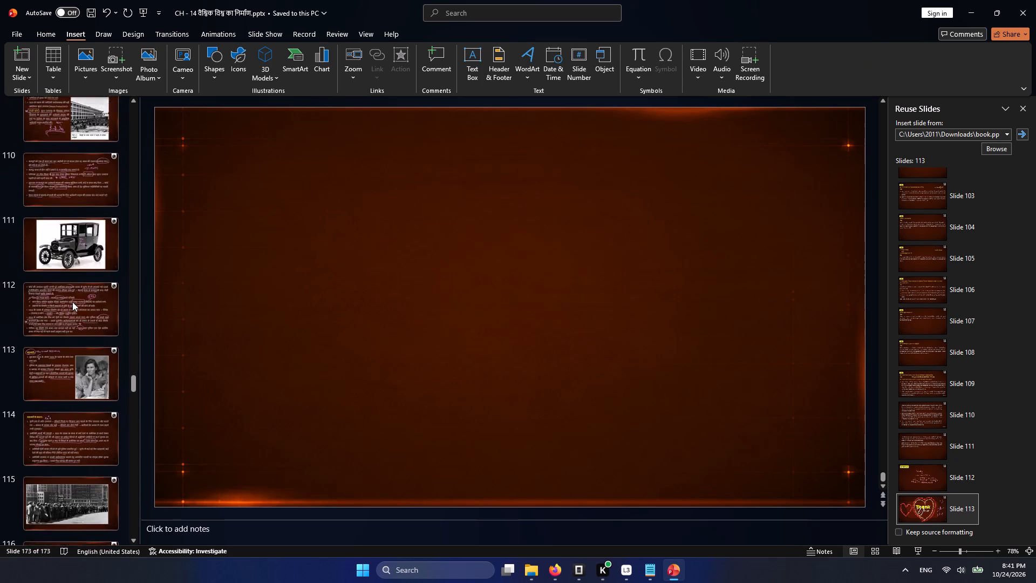
{"action": "scroll", "coordinate": [72, 302], "scroll_direction": "up", "scroll_amount": 20}
{"action": "scroll", "coordinate": [72, 302], "scroll_direction": "up", "scroll_amount": 20}
{"action": "scroll", "coordinate": [72, 302], "scroll_direction": "up", "scroll_amount": 3}
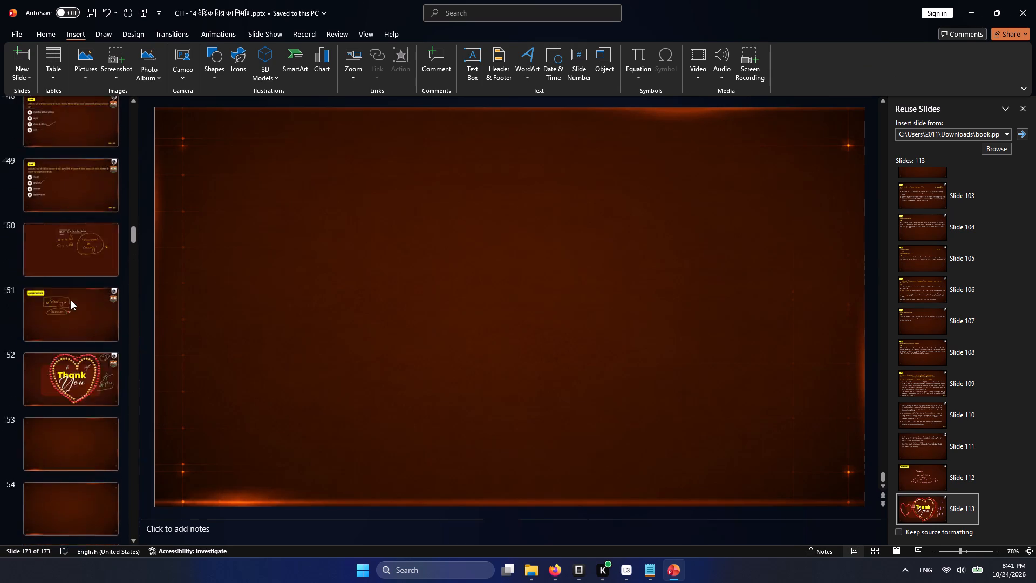
{"action": "key", "text": "ctrl+s"}
{"action": "left_click", "coordinate": [1035, 0]}
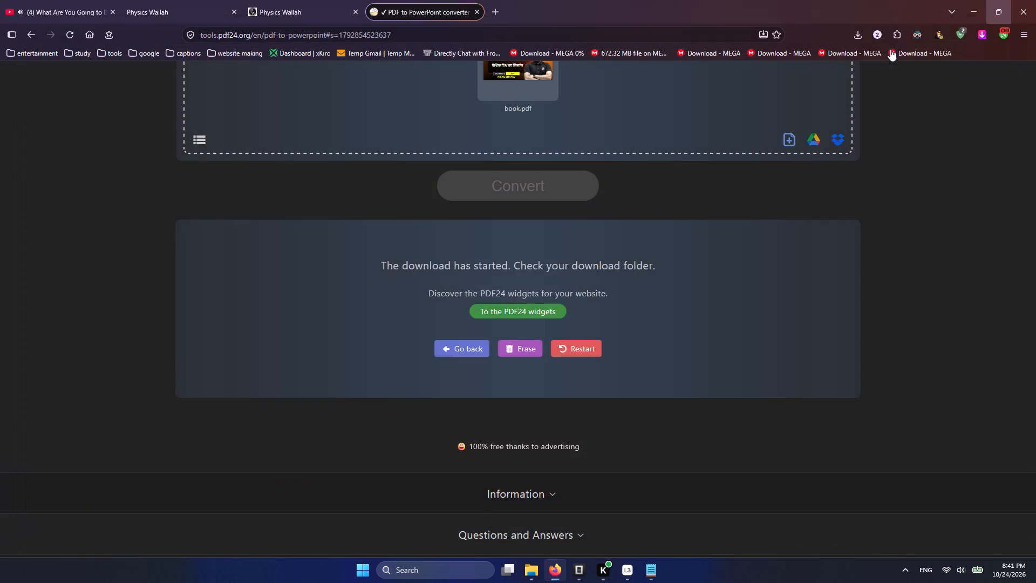
Switch to File Explorer and delete book.pptx from the Downloads folder.
{"action": "key", "text": "alt+Tab"}
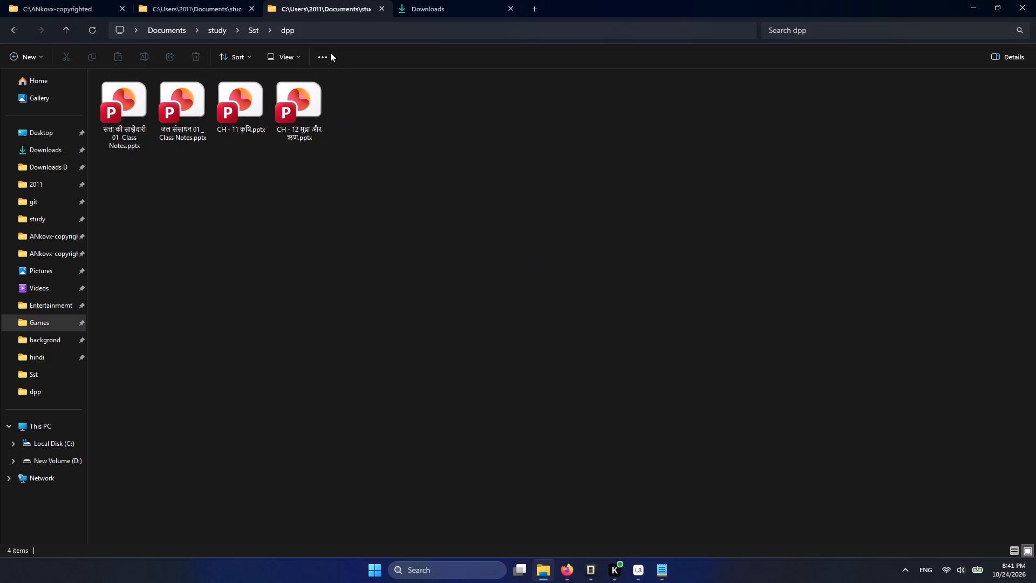
{"action": "left_click", "coordinate": [448, 8]}
{"action": "left_click_drag", "start_coordinate": [576, 367], "coordinate": [814, 419]}
{"action": "left_click_drag", "start_coordinate": [826, 265], "coordinate": [834, 204]}
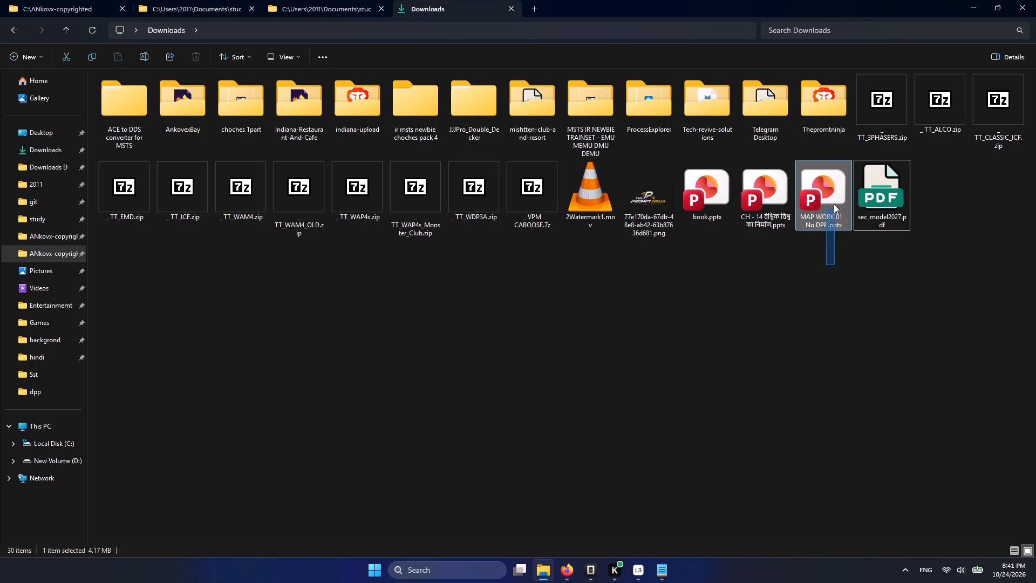
{"action": "left_click_drag", "start_coordinate": [834, 204], "coordinate": [705, 194]}
{"action": "left_click", "coordinate": [733, 301]}
{"action": "left_click", "coordinate": [715, 215]}
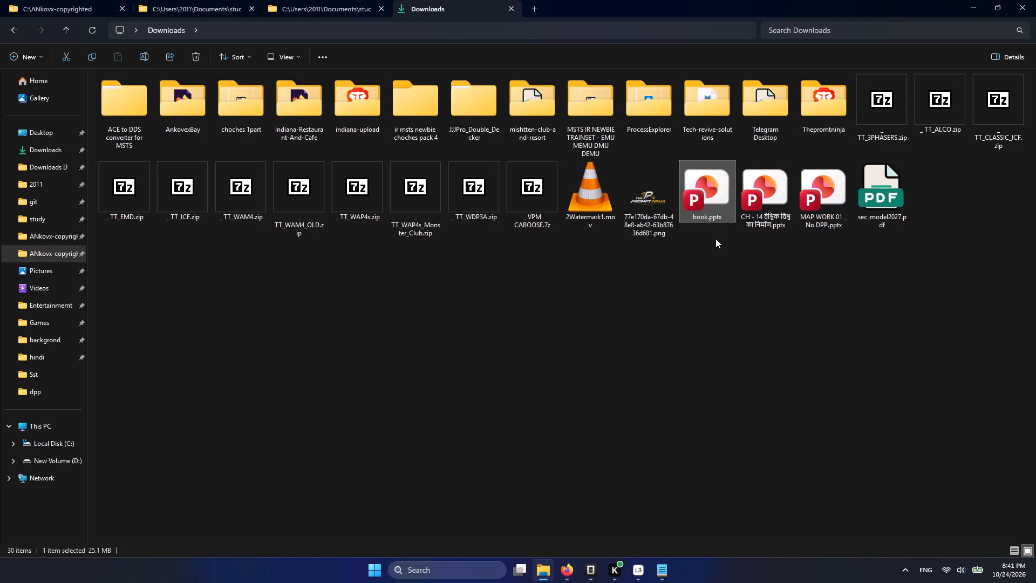
{"action": "key", "text": "Delete"}
Move the CH - 14 वैश्विक विश्व का निर्माण and MAP WORK 01 _ No DPP presentations from Downloads into the Sst dpp folder.
{"action": "left_click_drag", "start_coordinate": [718, 301], "coordinate": [766, 178]}
{"action": "key", "text": "ctrl+x"}
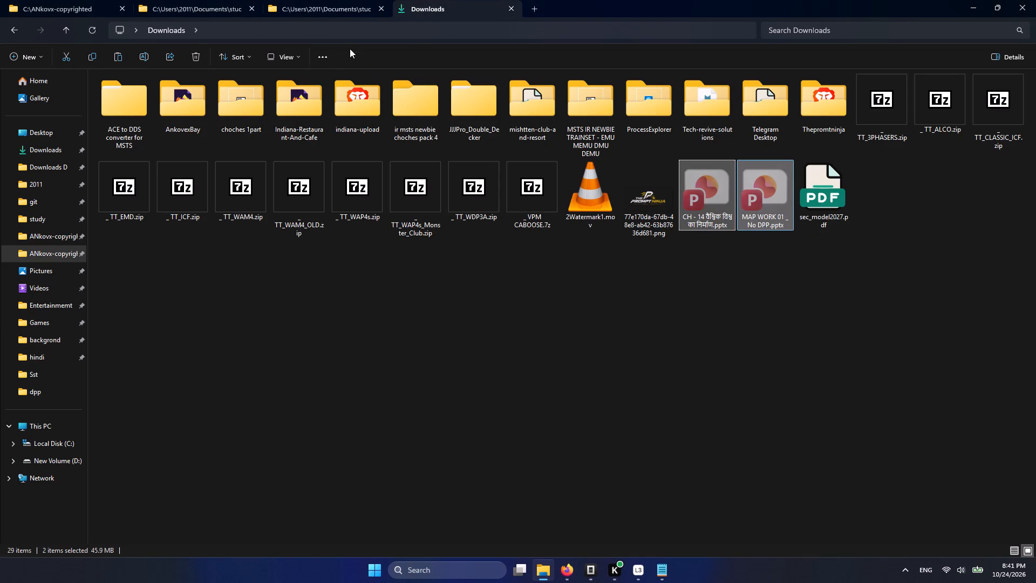
{"action": "left_click", "coordinate": [313, 3]}
{"action": "left_click_drag", "start_coordinate": [430, 306], "coordinate": [760, 411]}
{"action": "key", "text": "ctrl+v"}
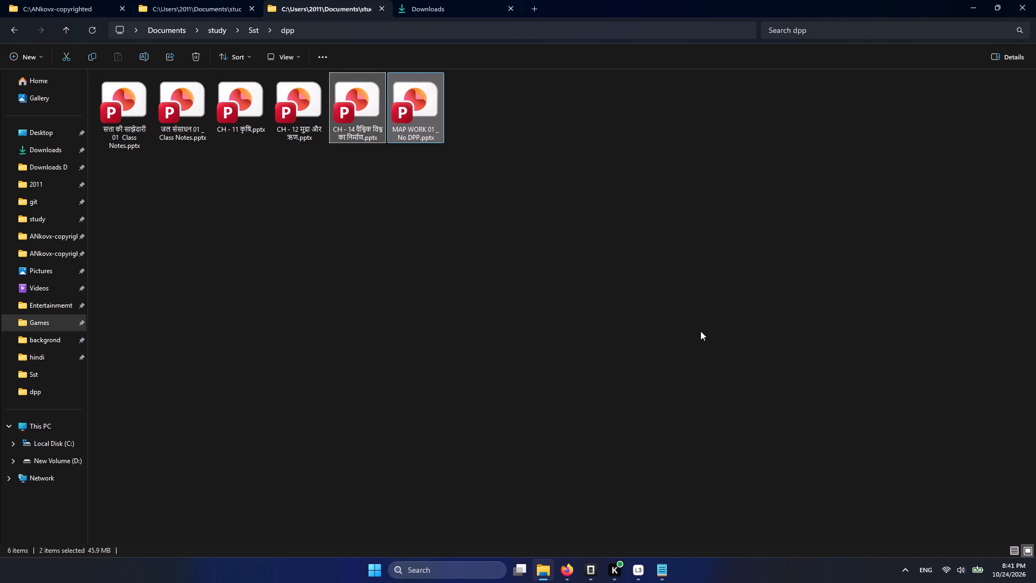
Move MAP WORK 01 _ No DPP.pptx out of the dpp folder into the parent Sst folder.
{"action": "left_click", "coordinate": [536, 245]}
{"action": "left_click_drag", "start_coordinate": [600, 252], "coordinate": [429, 58]}
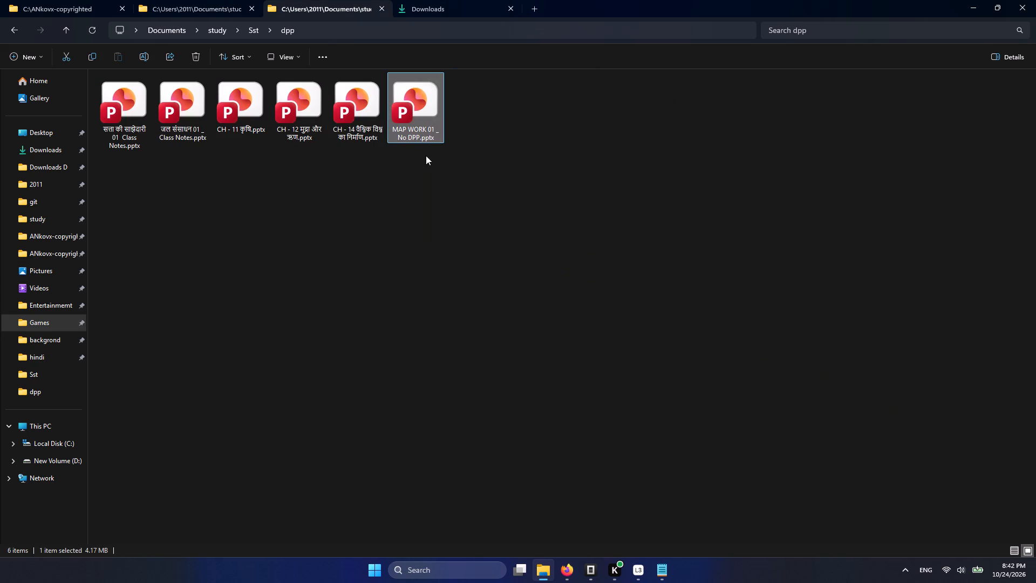
{"action": "key", "text": "ctrl+x"}
{"action": "left_click", "coordinate": [253, 24]}
{"action": "left_click_drag", "start_coordinate": [327, 314], "coordinate": [587, 389]}
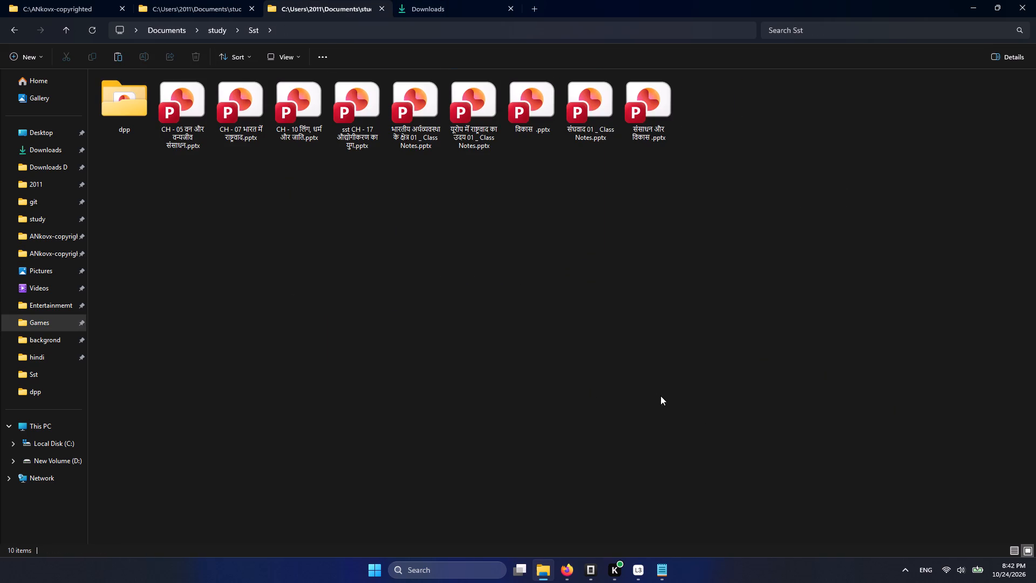
{"action": "key", "text": "ctrl+v"}
{"action": "left_click_drag", "start_coordinate": [329, 311], "coordinate": [625, 385]}
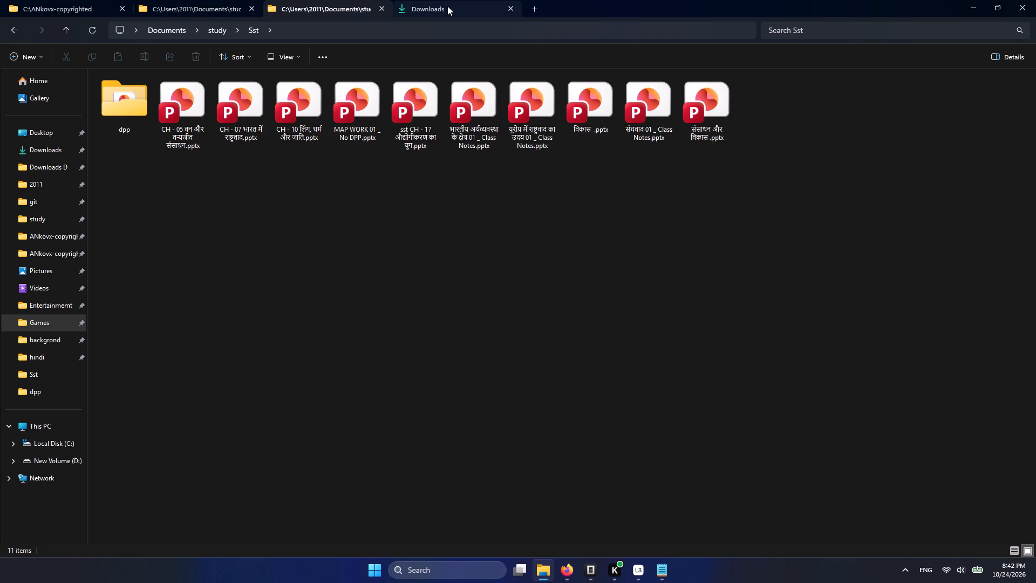
{"action": "left_click", "coordinate": [447, 6]}
{"action": "left_click_drag", "start_coordinate": [451, 343], "coordinate": [635, 394]}
Switch to Firefox, close the extra Physics Wallah tab and dismiss the वैश्विक विश्व का निर्माण 02 attachments.
{"action": "left_click", "coordinate": [563, 567]}
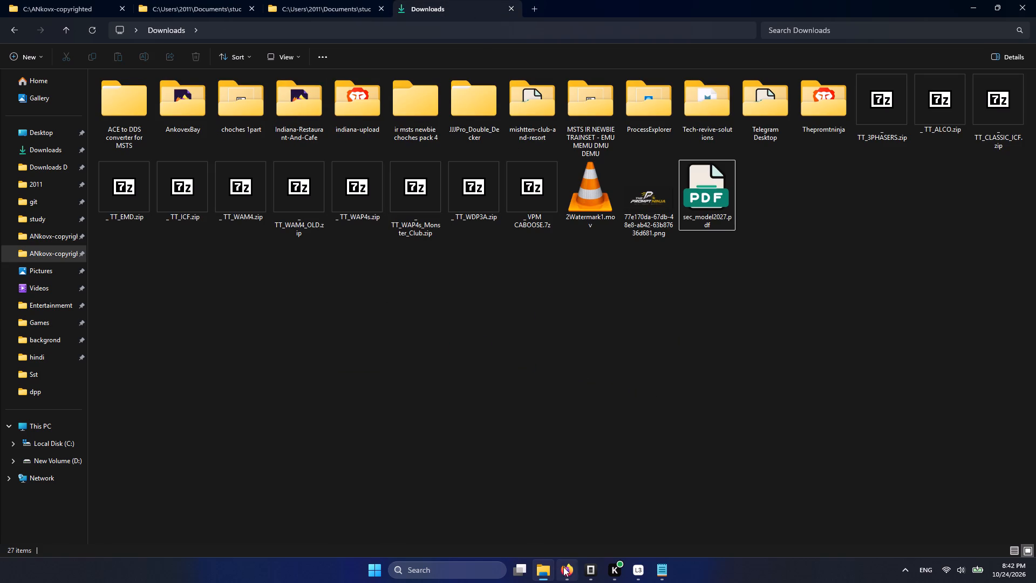
{"action": "left_click", "coordinate": [292, 0]}
{"action": "left_click", "coordinate": [145, 0]}
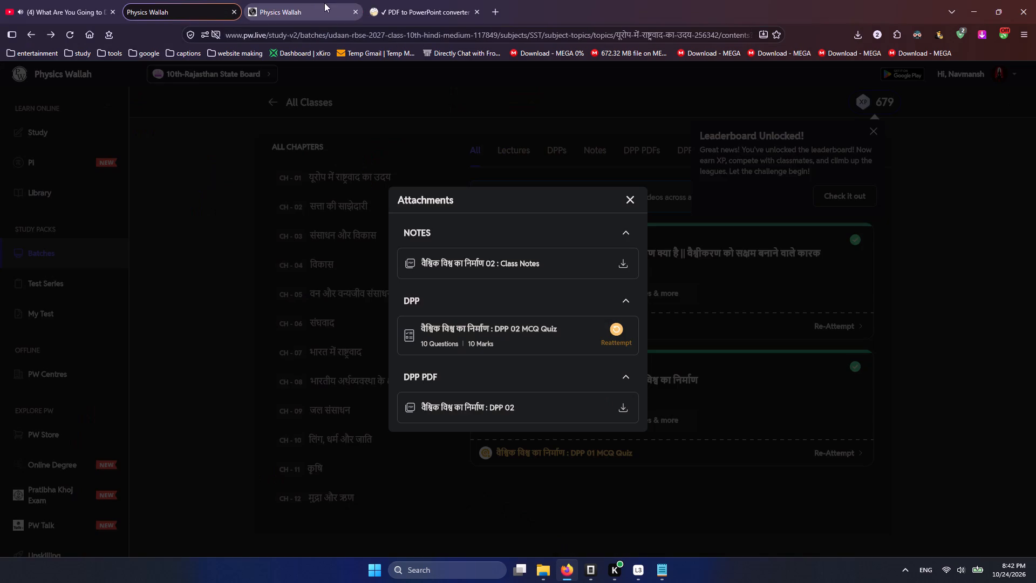
{"action": "left_click", "coordinate": [353, 10]}
{"action": "left_click", "coordinate": [629, 198]}
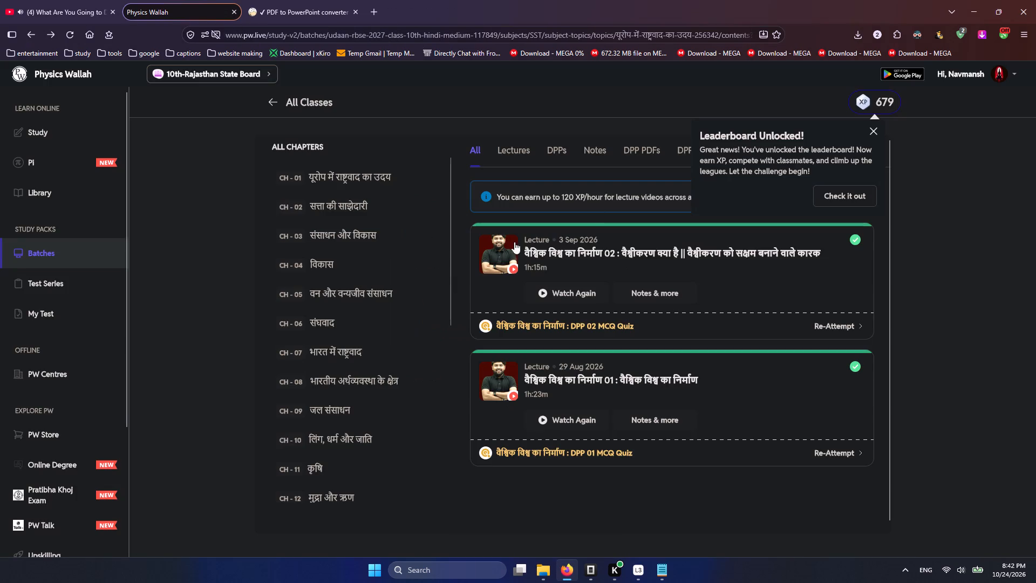
Open chapter CH - 15 राजनीतिक दल in the chapter list and copy its number and title.
{"action": "scroll", "coordinate": [329, 372], "scroll_direction": "down", "scroll_amount": 4}
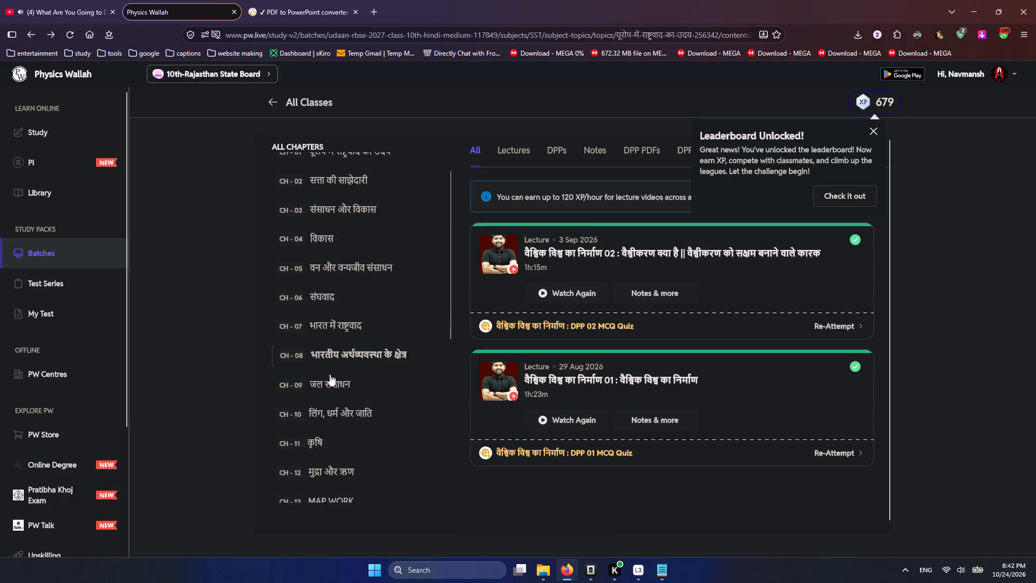
{"action": "left_click", "coordinate": [324, 273]}
{"action": "left_click", "coordinate": [326, 261]}
{"action": "left_click_drag", "start_coordinate": [376, 257], "coordinate": [298, 257]}
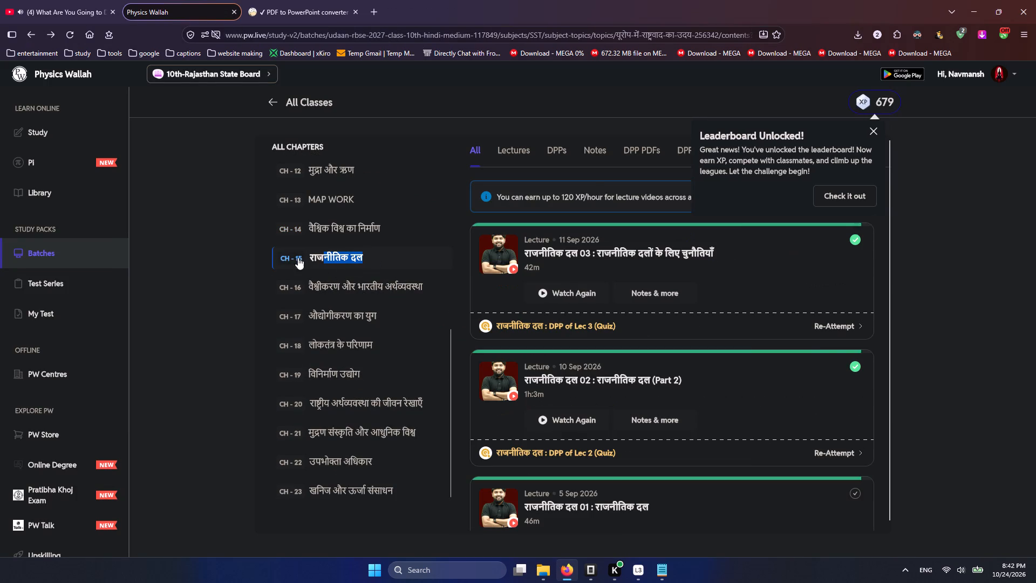
{"action": "left_click_drag", "start_coordinate": [298, 257], "coordinate": [248, 257]}
{"action": "key", "text": "ctrl+c"}
Open the राजनीतिक दल 01 class notes from the lecture's attachments and dismiss the attachments window.
{"action": "scroll", "coordinate": [602, 394], "scroll_direction": "down", "scroll_amount": 5}
{"action": "scroll", "coordinate": [637, 451], "scroll_direction": "up", "scroll_amount": 4}
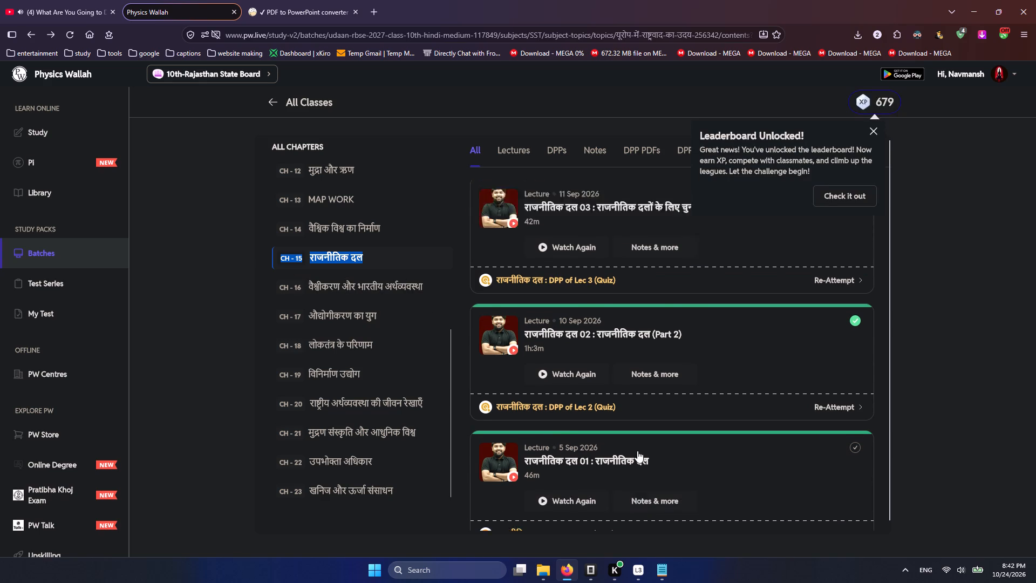
{"action": "scroll", "coordinate": [637, 451], "scroll_direction": "down", "scroll_amount": 4}
{"action": "left_click", "coordinate": [647, 454]}
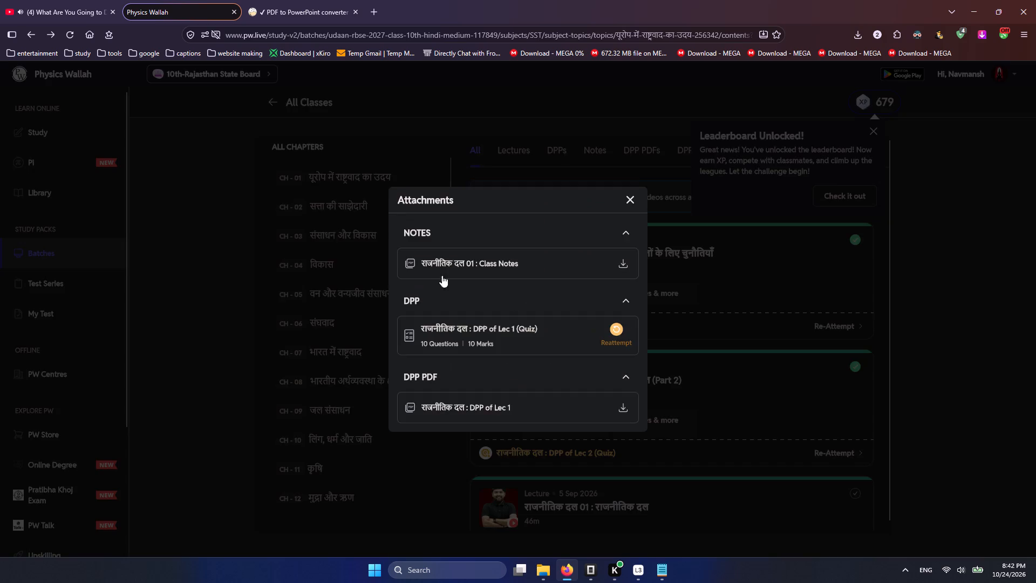
{"action": "left_click", "coordinate": [502, 275]}
{"action": "left_click", "coordinate": [191, 0]}
{"action": "left_click", "coordinate": [623, 188]}
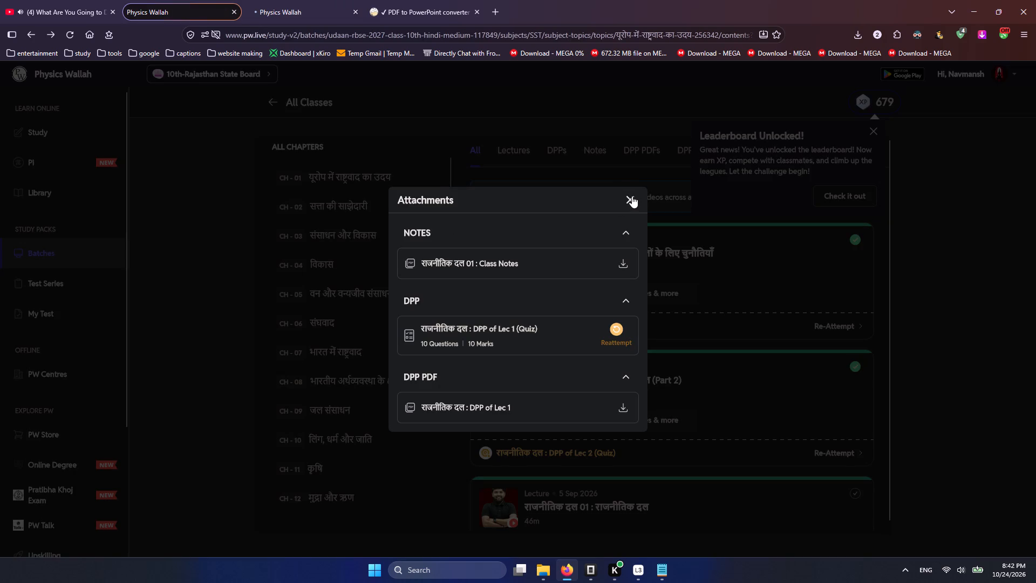
Open the राजनीतिक दल 02 and राजनीतिक दल 03 class notes from their lectures' attachments.
{"action": "left_click", "coordinate": [633, 198]}
{"action": "left_click", "coordinate": [643, 411]}
{"action": "left_click", "coordinate": [490, 252]}
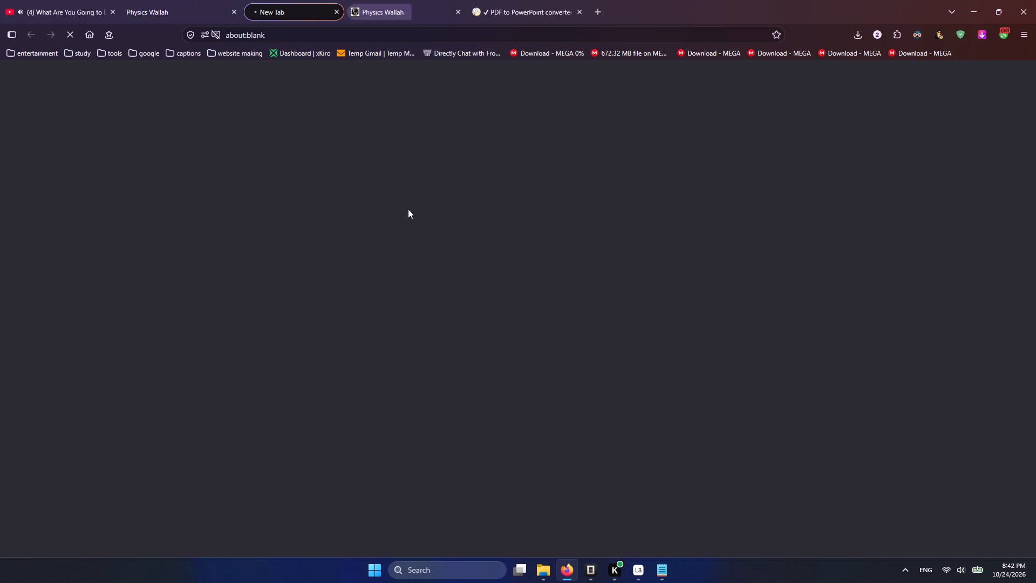
{"action": "left_click", "coordinate": [183, 0]}
{"action": "left_click", "coordinate": [626, 196]}
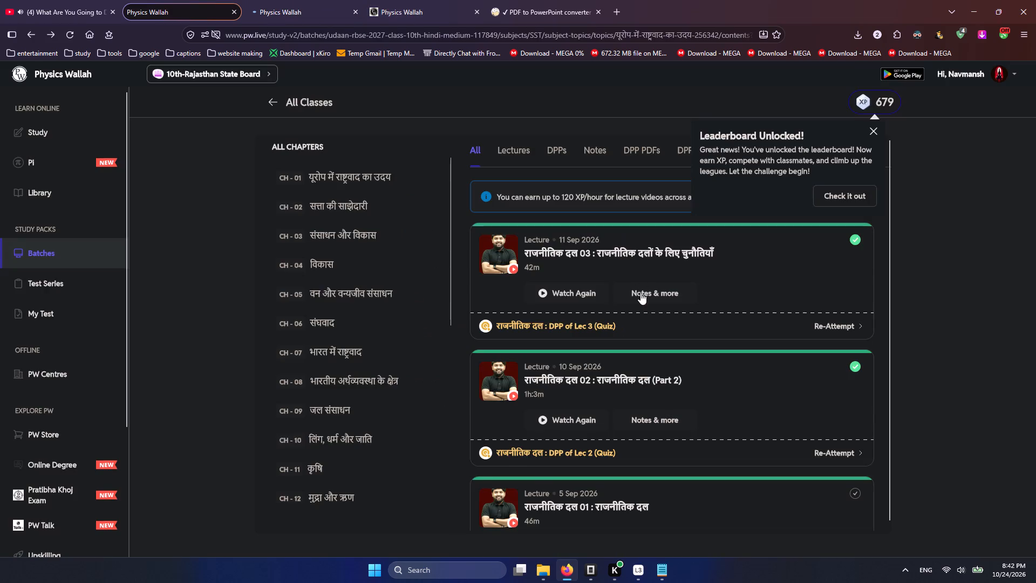
{"action": "left_click", "coordinate": [640, 293]}
{"action": "left_click", "coordinate": [482, 266]}
{"action": "left_click", "coordinate": [201, 0]}
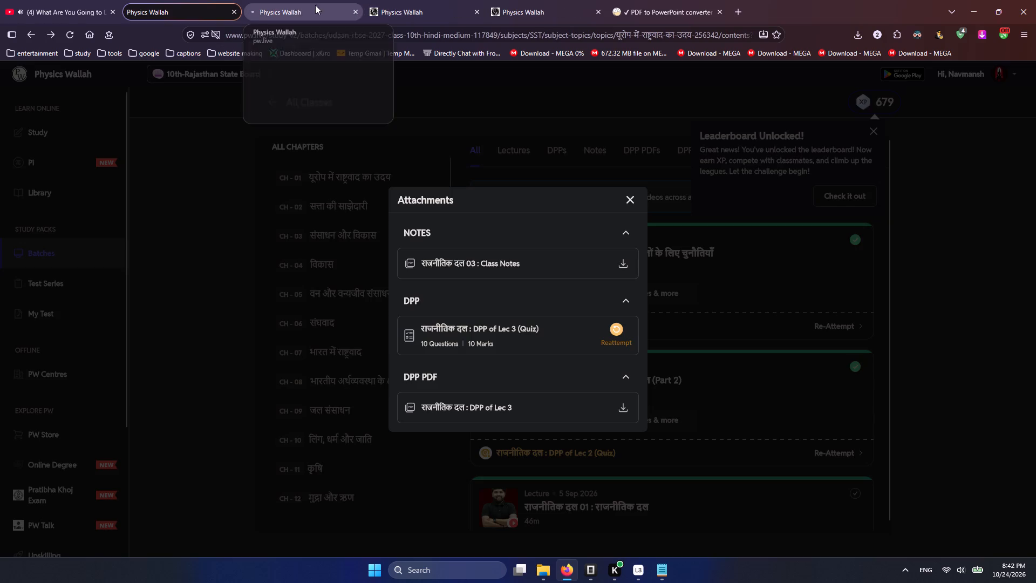
Download the राजनीतिक दल Lecture-1 class notes as a PDF and close the notes and preview tabs.
{"action": "left_click", "coordinate": [329, 3]}
{"action": "left_click", "coordinate": [562, 0]}
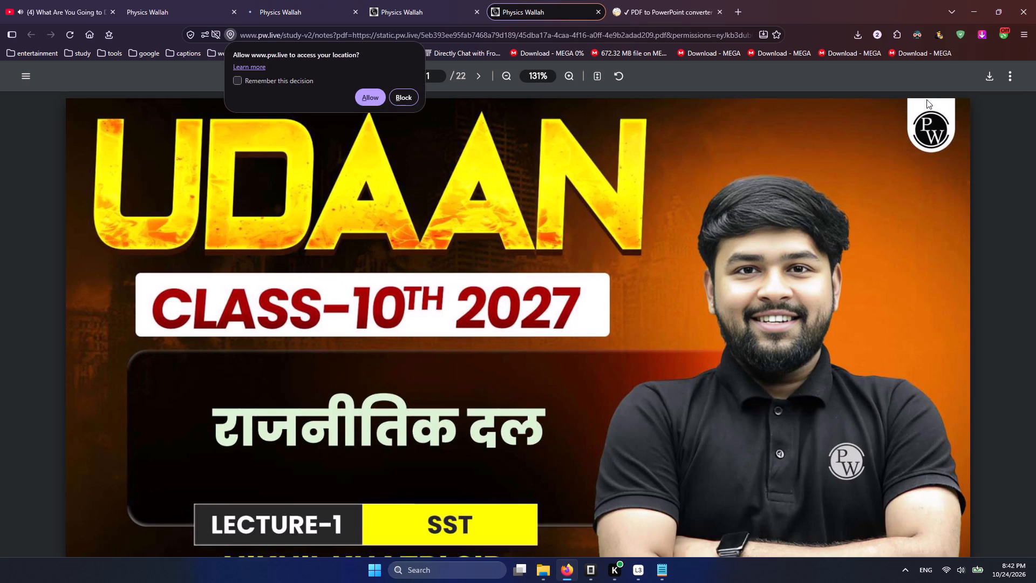
{"action": "left_click", "coordinate": [984, 74]}
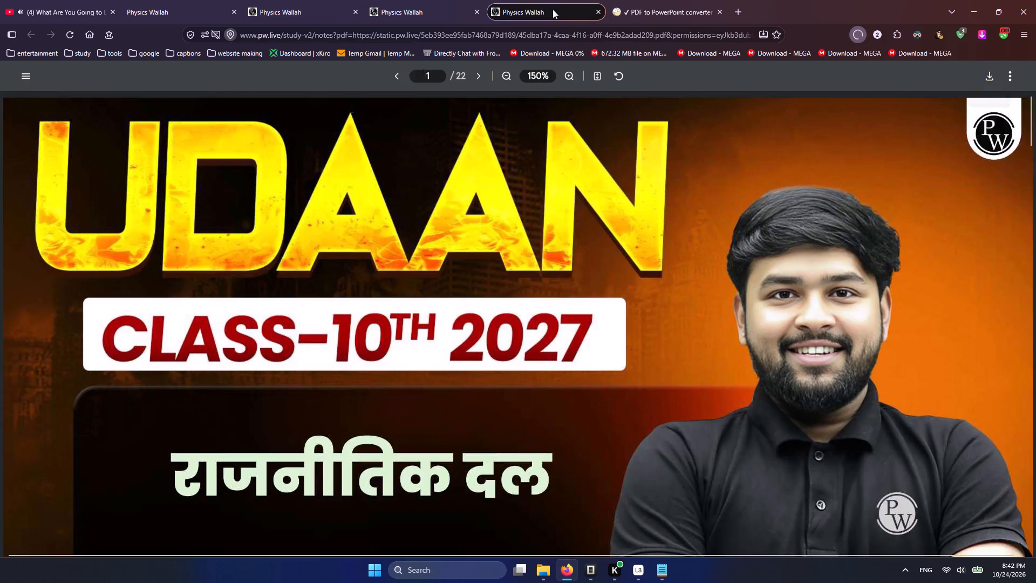
{"action": "left_click", "coordinate": [596, 14]}
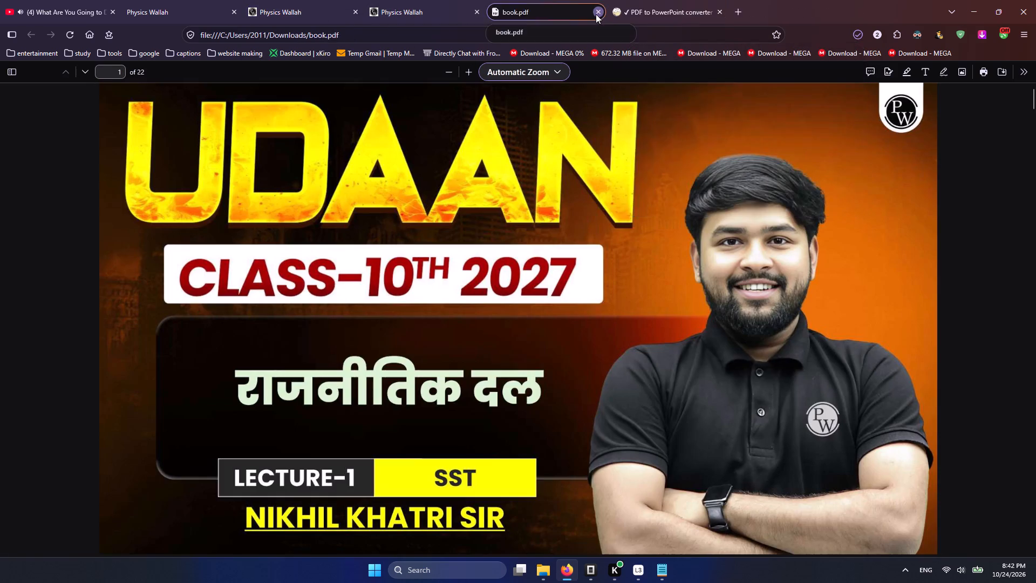
{"action": "left_click", "coordinate": [596, 14]}
Convert the Lecture-1 book.pdf in a fresh PDF to PowerPoint job and delete the downloaded PDF.
{"action": "scroll", "coordinate": [577, 239], "scroll_direction": "up", "scroll_amount": 5}
{"action": "left_click", "coordinate": [529, 86]}
{"action": "left_click", "coordinate": [849, 35]}
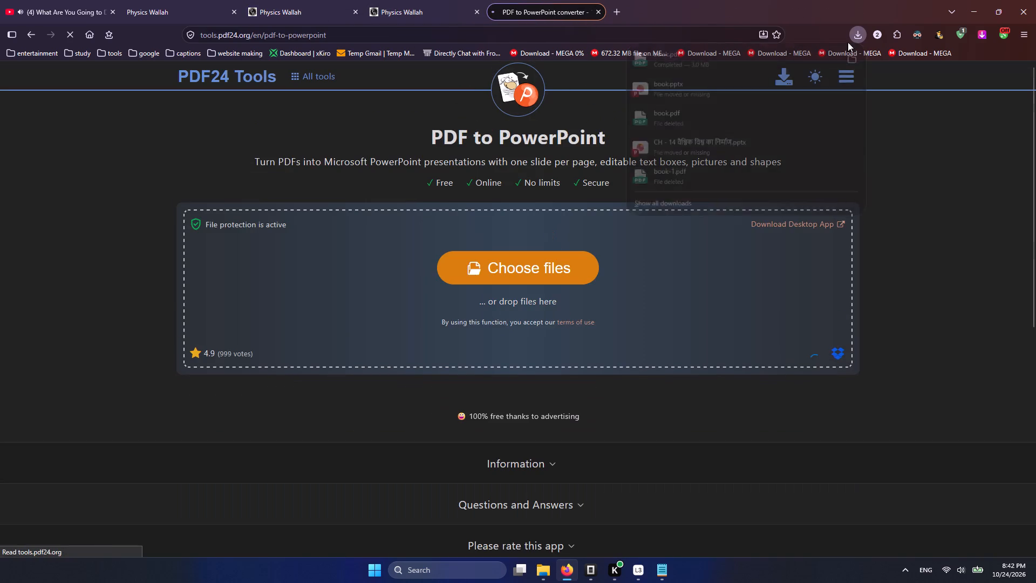
{"action": "left_click_drag", "start_coordinate": [751, 63], "coordinate": [532, 262]}
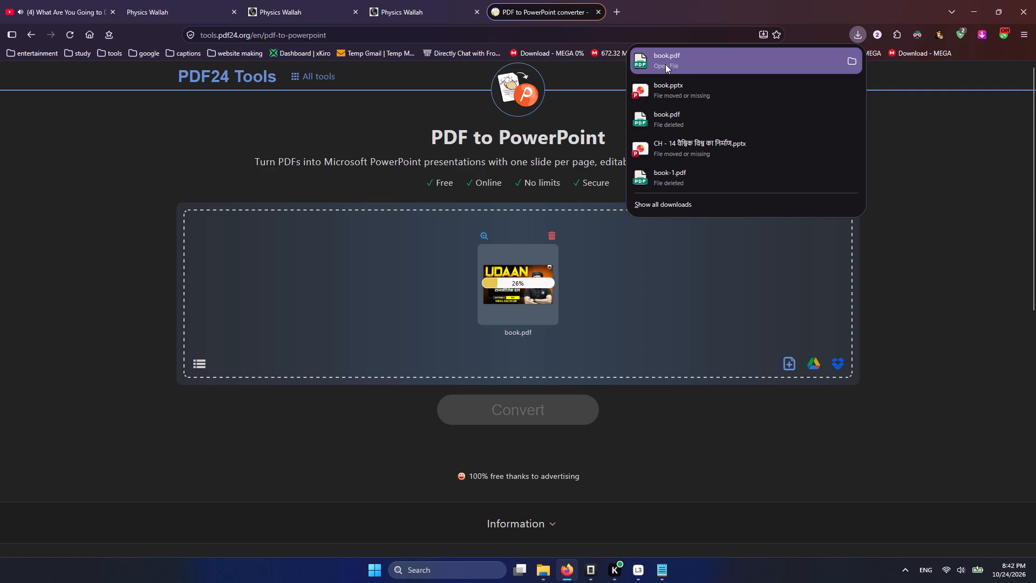
{"action": "right_click", "coordinate": [665, 64]}
{"action": "left_click", "coordinate": [704, 146]}
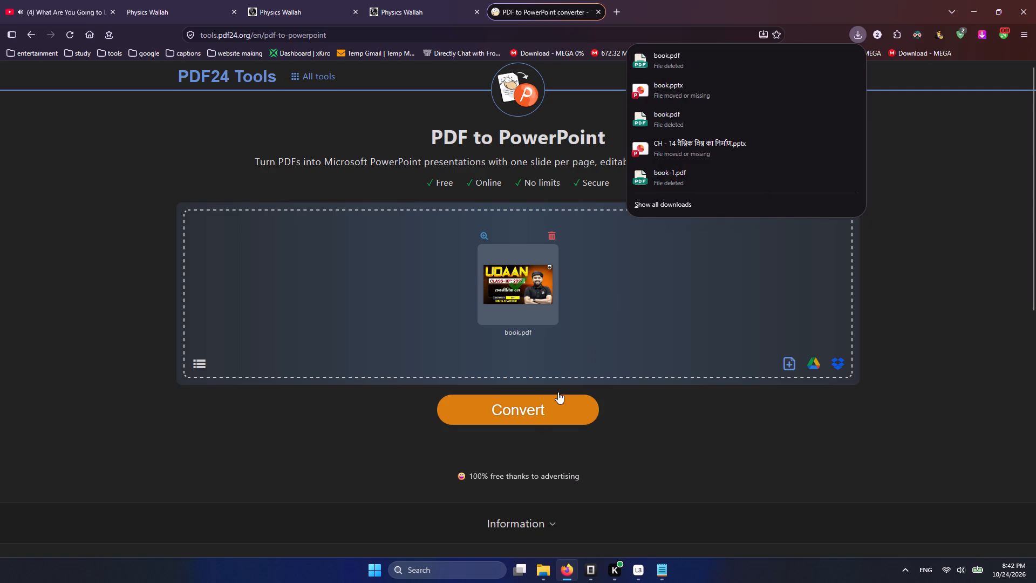
{"action": "left_click", "coordinate": [532, 418]}
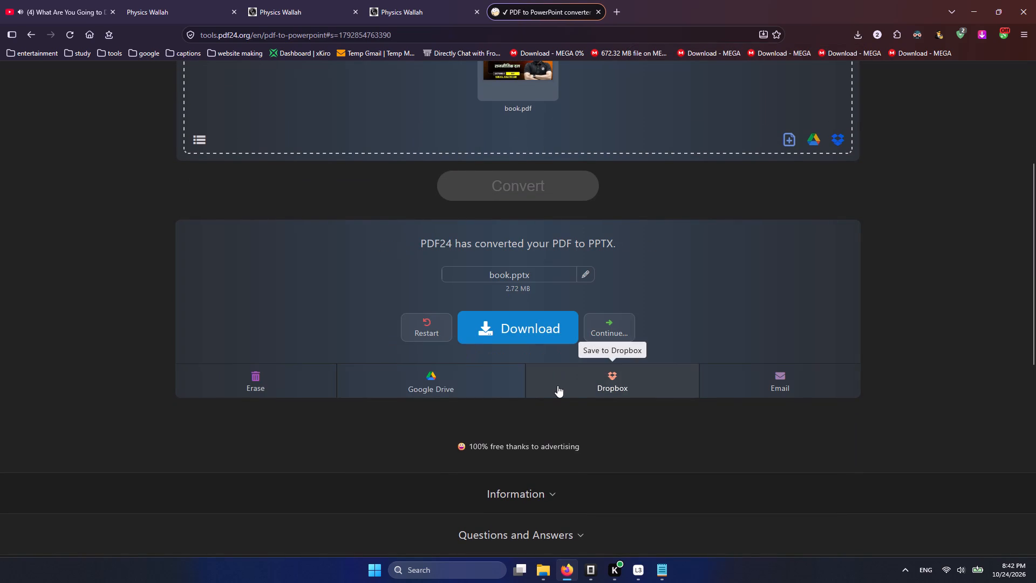
Rename the converted presentation to CH - 15 राजनीतिक दल using the copied chapter title and download it.
{"action": "left_click", "coordinate": [589, 276]}
{"action": "left_click_drag", "start_coordinate": [503, 281], "coordinate": [406, 282]}
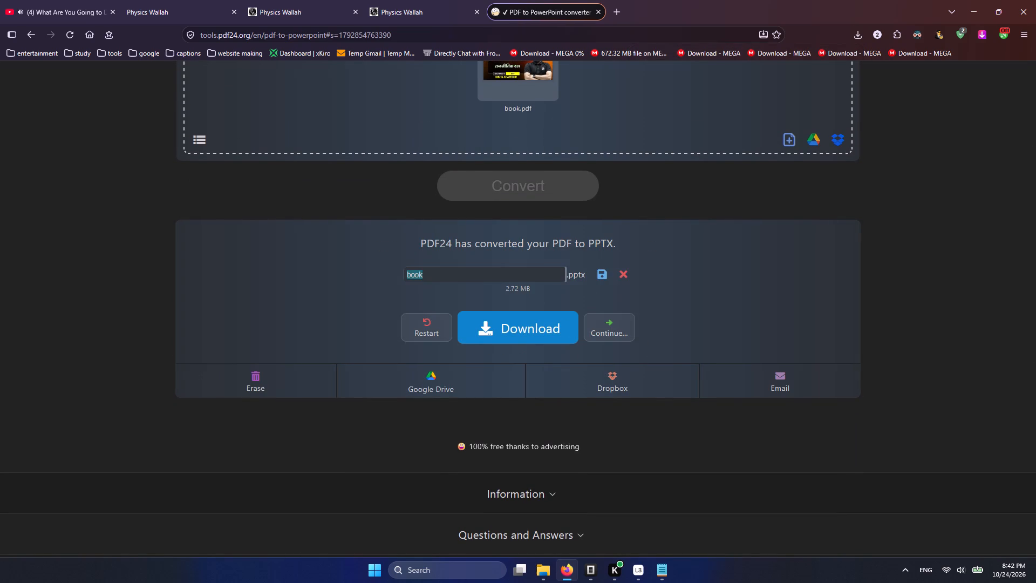
{"action": "left_click_drag", "start_coordinate": [406, 282], "coordinate": [333, 281]}
{"action": "double_click", "coordinate": [432, 270]}
{"action": "key", "text": "super+v"}
{"action": "left_click", "coordinate": [463, 374]}
{"action": "key", "text": "ctrl+v"}
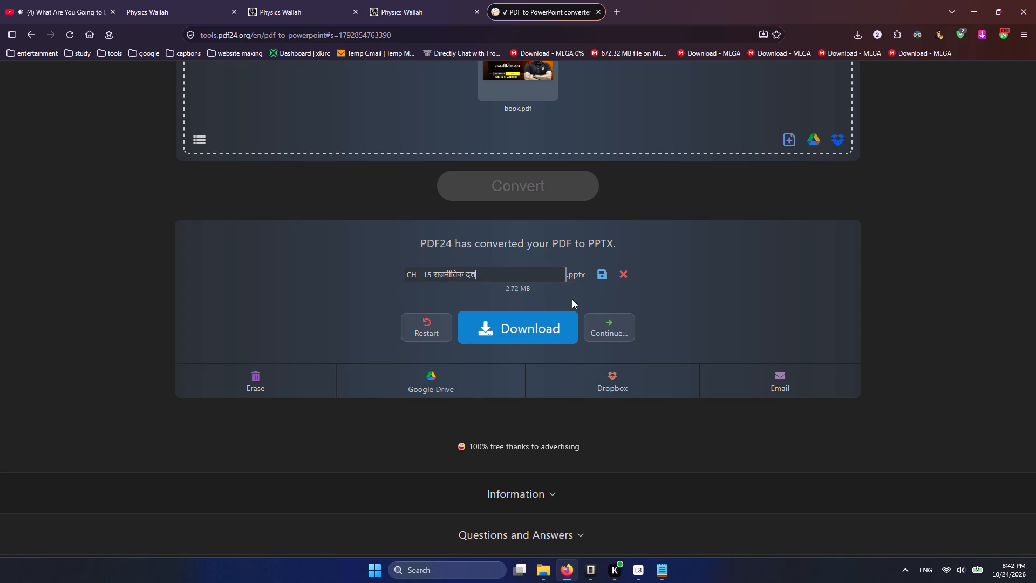
{"action": "left_click", "coordinate": [601, 271]}
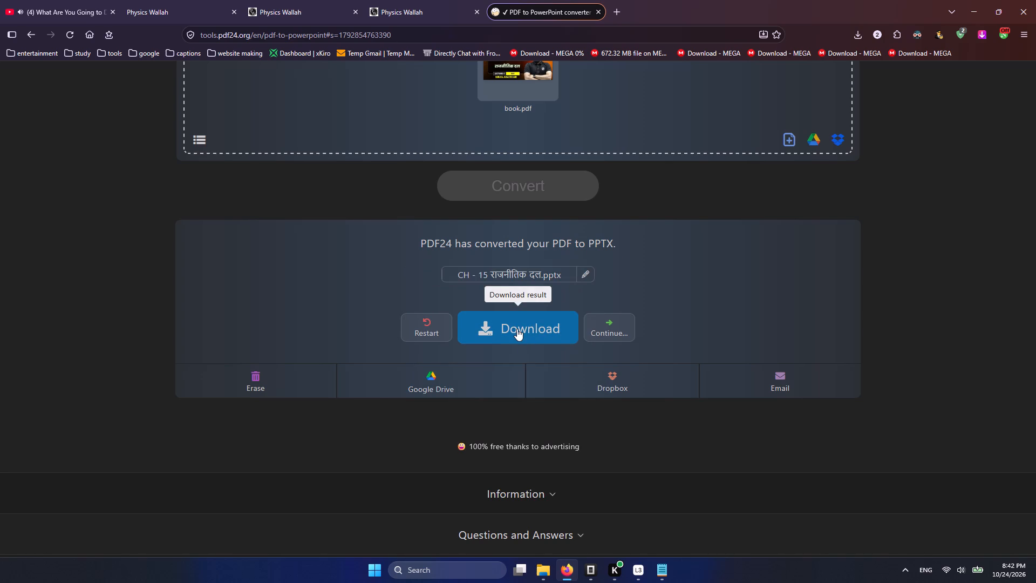
{"action": "left_click", "coordinate": [519, 320]}
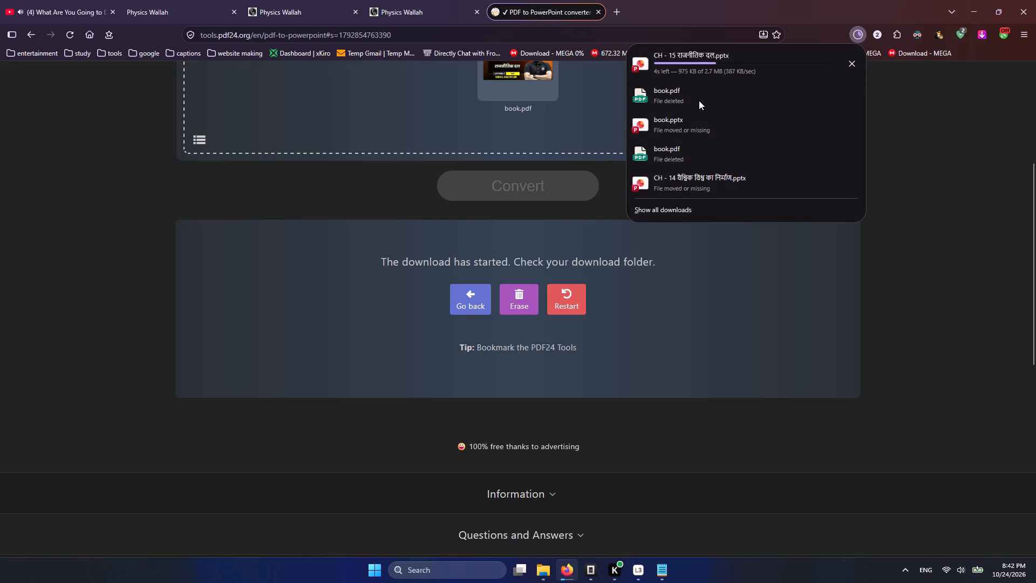
Open the downloaded CH - 15 राजनीतिक दल.pptx in PowerPoint.
{"action": "right_click", "coordinate": [699, 100]}
{"action": "left_click", "coordinate": [692, 64]}
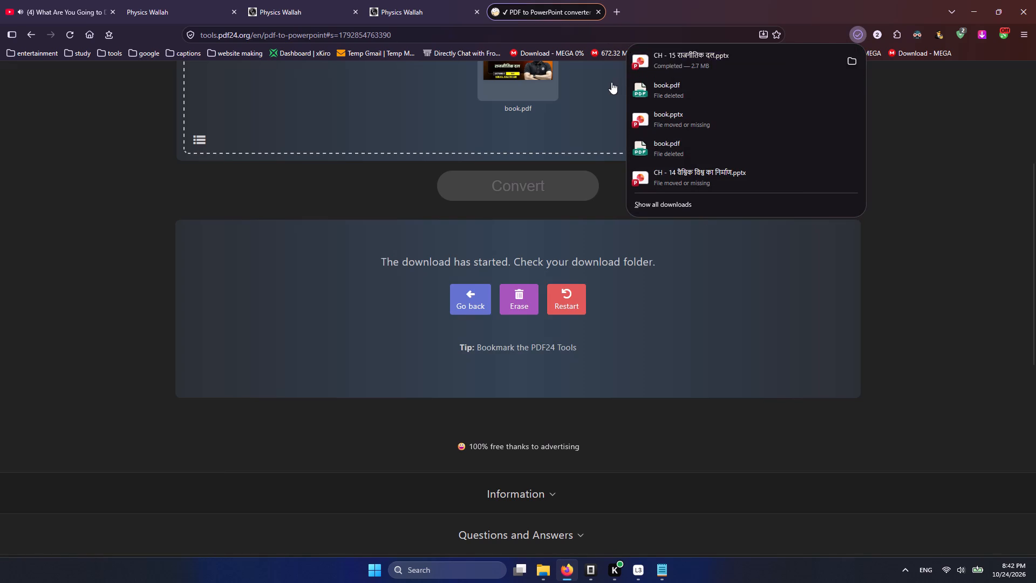
{"action": "left_click", "coordinate": [666, 64]}
Back in Firefox, download the राजनीतिक दल Lecture-2 class notes as a PDF and close the notes and preview tabs.
{"action": "left_click", "coordinate": [439, 0]}
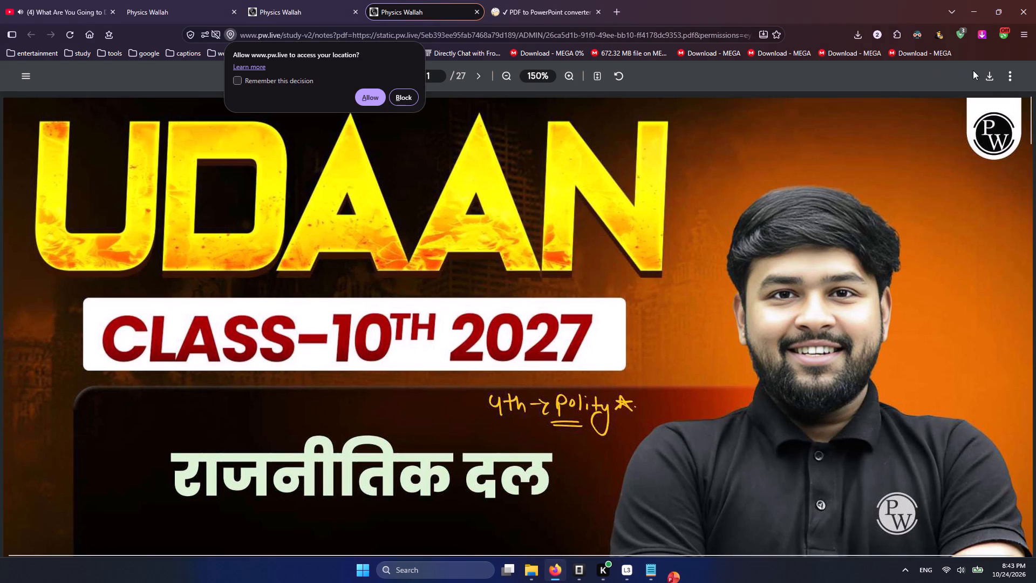
{"action": "left_click", "coordinate": [989, 76]}
{"action": "left_click", "coordinate": [479, 11]}
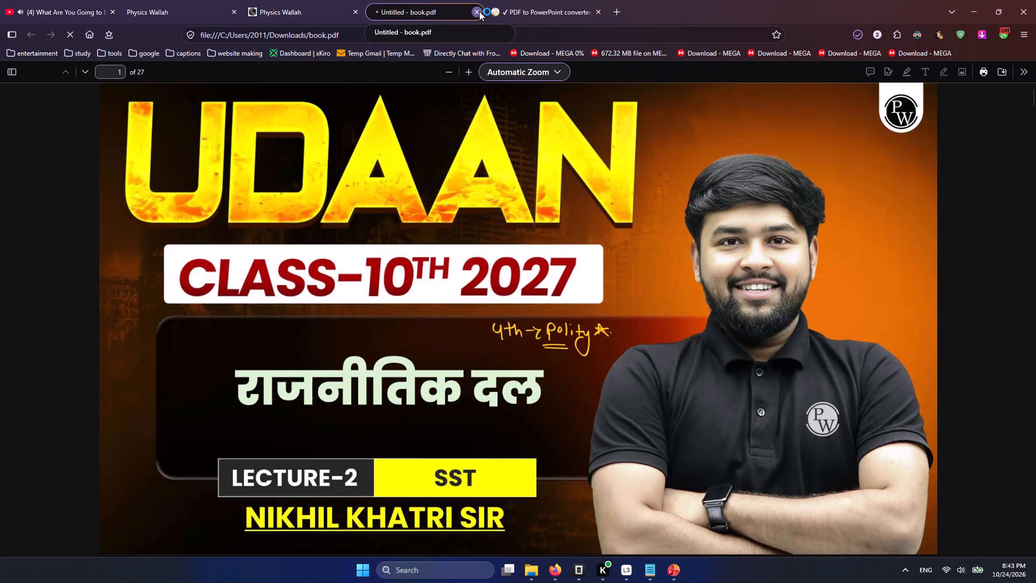
{"action": "left_click", "coordinate": [479, 11]}
Convert the Lecture-2 book.pdf in a fresh PDF to PowerPoint job and delete the downloaded PDF.
{"action": "scroll", "coordinate": [534, 189], "scroll_direction": "up", "scroll_amount": 4}
{"action": "left_click", "coordinate": [533, 72]}
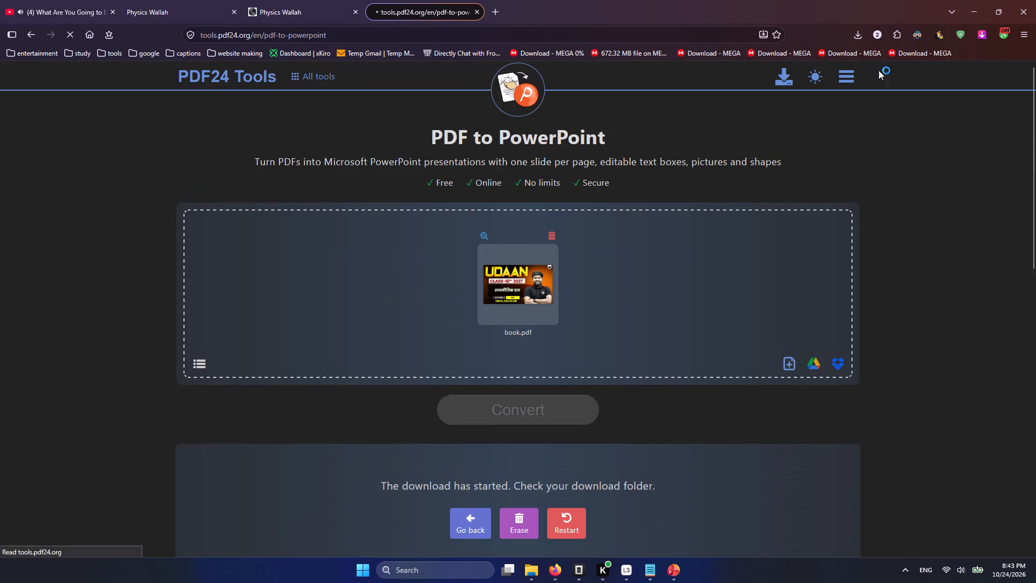
{"action": "left_click", "coordinate": [858, 36]}
{"action": "left_click_drag", "start_coordinate": [727, 57], "coordinate": [494, 245]}
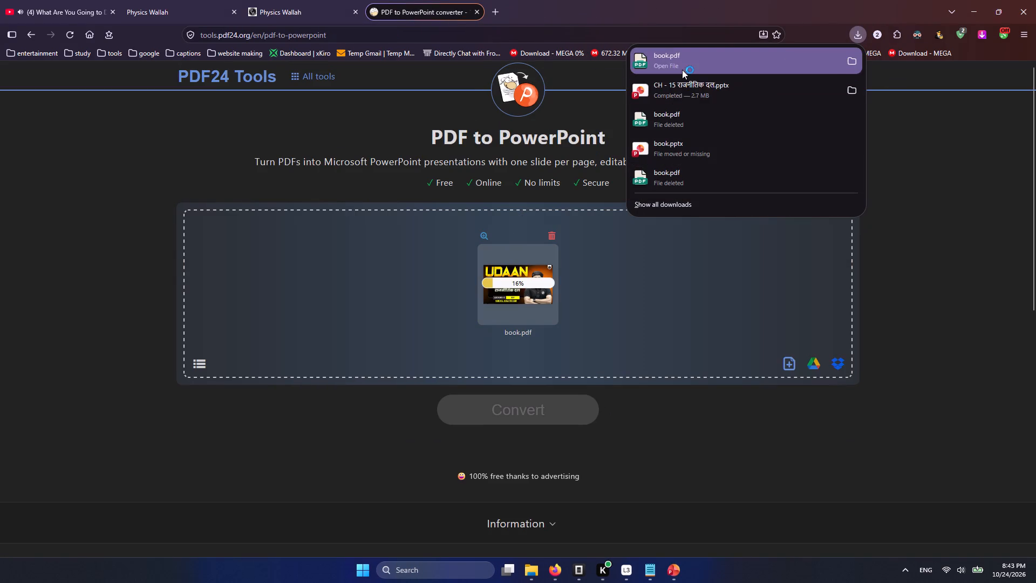
{"action": "right_click", "coordinate": [682, 70]}
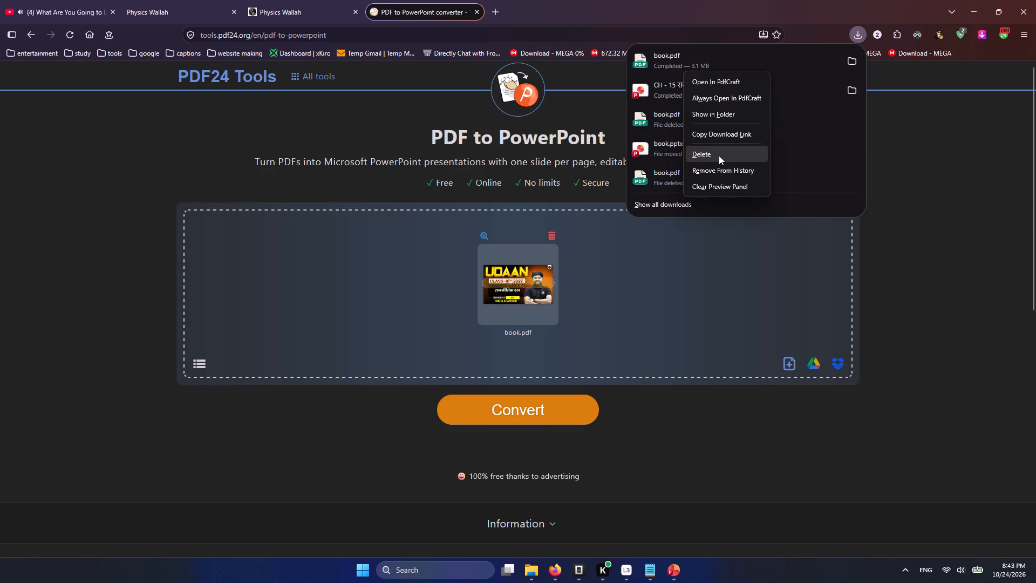
{"action": "left_click", "coordinate": [719, 155]}
{"action": "left_click", "coordinate": [531, 413]}
Switch to PowerPoint and apply the second dark brown design theme to the CH - 15 राजनीतिक दल presentation.
{"action": "left_click", "coordinate": [663, 577]}
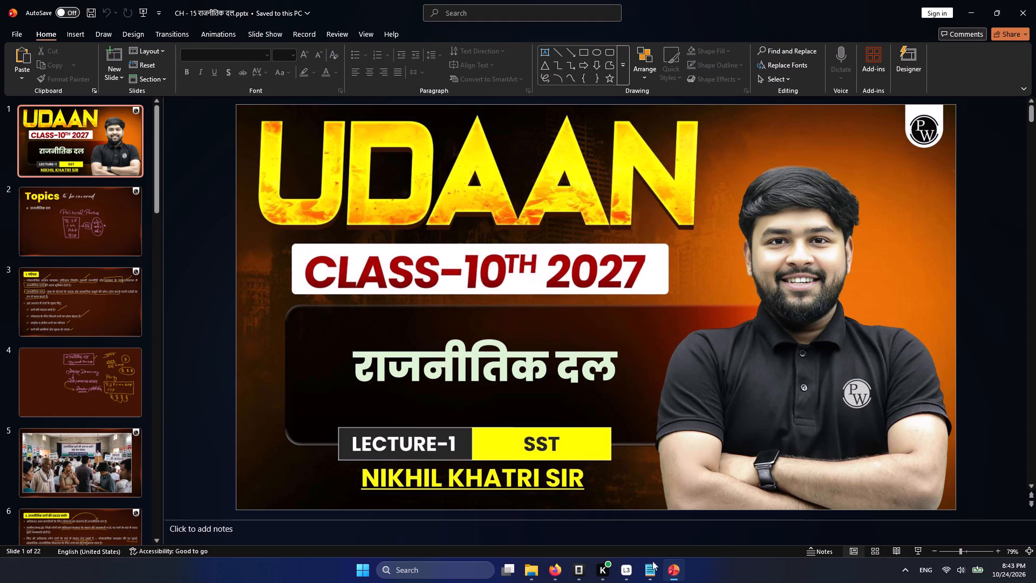
{"action": "left_click", "coordinate": [135, 39]}
{"action": "left_click", "coordinate": [90, 62]}
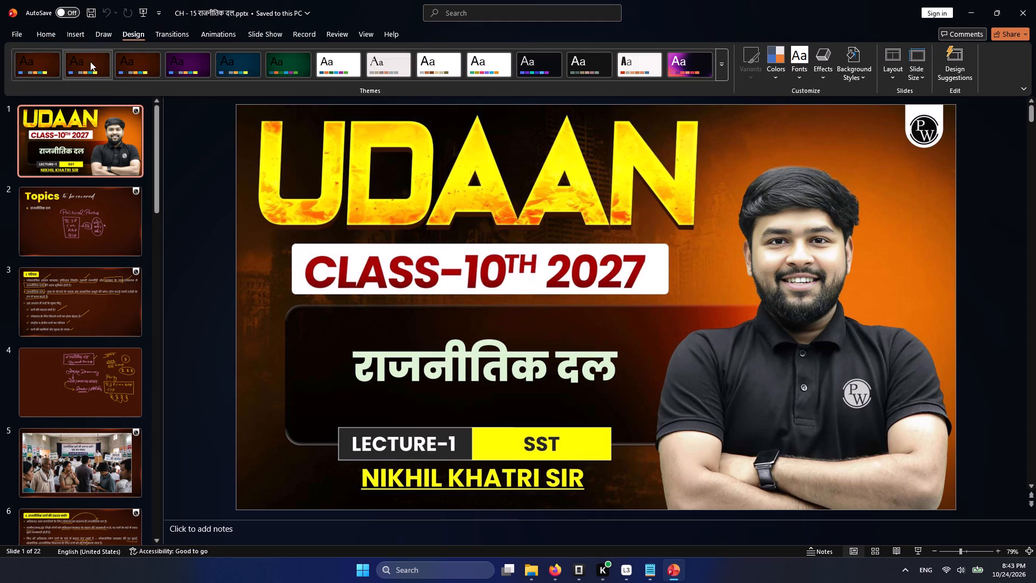
Add six blank slides after the final Thank You slide of the presentation.
{"action": "scroll", "coordinate": [101, 358], "scroll_direction": "down", "scroll_amount": 20}
{"action": "scroll", "coordinate": [101, 358], "scroll_direction": "down", "scroll_amount": 5}
{"action": "left_click", "coordinate": [98, 501]}
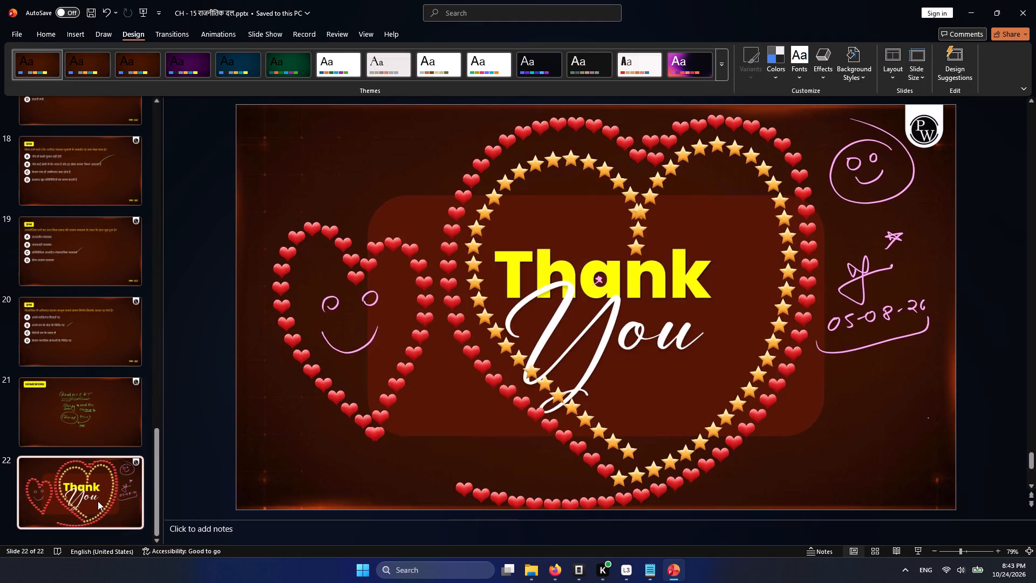
{"action": "key", "text": "ctrl+m"}
{"action": "key", "text": "ctrl+m"}
{"action": "key", "text": "ctrl+m"}
{"action": "key", "text": "ctrl+m"}
{"action": "key", "text": "ctrl+m"}
{"action": "key", "text": "ctrl+m"}
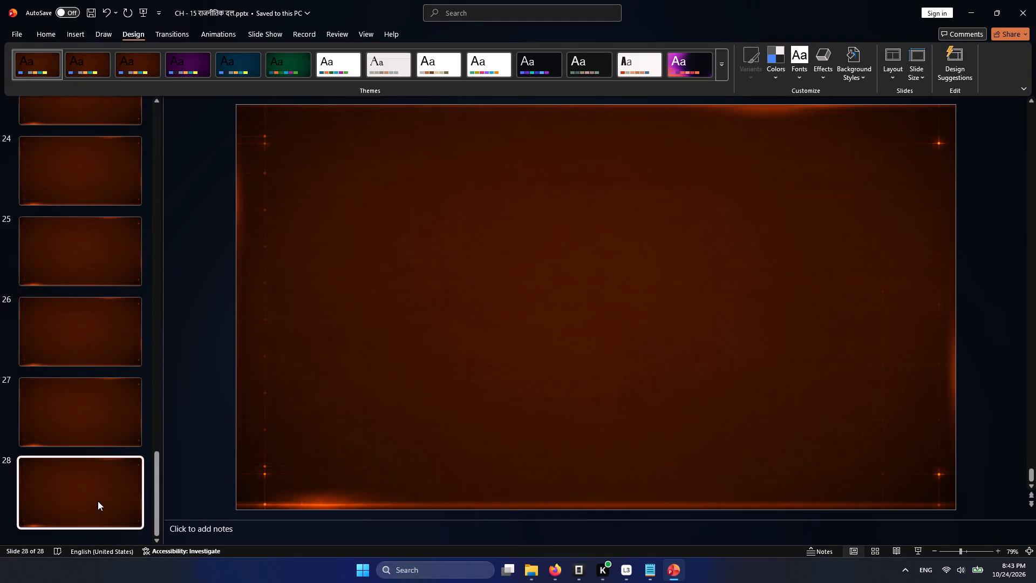
Switch to Firefox, download the राजनीतिक दल 03 class notes as a PDF and close the notes and preview tabs.
{"action": "key", "text": "alt+Tab"}
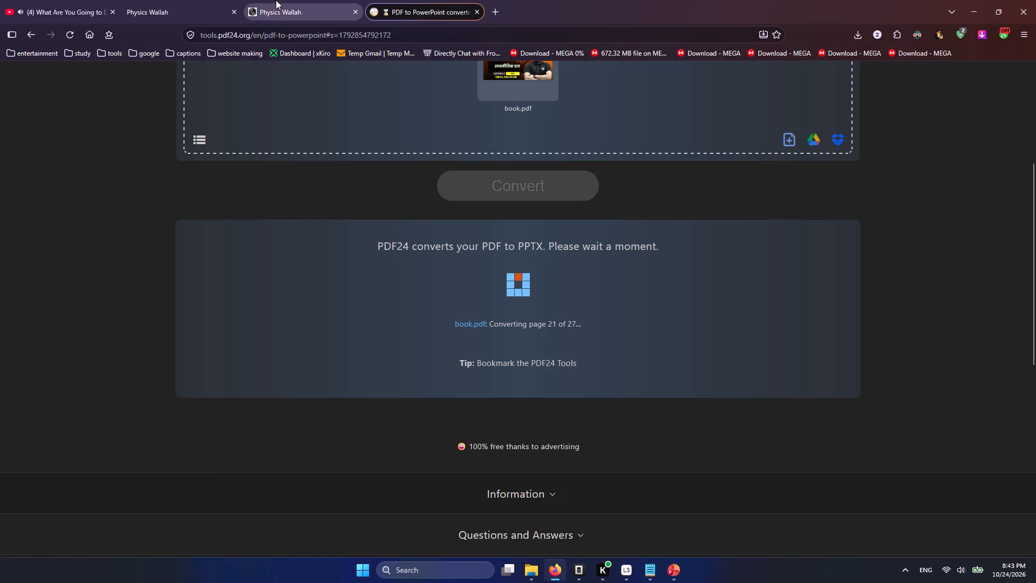
{"action": "left_click", "coordinate": [276, 0]}
{"action": "left_click", "coordinate": [185, 0]}
{"action": "left_click", "coordinate": [285, 0]}
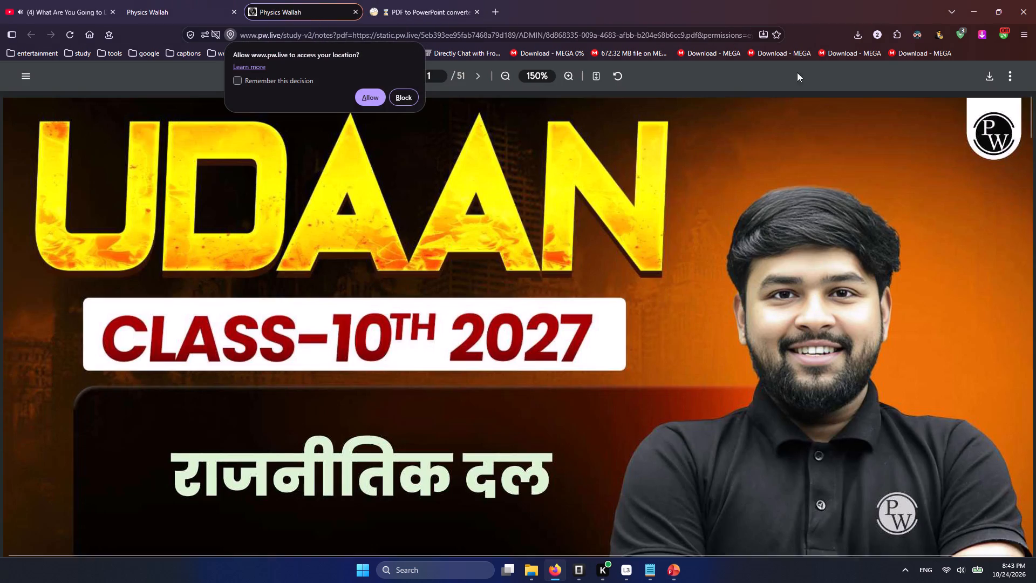
{"action": "left_click", "coordinate": [993, 79]}
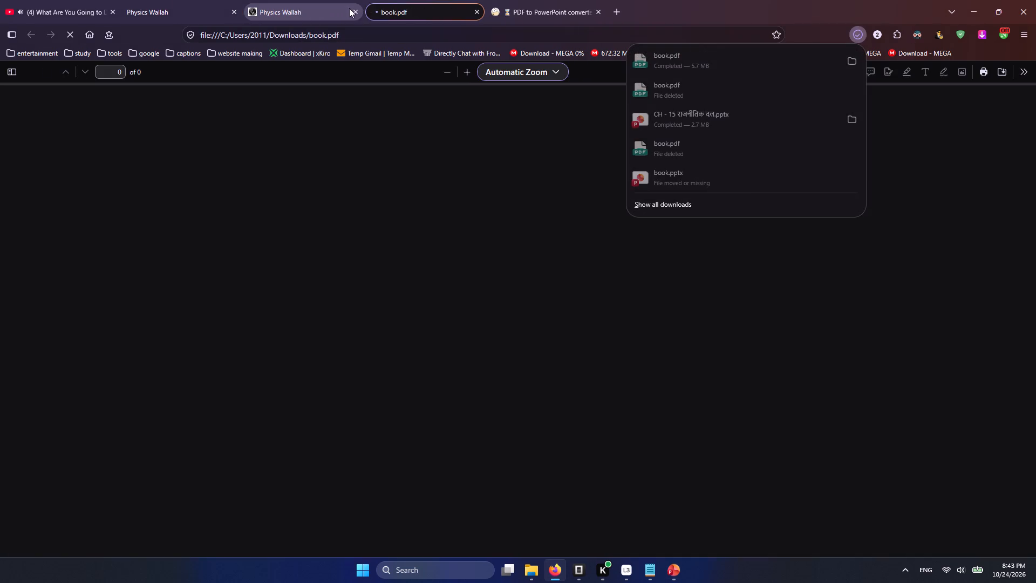
{"action": "left_click", "coordinate": [355, 13]}
{"action": "left_click", "coordinate": [355, 13]}
Download the converted Lecture-2 presentation as book.pptx and show the recent downloads.
{"action": "scroll", "coordinate": [549, 270], "scroll_direction": "up", "scroll_amount": 2}
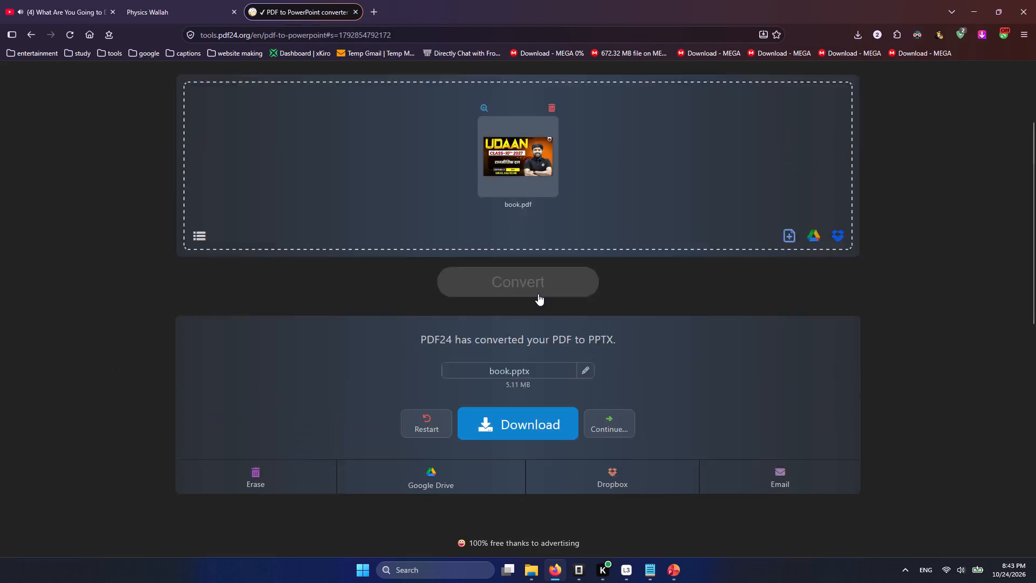
{"action": "scroll", "coordinate": [557, 436], "scroll_direction": "down", "scroll_amount": 1}
{"action": "left_click", "coordinate": [522, 379]}
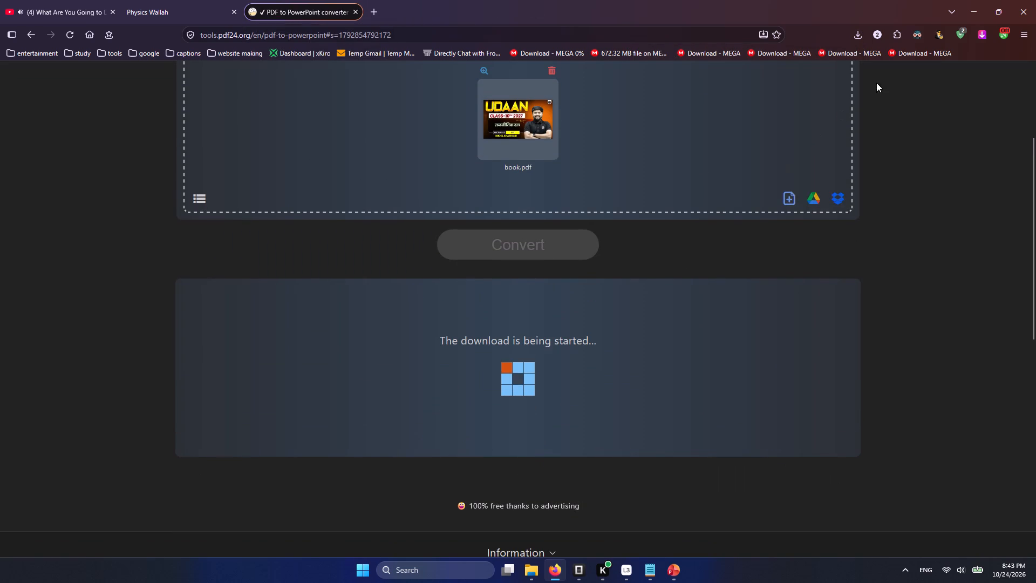
{"action": "left_click", "coordinate": [860, 34]}
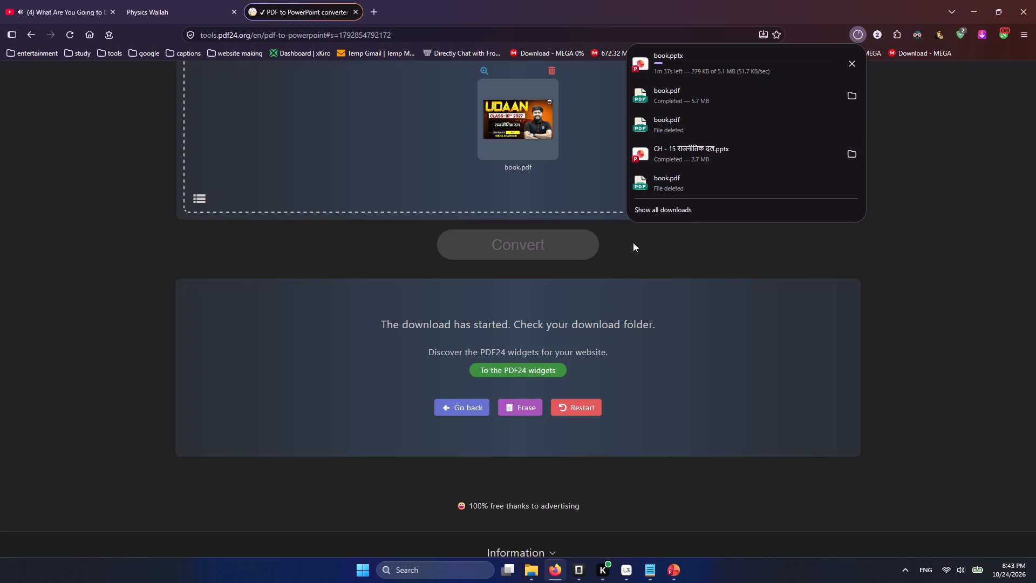
Start a fresh PDF to PowerPoint conversion page and load the downloaded राजनीतिक दल 03 book.pdf into it.
{"action": "scroll", "coordinate": [549, 336], "scroll_direction": "up", "scroll_amount": 1}
{"action": "scroll", "coordinate": [547, 335], "scroll_direction": "down", "scroll_amount": 1}
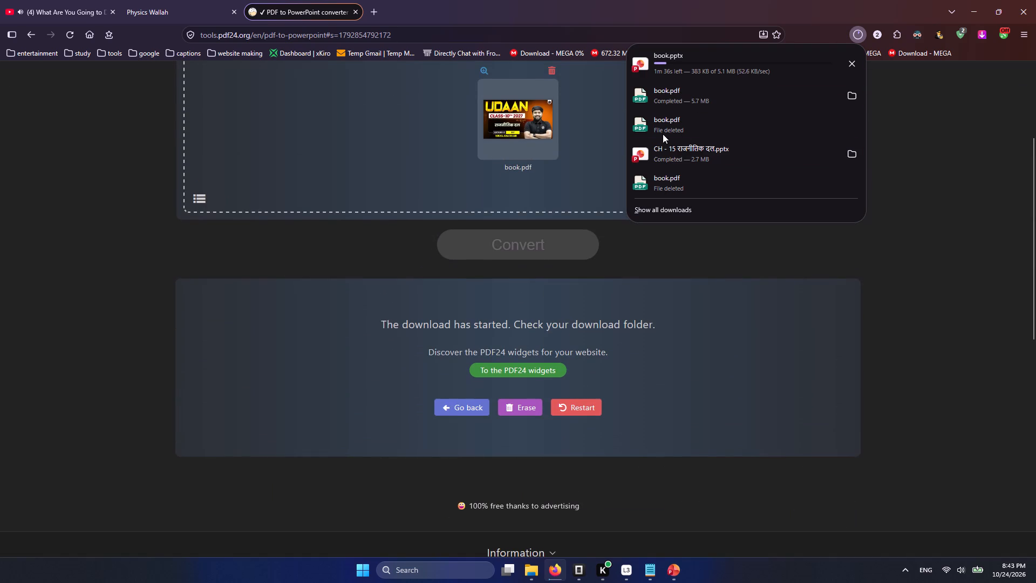
{"action": "scroll", "coordinate": [488, 247], "scroll_direction": "up", "scroll_amount": 3}
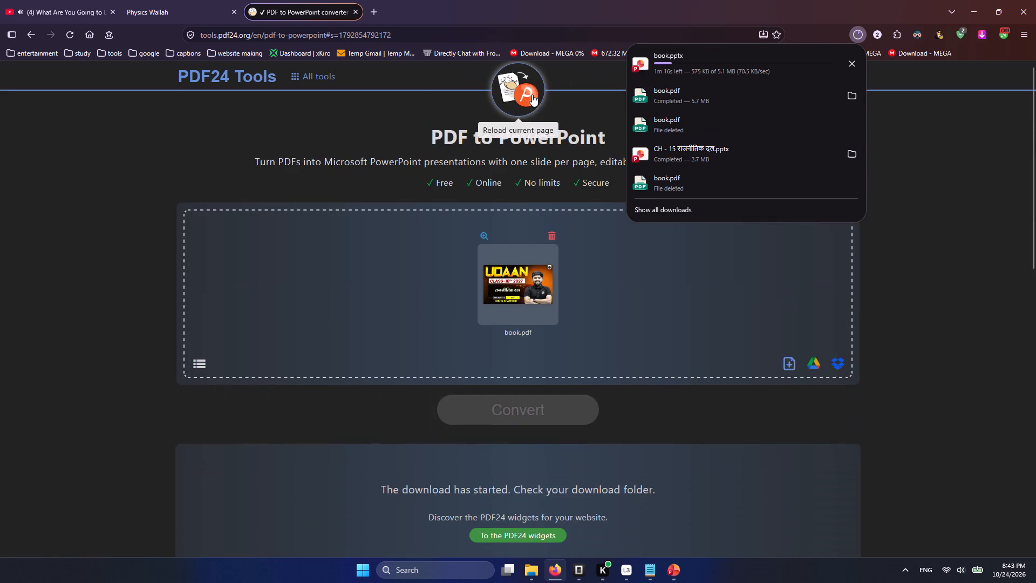
{"action": "left_click", "coordinate": [530, 93]}
{"action": "left_click", "coordinate": [852, 31]}
{"action": "left_click_drag", "start_coordinate": [712, 100], "coordinate": [686, 113]}
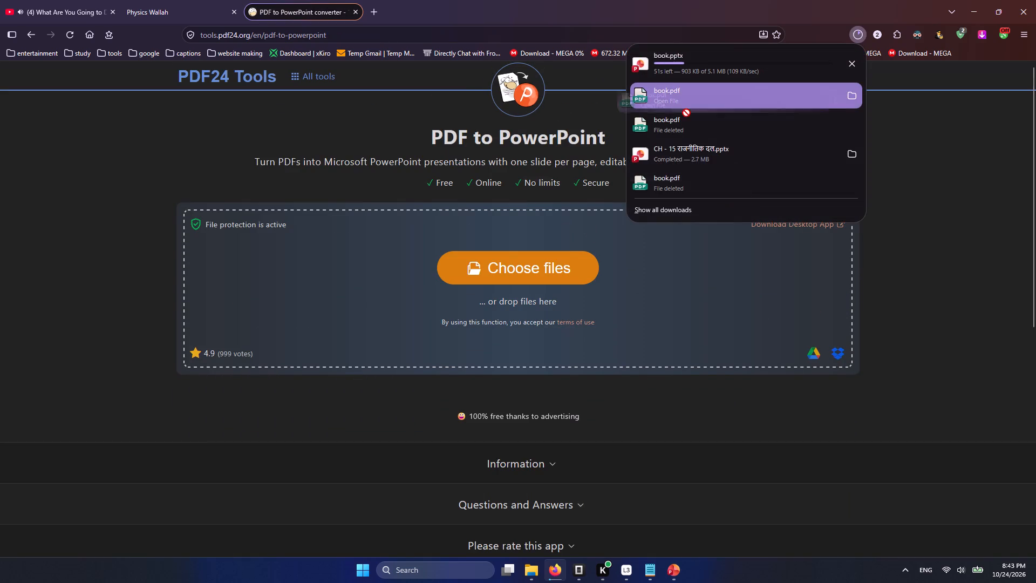
{"action": "left_click_drag", "start_coordinate": [686, 113], "coordinate": [541, 279]}
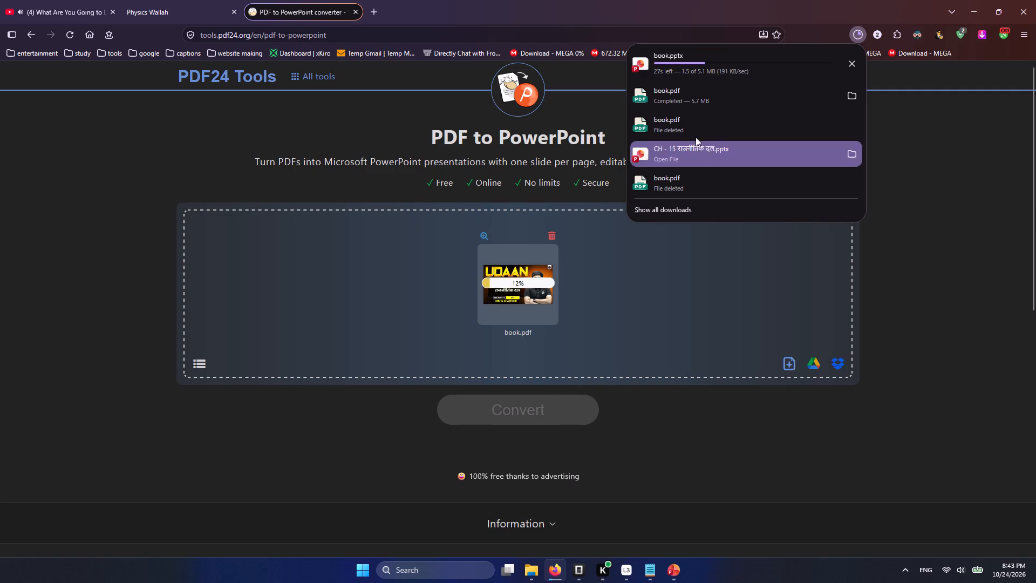
Delete the uploaded book.pdf from the recent downloads.
{"action": "right_click", "coordinate": [688, 93]}
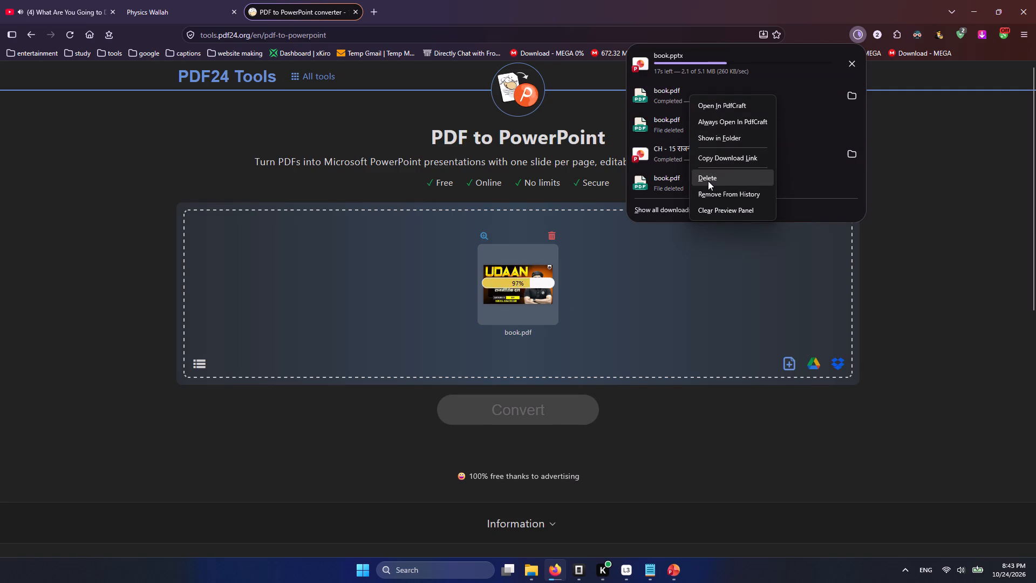
{"action": "left_click", "coordinate": [708, 181]}
Convert the loaded book.pdf to PowerPoint and show the recent downloads.
{"action": "left_click", "coordinate": [511, 414]}
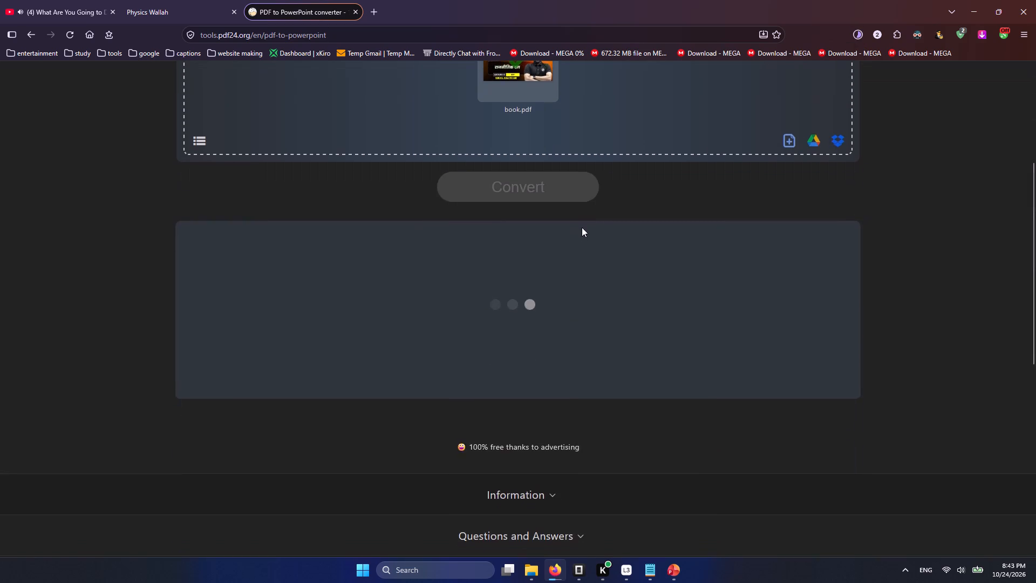
{"action": "scroll", "coordinate": [541, 327], "scroll_direction": "up", "scroll_amount": 3}
{"action": "left_click", "coordinate": [852, 28]}
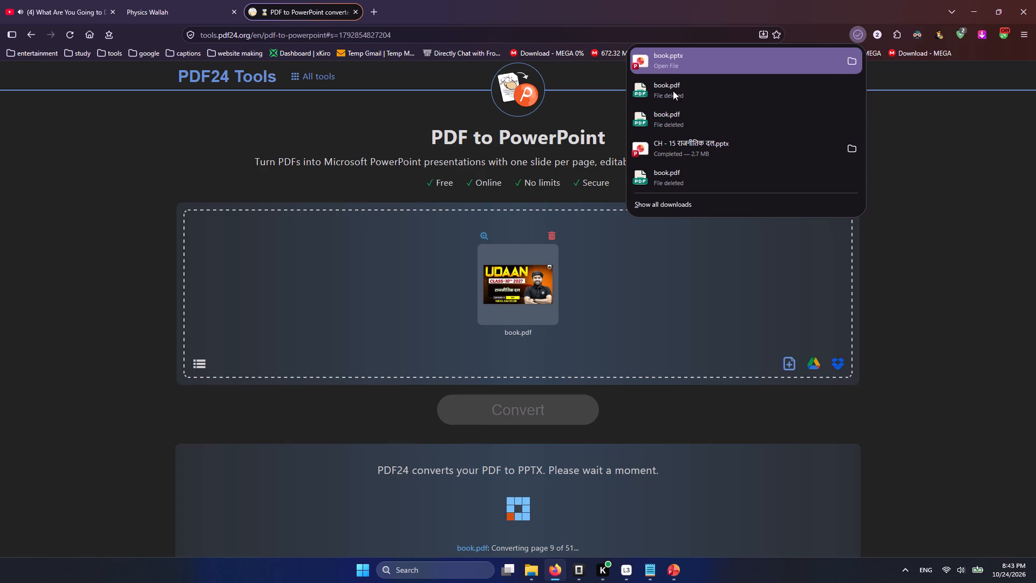
Switch to PowerPoint and load the Lecture-2 book.pptx from Downloads as the source for reusing slides.
{"action": "left_click", "coordinate": [675, 570]}
{"action": "left_click", "coordinate": [21, 30]}
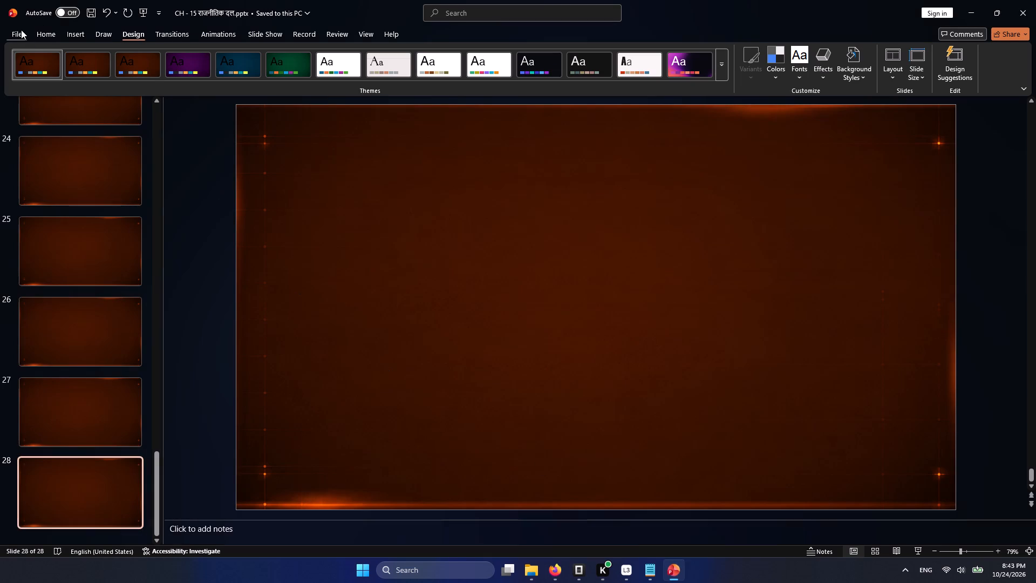
{"action": "left_click", "coordinate": [12, 30]}
{"action": "left_click", "coordinate": [68, 33]}
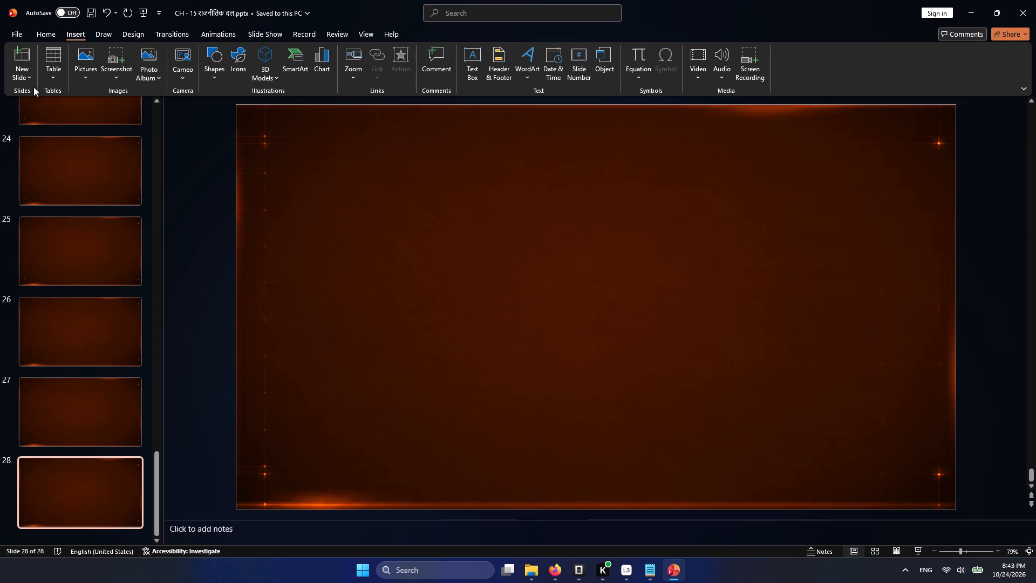
{"action": "left_click", "coordinate": [19, 77]}
{"action": "left_click", "coordinate": [50, 349]}
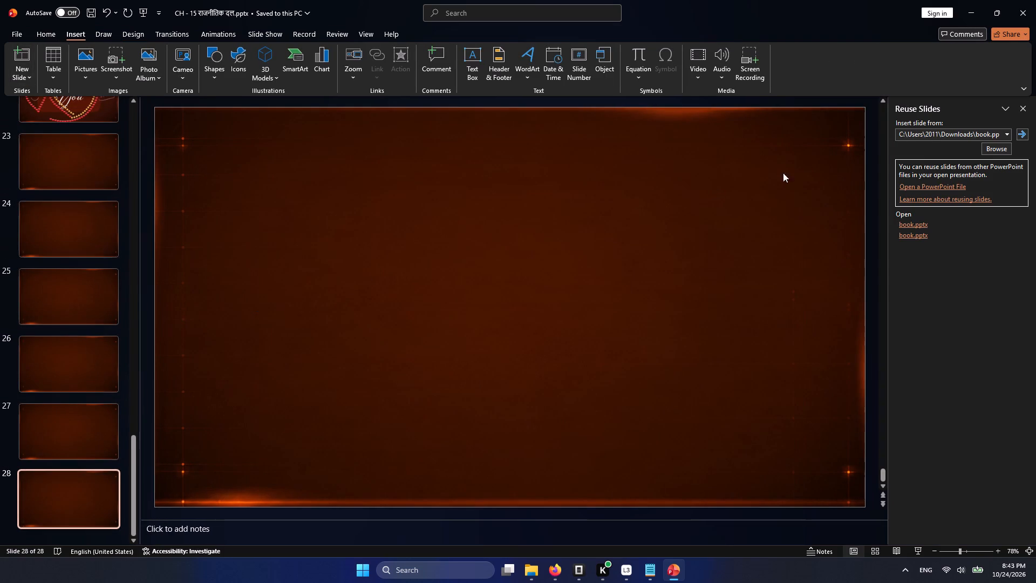
{"action": "left_click", "coordinate": [993, 147]}
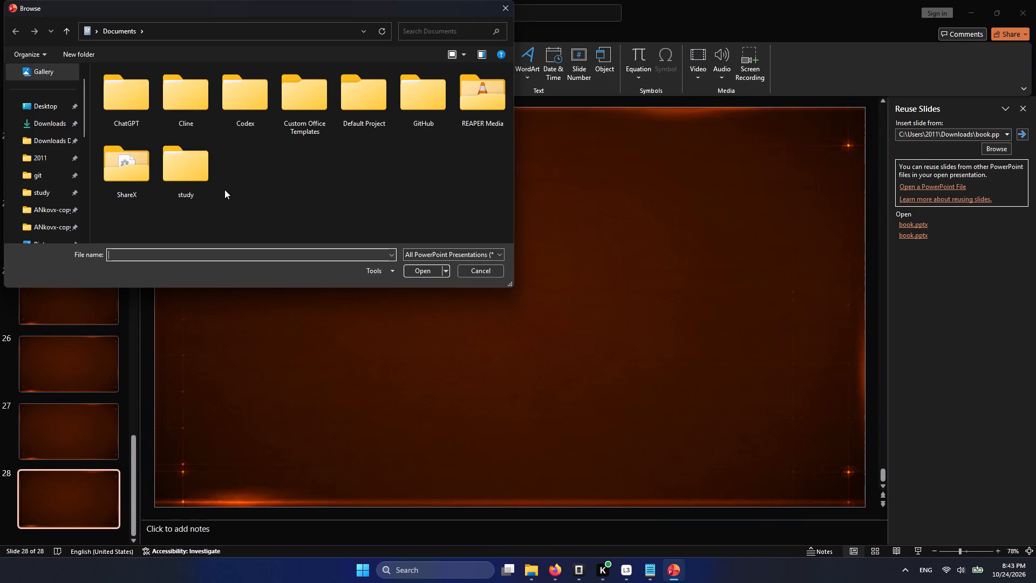
{"action": "left_click", "coordinate": [42, 121]}
{"action": "scroll", "coordinate": [249, 182], "scroll_direction": "down", "scroll_amount": 2}
{"action": "left_click", "coordinate": [476, 115]}
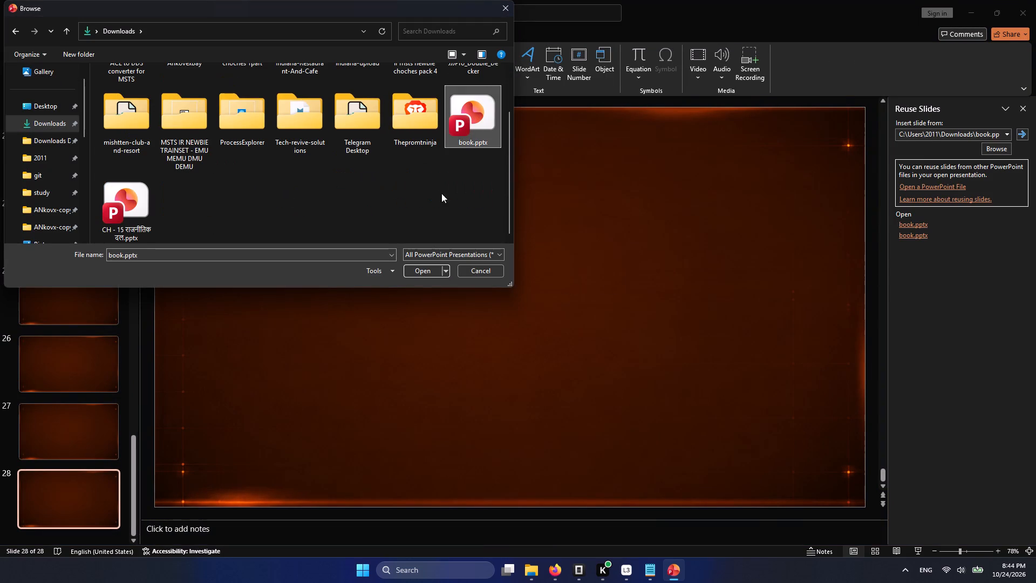
{"action": "left_click", "coordinate": [424, 266]}
Insert slides 2 to 11 of the Lecture-2 book.pptx, in order, after the last blank slide.
{"action": "left_click", "coordinate": [939, 215]}
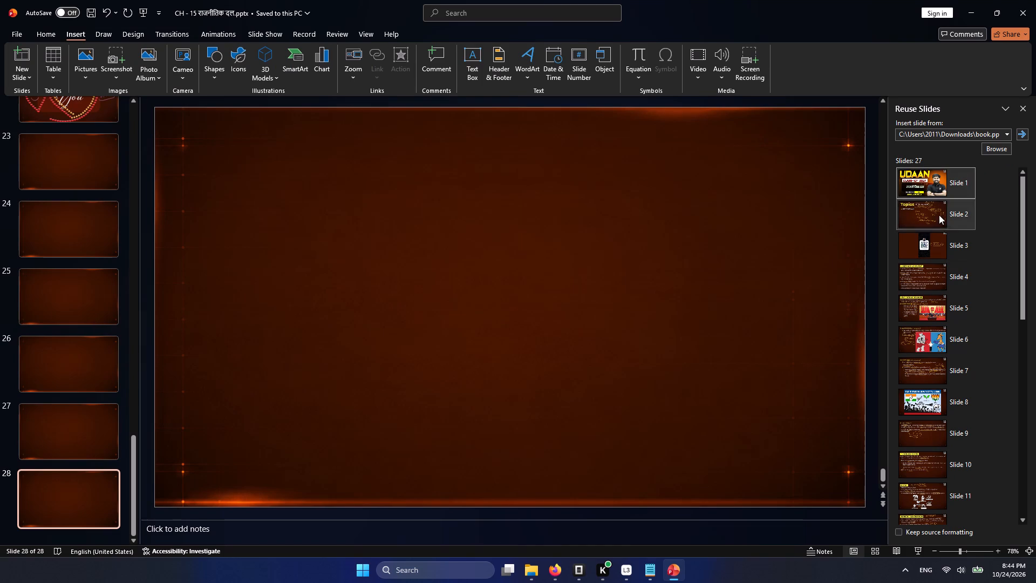
{"action": "left_click", "coordinate": [938, 238]}
{"action": "left_click", "coordinate": [938, 272]}
{"action": "left_click", "coordinate": [942, 301]}
{"action": "left_click", "coordinate": [943, 331]}
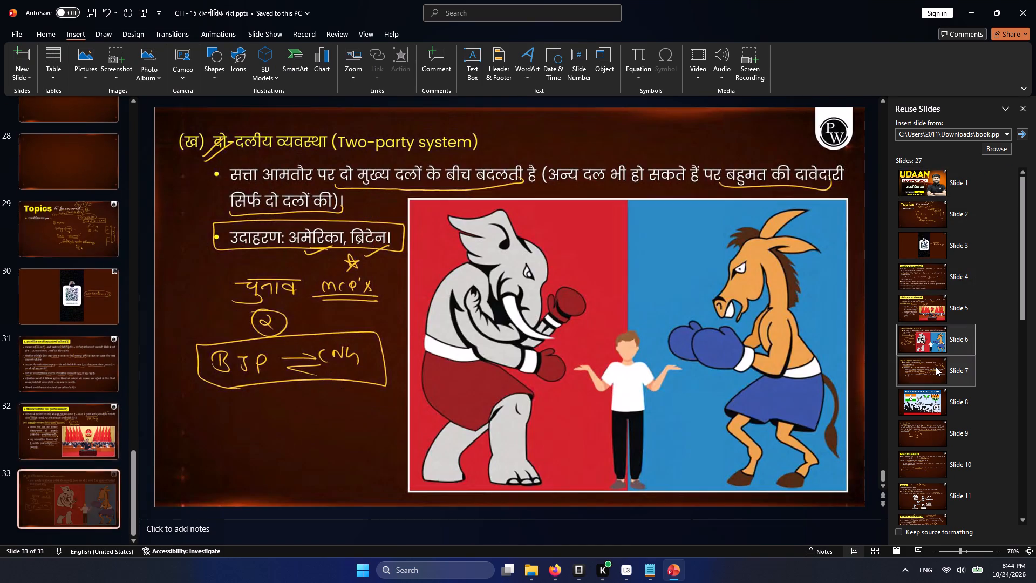
{"action": "left_click", "coordinate": [936, 367]}
{"action": "left_click", "coordinate": [934, 401]}
{"action": "left_click", "coordinate": [937, 430]}
{"action": "left_click", "coordinate": [939, 463]}
{"action": "left_click", "coordinate": [942, 489]}
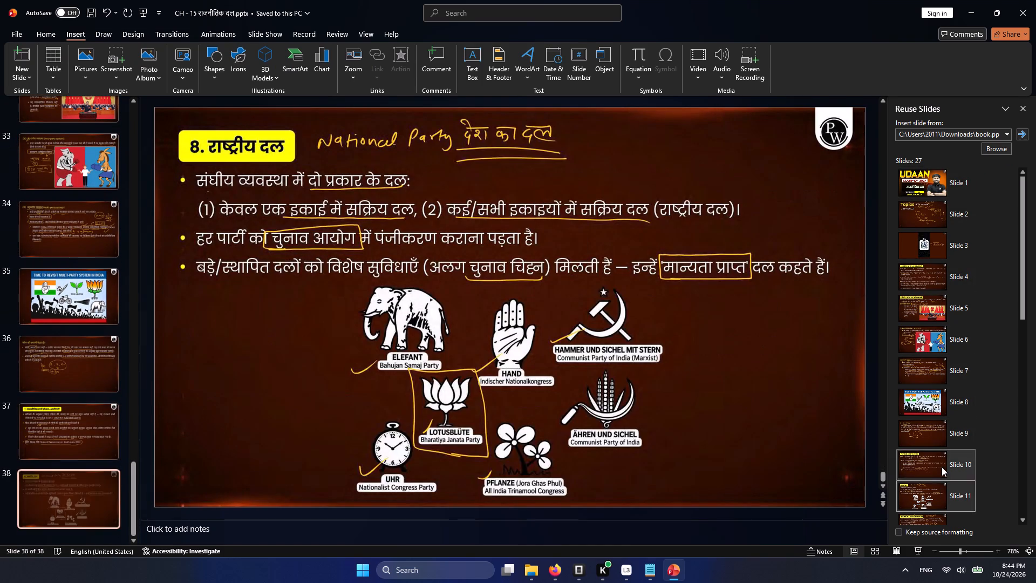
Insert slides 12 to 20 of the Lecture-2 book.pptx at the end of the presentation.
{"action": "scroll", "coordinate": [942, 467], "scroll_direction": "down", "scroll_amount": 1}
{"action": "left_click", "coordinate": [939, 253]}
{"action": "left_click", "coordinate": [937, 270]}
{"action": "left_click", "coordinate": [940, 299]}
{"action": "left_click", "coordinate": [942, 331]}
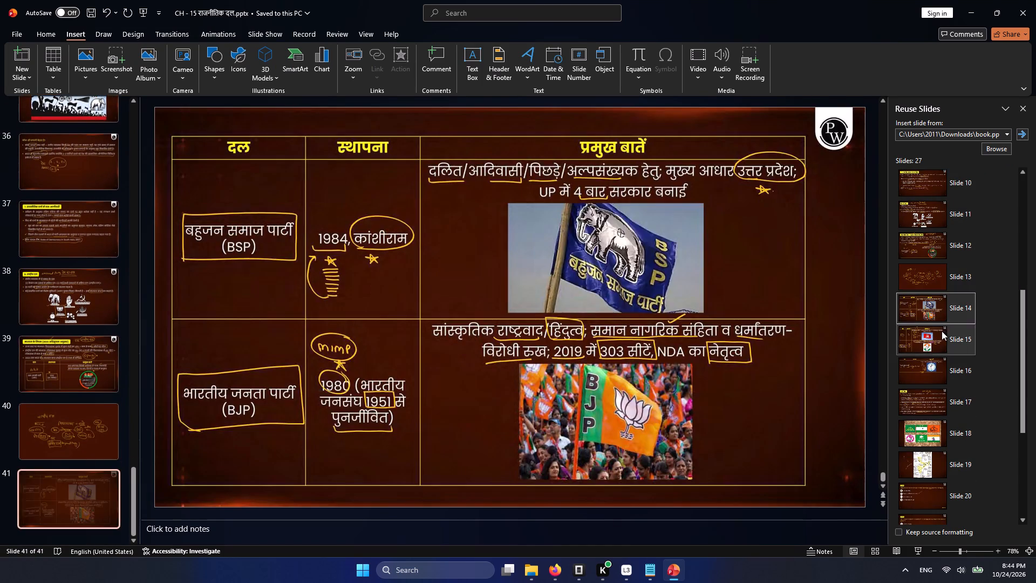
{"action": "left_click", "coordinate": [942, 368]}
{"action": "left_click", "coordinate": [940, 404]}
{"action": "left_click", "coordinate": [945, 439]}
{"action": "left_click", "coordinate": [949, 463]}
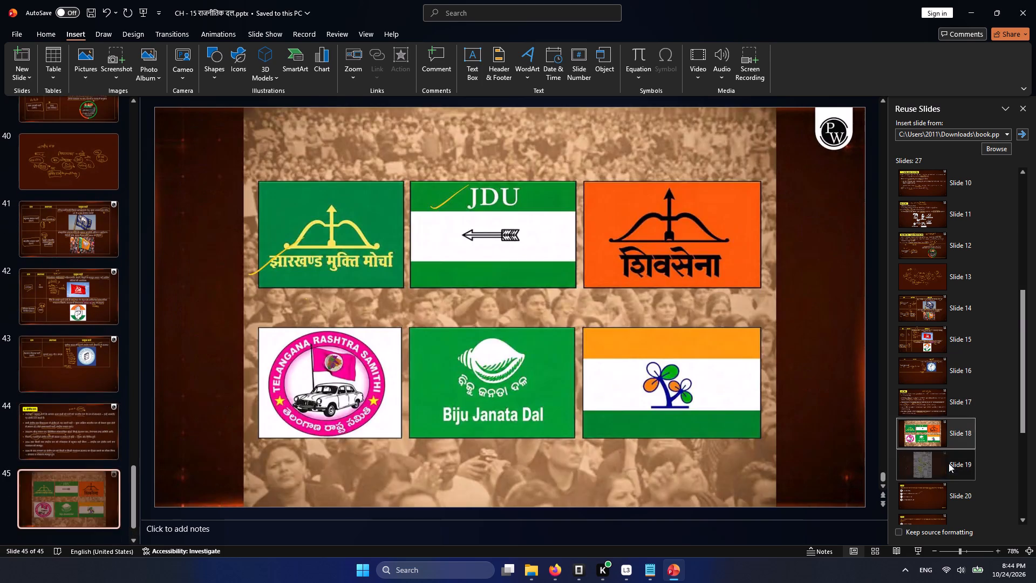
{"action": "left_click", "coordinate": [952, 493]}
Insert slides 21 to 27 of the Lecture-2 book.pptx, ending with its Thank You slide.
{"action": "scroll", "coordinate": [951, 459], "scroll_direction": "down", "scroll_amount": 1}
{"action": "left_click", "coordinate": [940, 311]}
{"action": "left_click", "coordinate": [937, 348]}
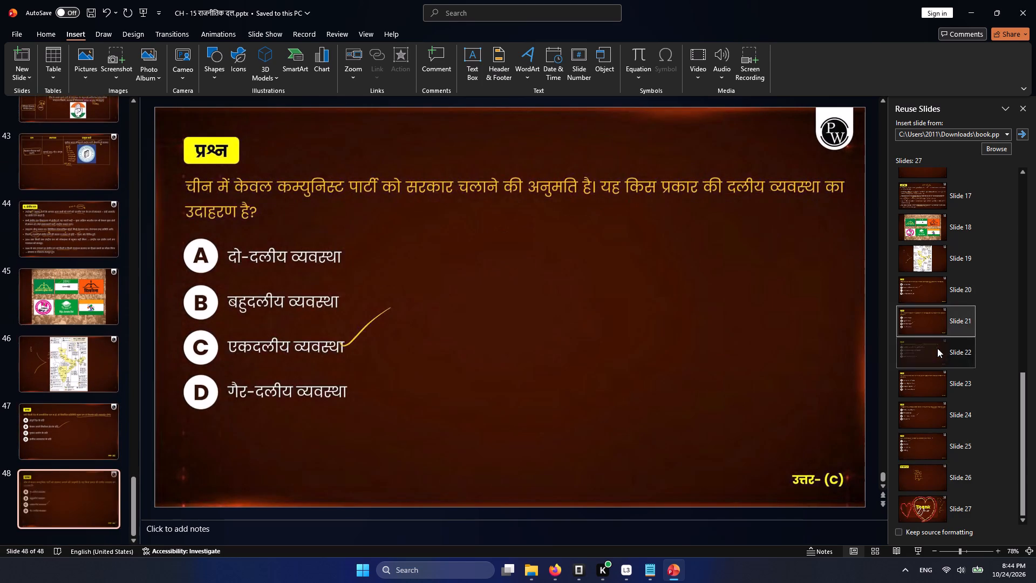
{"action": "left_click", "coordinate": [938, 377]}
{"action": "left_click", "coordinate": [942, 415]}
{"action": "left_click", "coordinate": [943, 439]}
{"action": "left_click", "coordinate": [941, 465]}
{"action": "left_click", "coordinate": [943, 503]}
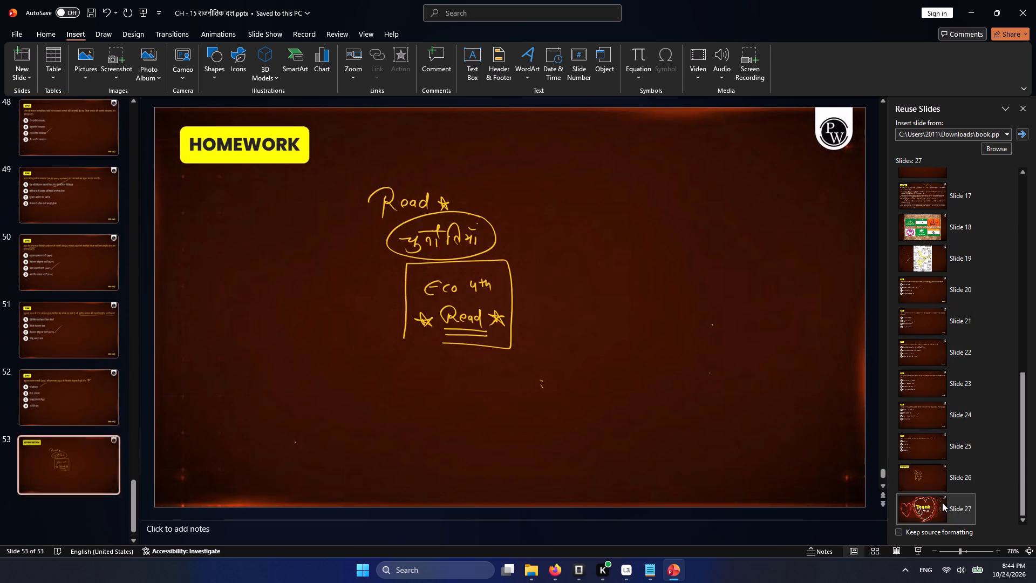
Add five blank slides after the Lecture-2 Thank You slide at the end of the presentation.
{"action": "scroll", "coordinate": [938, 476], "scroll_direction": "down", "scroll_amount": 1}
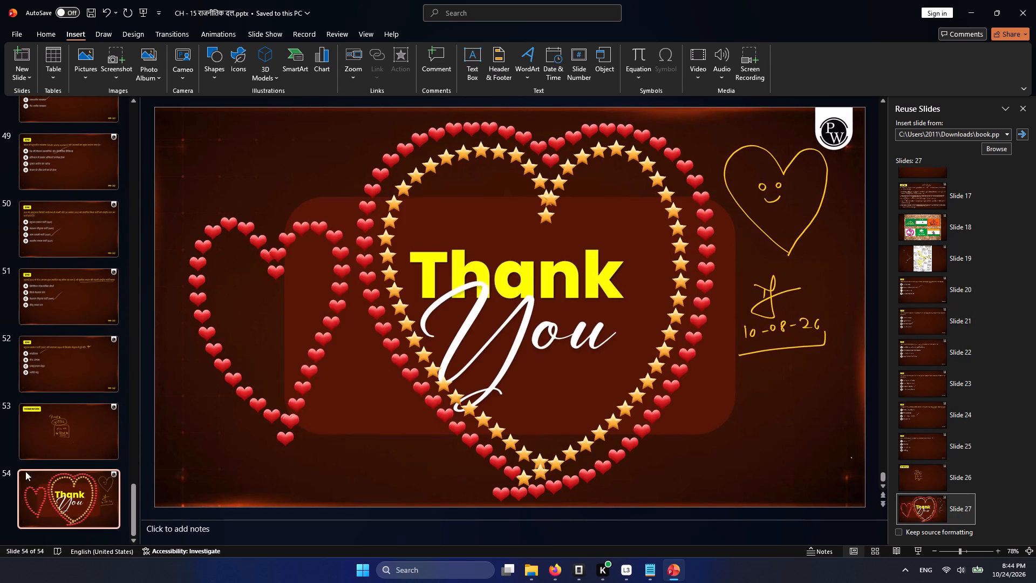
{"action": "left_click", "coordinate": [46, 509]}
{"action": "key", "text": "ctrl+m"}
{"action": "key", "text": "ctrl+m"}
{"action": "key", "text": "ctrl+m"}
{"action": "key", "text": "ctrl+m"}
{"action": "key", "text": "ctrl+m"}
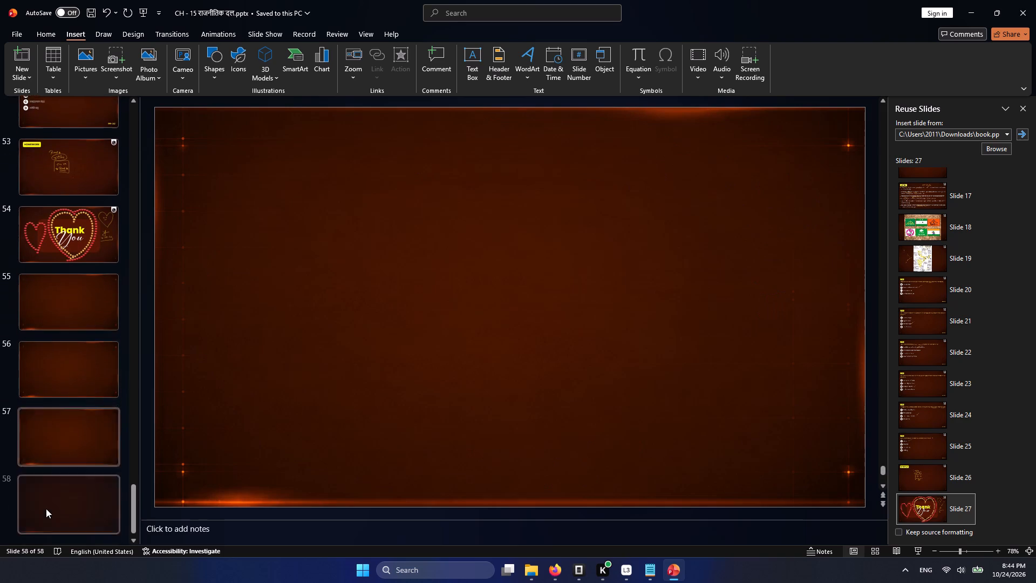
Switch to Firefox and delete the already merged Lecture-2 book.pptx from the recent downloads.
{"action": "key", "text": "alt+Tab"}
{"action": "scroll", "coordinate": [504, 333], "scroll_direction": "down", "scroll_amount": 3}
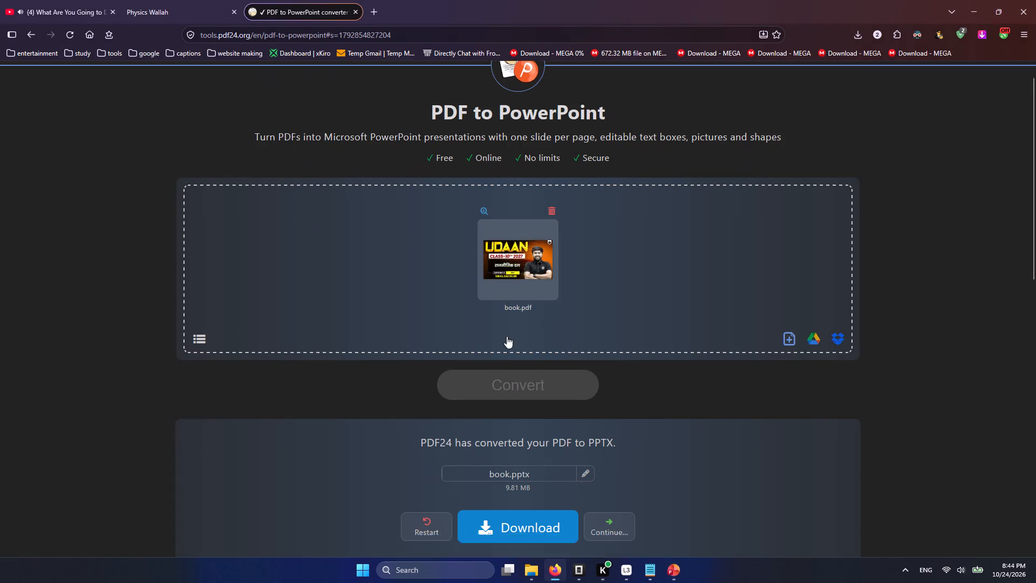
{"action": "scroll", "coordinate": [524, 273], "scroll_direction": "up", "scroll_amount": 3}
{"action": "left_click", "coordinate": [857, 33]}
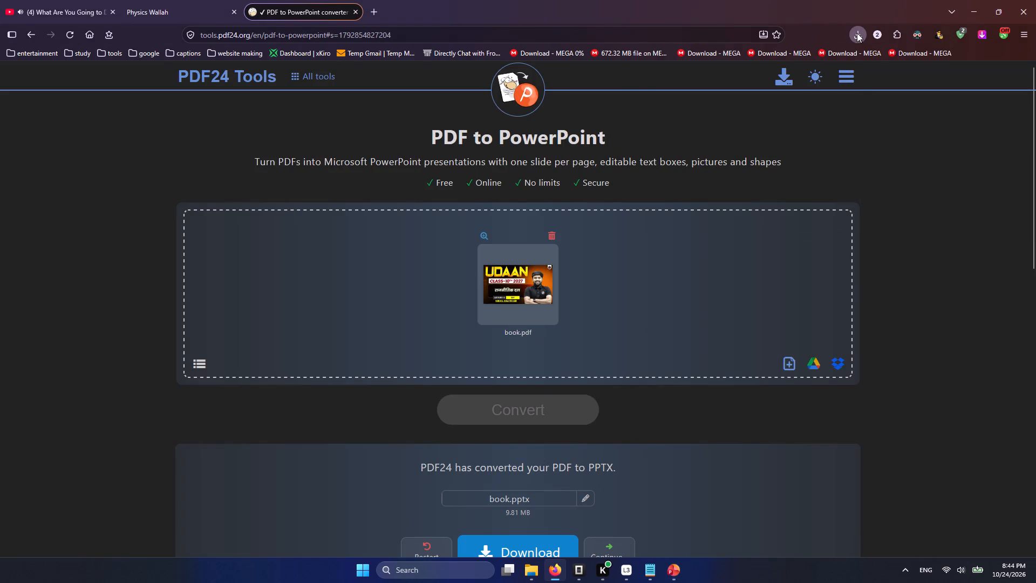
{"action": "right_click", "coordinate": [707, 73]}
{"action": "left_click", "coordinate": [740, 154]}
Download the converted Lecture-3 presentation as book.pptx.
{"action": "scroll", "coordinate": [607, 329], "scroll_direction": "down", "scroll_amount": 1}
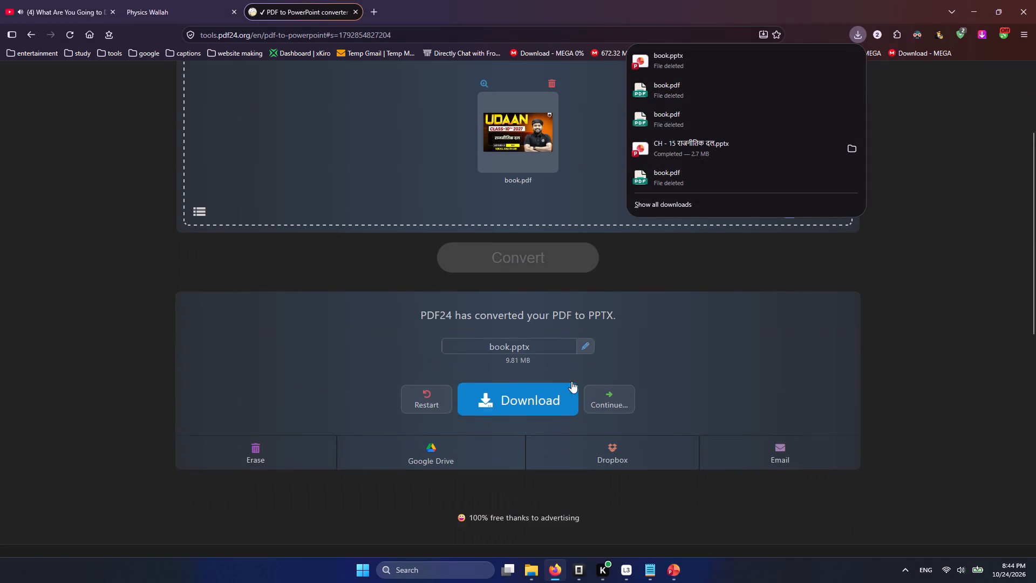
{"action": "left_click", "coordinate": [519, 390]}
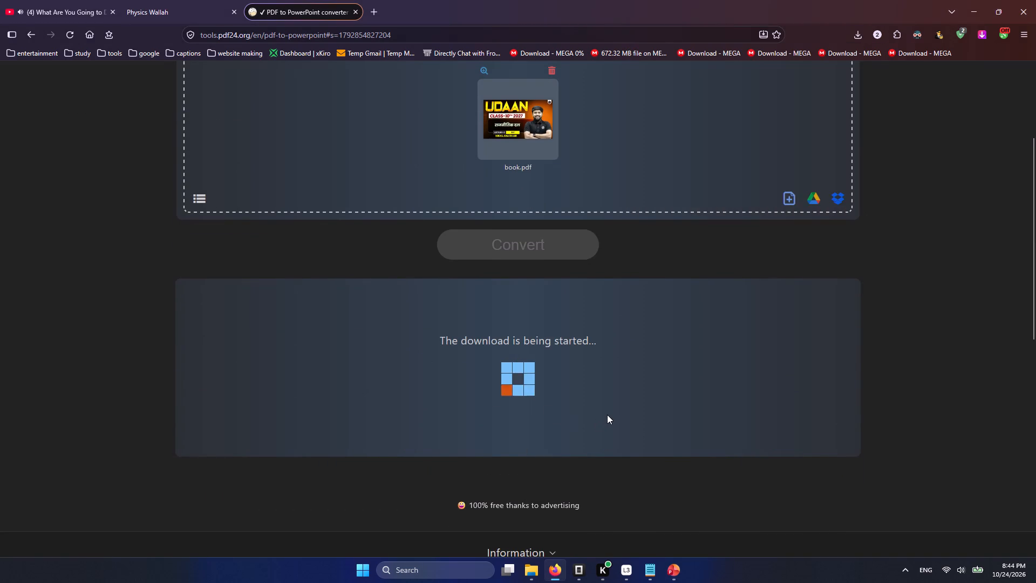
Switch to PowerPoint and load the new Lecture-3 book.pptx from Downloads as the source for reusing slides.
{"action": "left_click", "coordinate": [674, 575]}
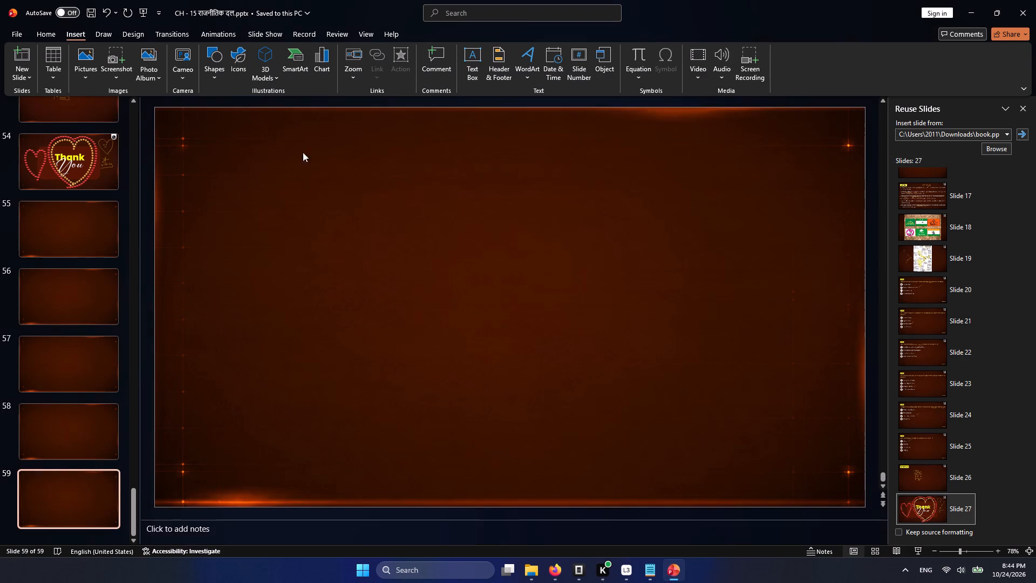
{"action": "left_click", "coordinate": [997, 143]}
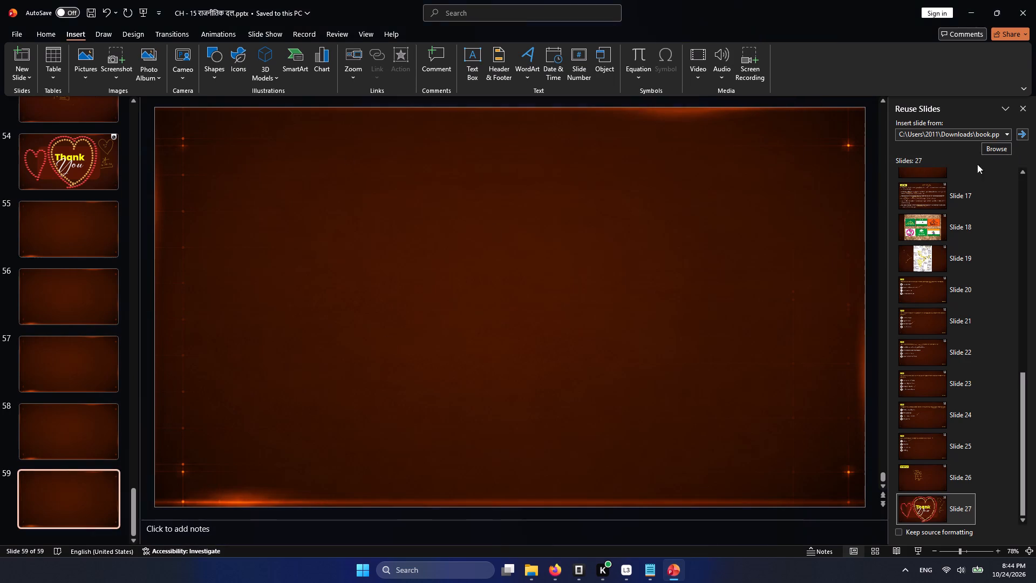
{"action": "scroll", "coordinate": [234, 176], "scroll_direction": "down", "scroll_amount": 3}
{"action": "left_click", "coordinate": [474, 127]}
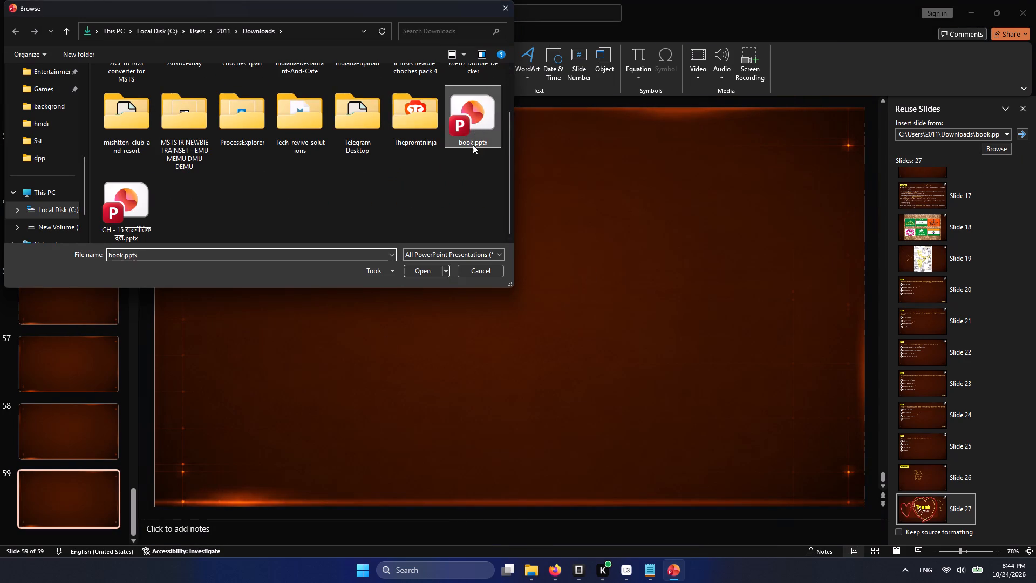
{"action": "left_click", "coordinate": [425, 269]}
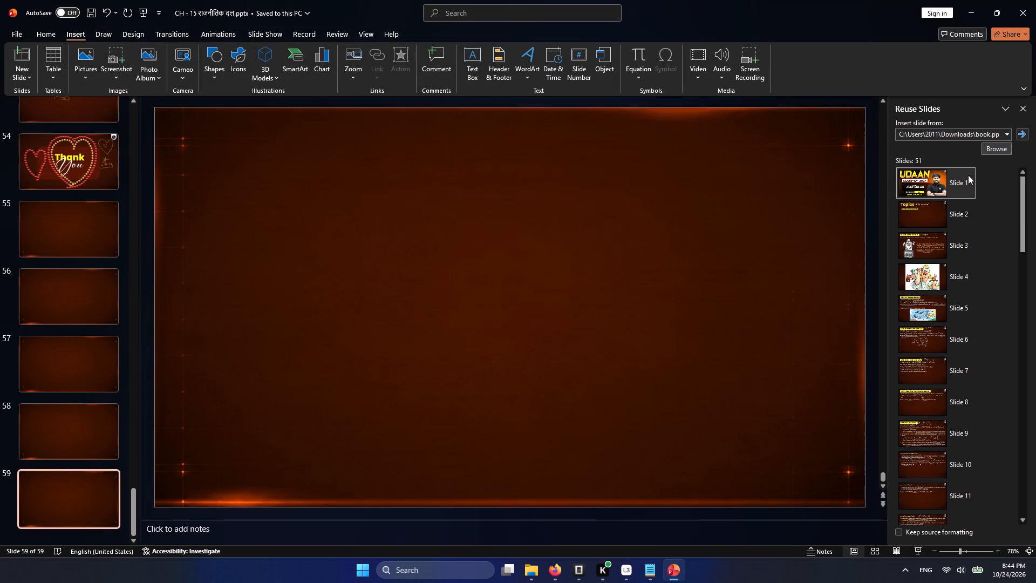
Insert slides 2 to 11 of the Lecture-3 book.pptx, in order, after the last blank slide.
{"action": "left_click", "coordinate": [923, 204]}
{"action": "left_click", "coordinate": [931, 241]}
{"action": "left_click", "coordinate": [936, 277]}
{"action": "left_click", "coordinate": [937, 296]}
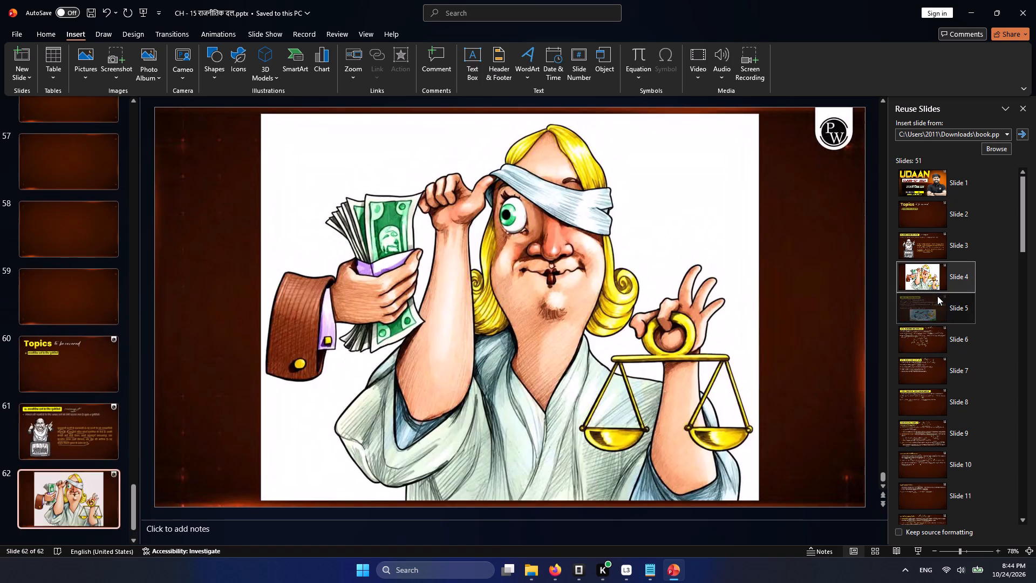
{"action": "left_click", "coordinate": [942, 342]}
{"action": "left_click", "coordinate": [942, 368]}
{"action": "left_click", "coordinate": [945, 397]}
{"action": "left_click", "coordinate": [946, 430]}
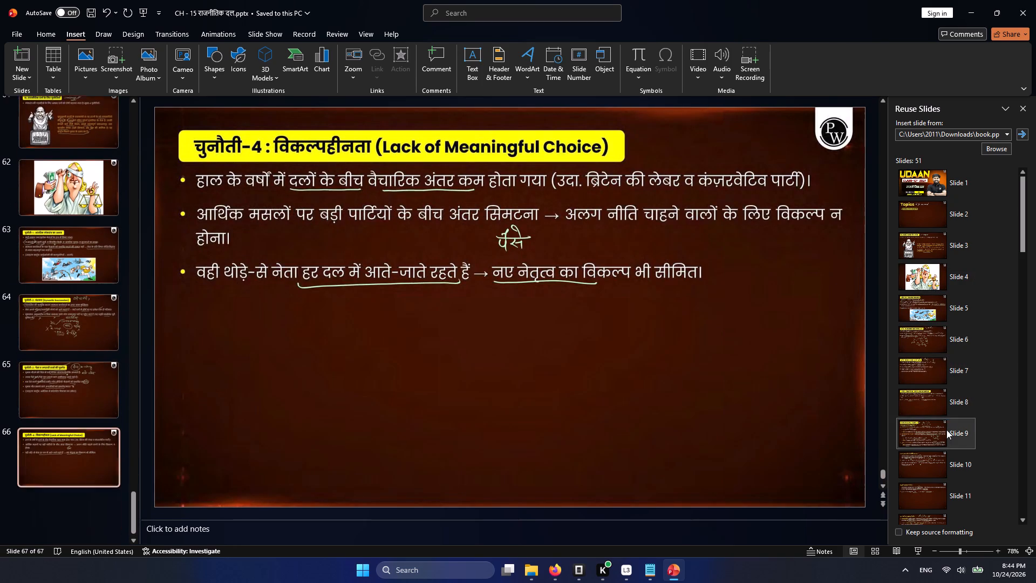
{"action": "left_click", "coordinate": [949, 473]}
{"action": "left_click", "coordinate": [949, 498]}
Insert slides 12 to 20 of the Lecture-3 book.pptx, in order, at the end of the CH - 15 presentation.
{"action": "scroll", "coordinate": [947, 494], "scroll_direction": "down", "scroll_amount": 1}
{"action": "left_click", "coordinate": [953, 249]}
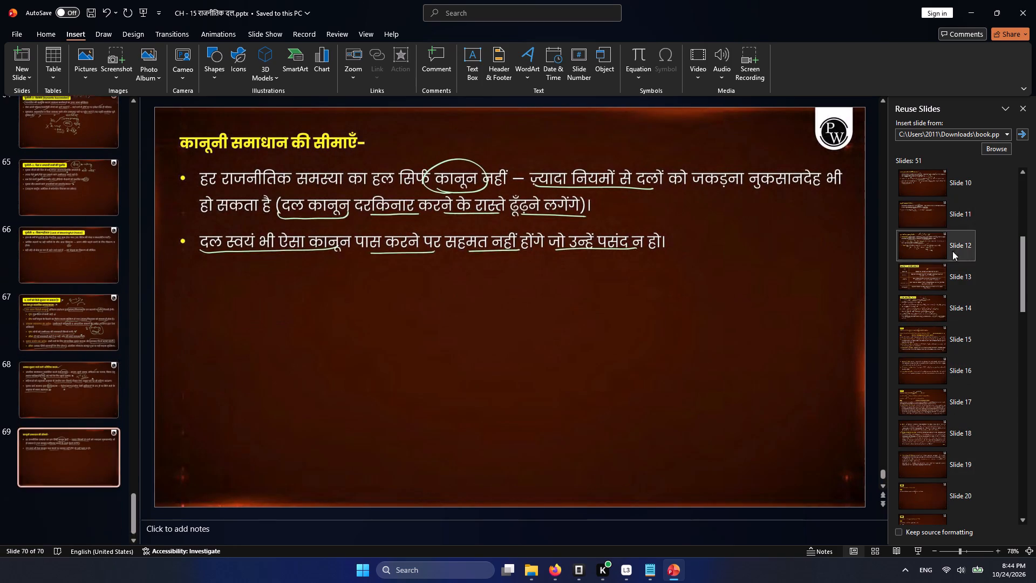
{"action": "left_click", "coordinate": [946, 276]}
{"action": "left_click", "coordinate": [945, 311]}
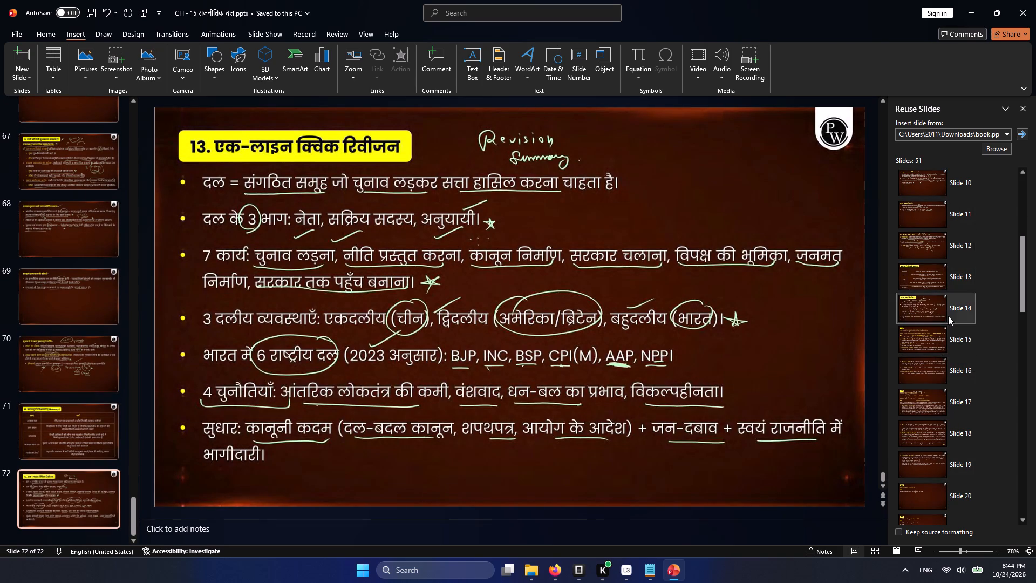
{"action": "left_click", "coordinate": [940, 338]}
{"action": "left_click", "coordinate": [937, 377]}
{"action": "left_click", "coordinate": [937, 398]}
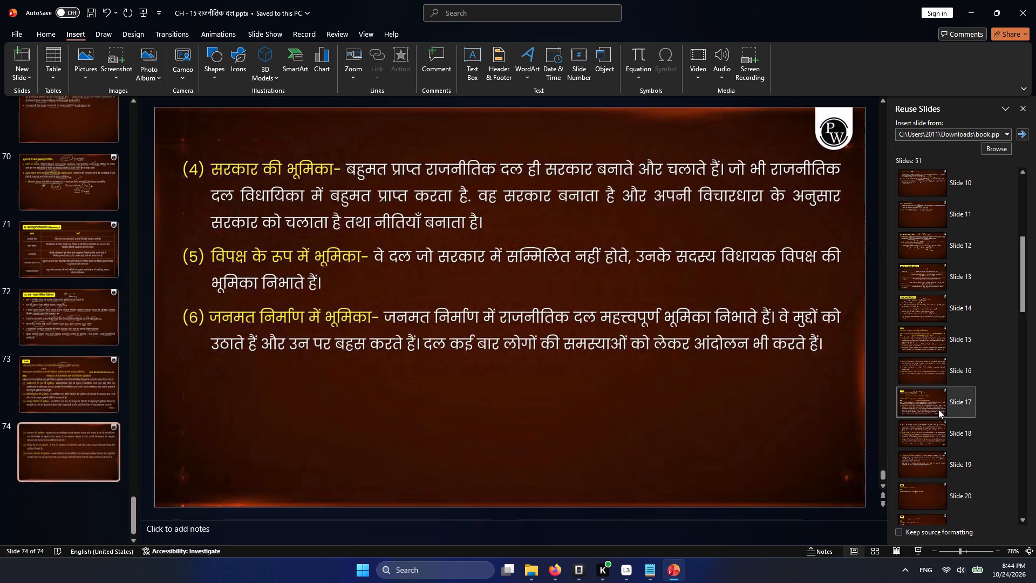
{"action": "left_click", "coordinate": [942, 432]}
{"action": "left_click", "coordinate": [945, 456]}
{"action": "left_click", "coordinate": [949, 485]}
Insert slides 21 to 29 of the Lecture-3 book.pptx, in order, after the last inserted slide.
{"action": "scroll", "coordinate": [949, 485], "scroll_direction": "down", "scroll_amount": 1}
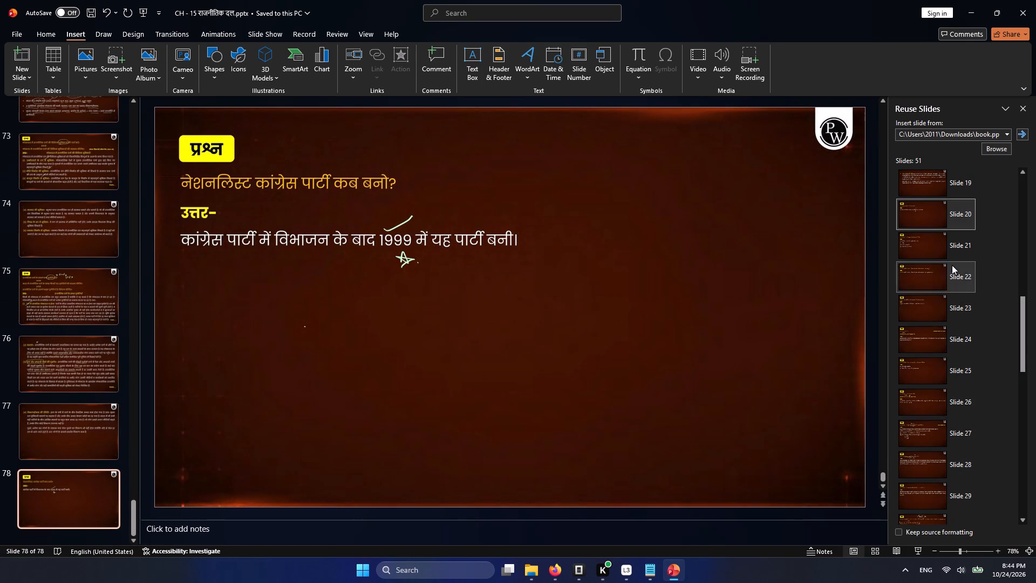
{"action": "left_click", "coordinate": [951, 259]}
{"action": "left_click", "coordinate": [949, 277]}
{"action": "left_click", "coordinate": [946, 308]}
{"action": "left_click", "coordinate": [942, 342]}
{"action": "left_click", "coordinate": [942, 365]}
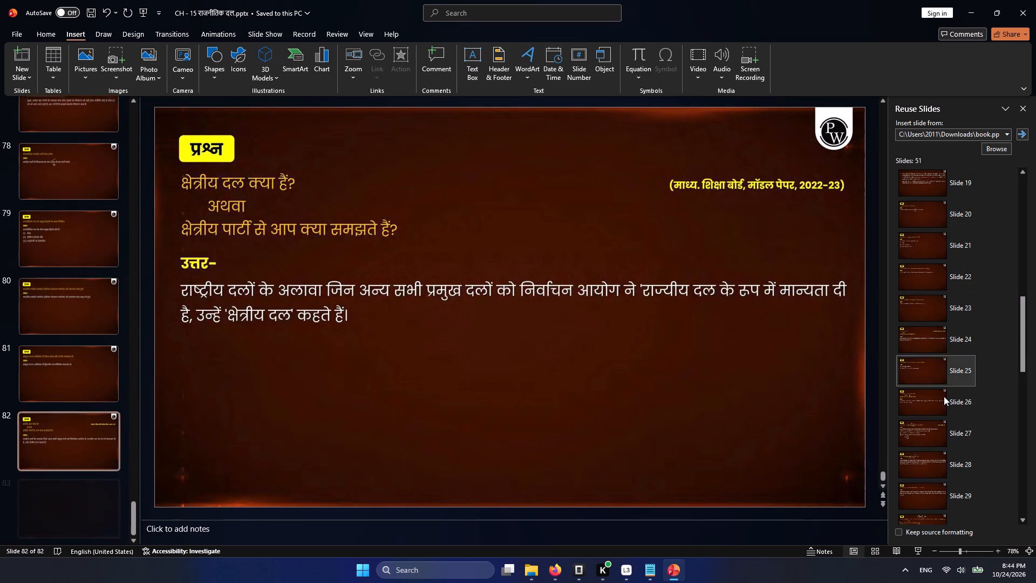
{"action": "left_click", "coordinate": [944, 398]}
{"action": "left_click", "coordinate": [946, 430]}
{"action": "left_click", "coordinate": [947, 457]}
{"action": "left_click", "coordinate": [950, 487]}
Insert slides 30 to 38 of the Lecture-3 book.pptx, in order, after the last inserted slide.
{"action": "scroll", "coordinate": [959, 487], "scroll_direction": "down", "scroll_amount": 1}
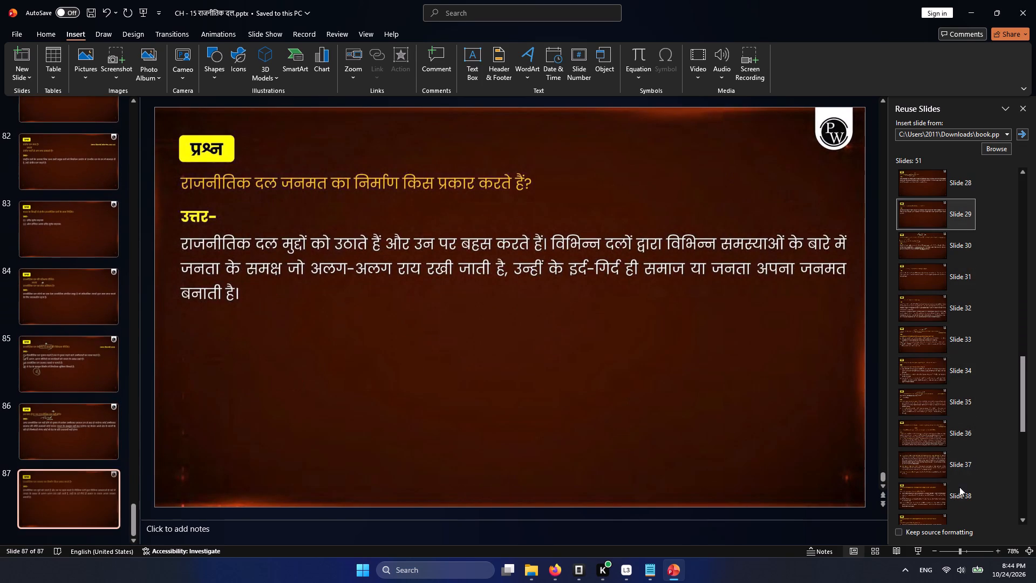
{"action": "left_click", "coordinate": [948, 254]}
{"action": "left_click", "coordinate": [943, 272]}
{"action": "left_click", "coordinate": [940, 304]}
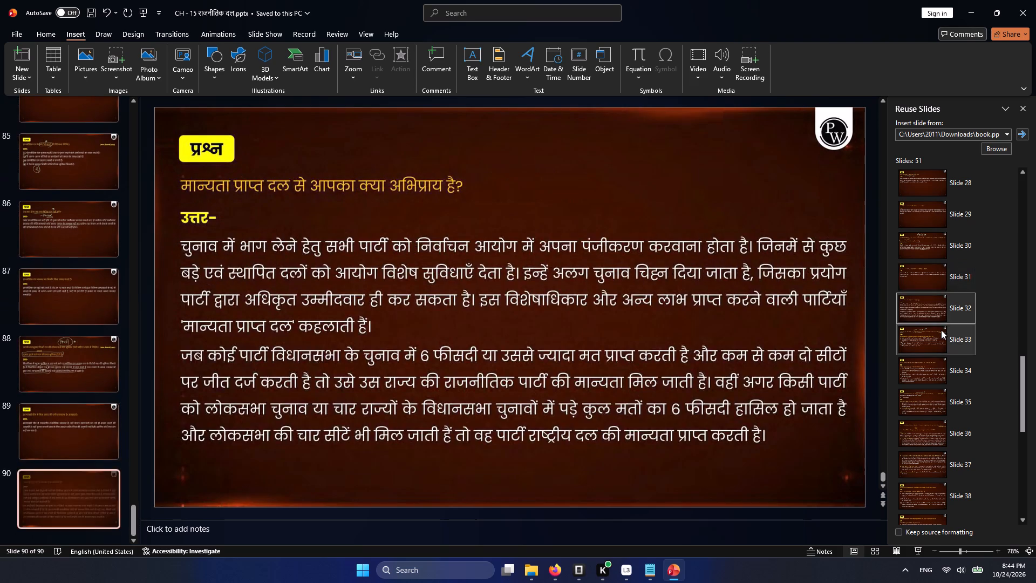
{"action": "left_click", "coordinate": [941, 330]}
{"action": "left_click", "coordinate": [947, 378]}
{"action": "left_click", "coordinate": [945, 405]}
{"action": "left_click", "coordinate": [945, 431]}
{"action": "left_click", "coordinate": [940, 456]}
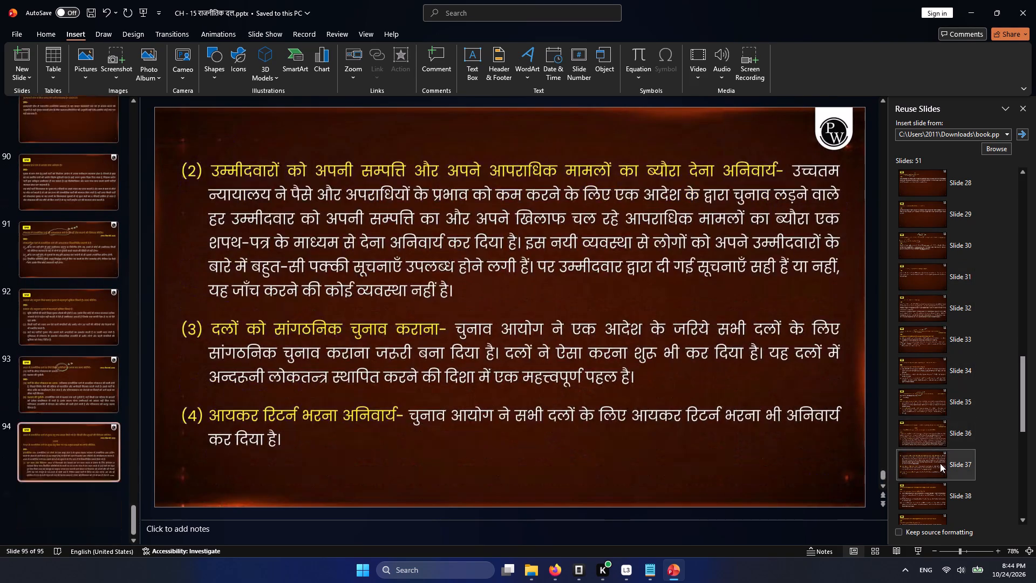
{"action": "left_click", "coordinate": [940, 494]}
Insert slides 39 to 47 of the Lecture-3 book.pptx, in order, after the last inserted slide.
{"action": "scroll", "coordinate": [941, 494], "scroll_direction": "down", "scroll_amount": 1}
{"action": "left_click", "coordinate": [948, 233]}
{"action": "left_click", "coordinate": [949, 267]}
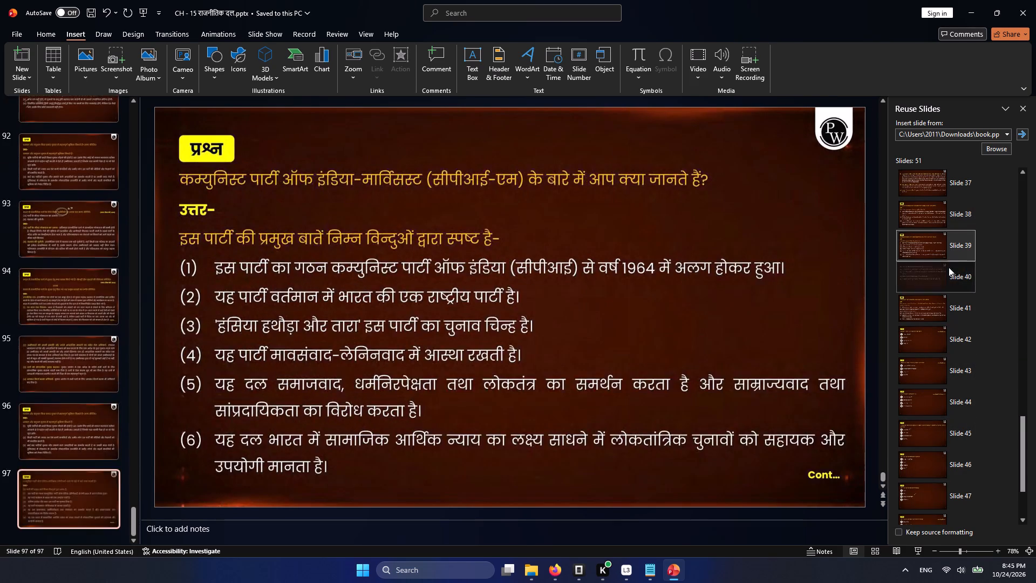
{"action": "left_click", "coordinate": [944, 313]}
{"action": "left_click", "coordinate": [929, 341]}
{"action": "left_click", "coordinate": [935, 366]}
{"action": "left_click", "coordinate": [950, 399]}
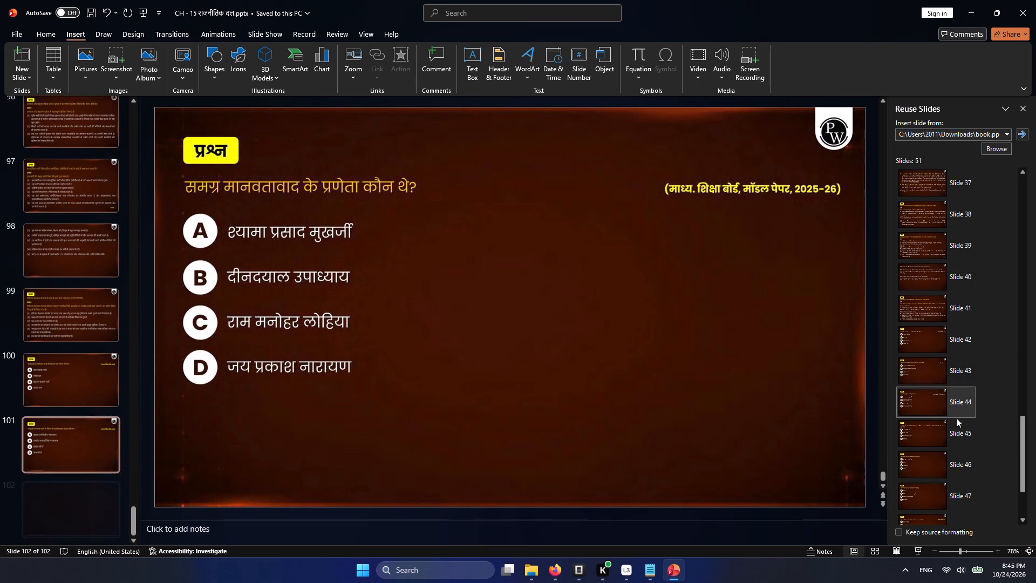
{"action": "left_click", "coordinate": [959, 435]}
{"action": "left_click", "coordinate": [960, 464]}
{"action": "left_click", "coordinate": [955, 486]}
Insert the final slides 48 to 51 of the Lecture-3 book.pptx, ending with the Thank You slide.
{"action": "scroll", "coordinate": [955, 486], "scroll_direction": "down", "scroll_amount": 1}
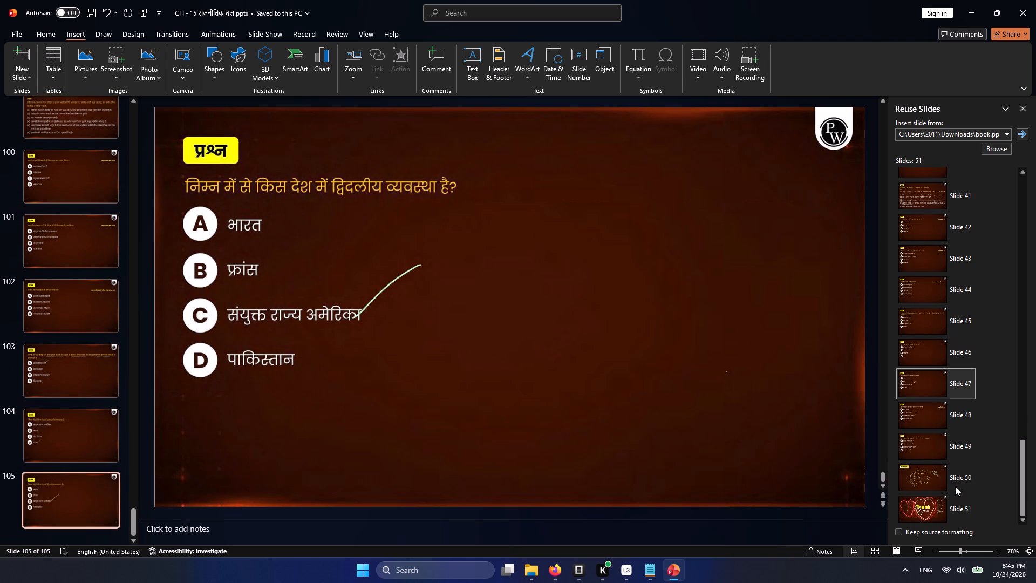
{"action": "left_click", "coordinate": [949, 419]}
{"action": "left_click", "coordinate": [951, 437]}
{"action": "left_click", "coordinate": [958, 467]}
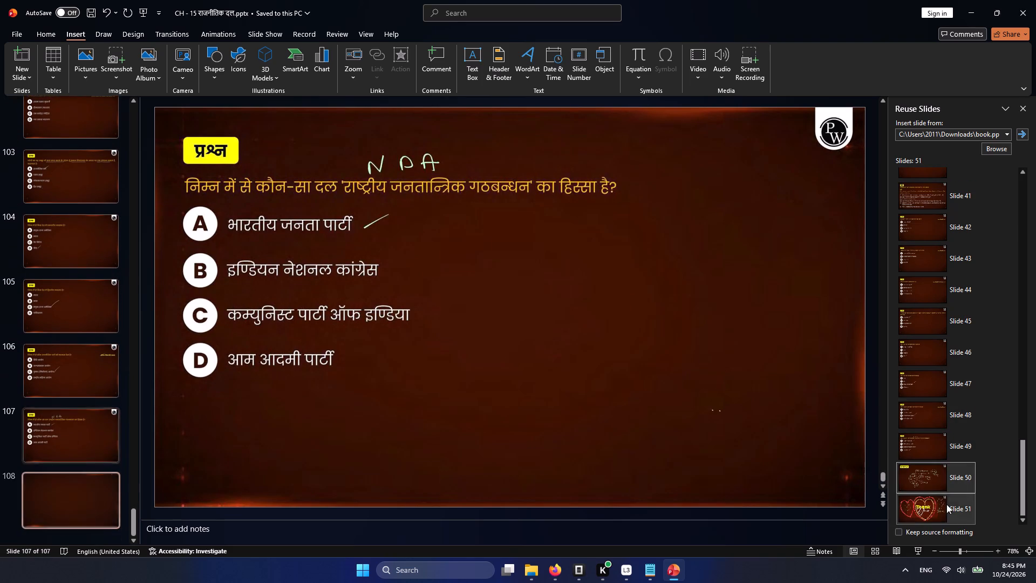
{"action": "left_click", "coordinate": [946, 504]}
Switch to Loggy3, stop the current recording, start a new one and minimize the window.
{"action": "left_click", "coordinate": [623, 560]}
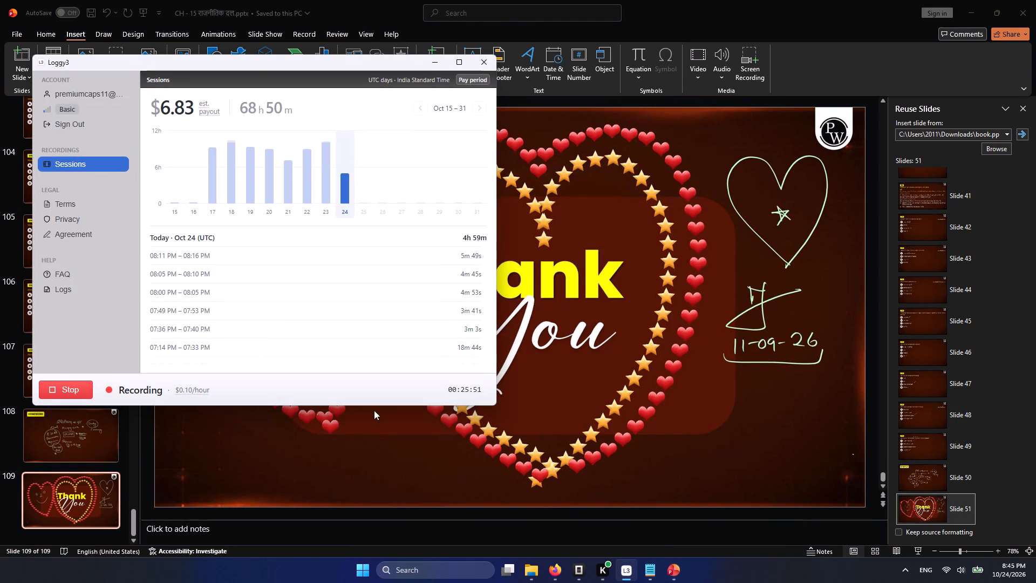
{"action": "left_click", "coordinate": [56, 388]}
{"action": "left_click", "coordinate": [62, 393]}
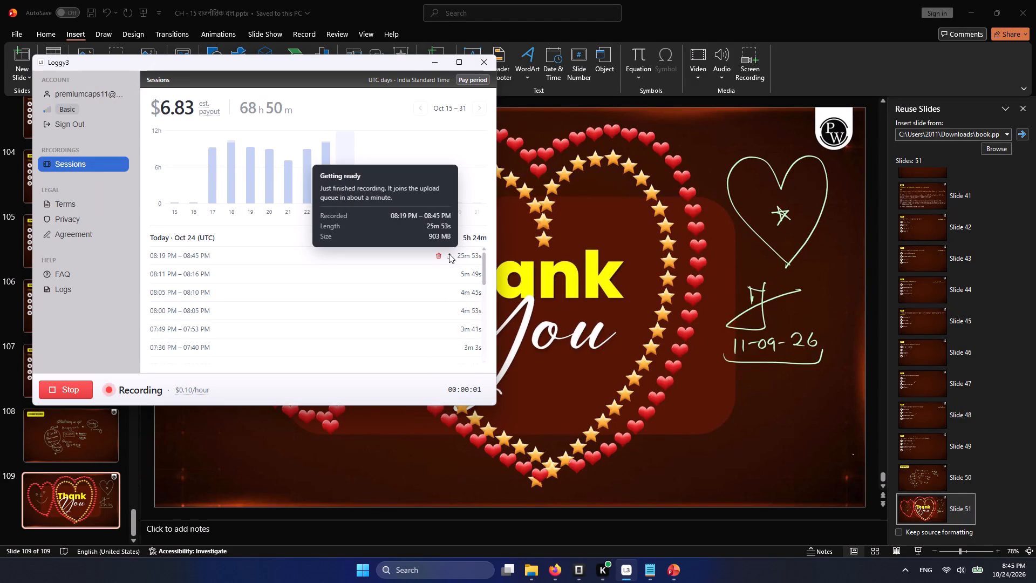
{"action": "left_click", "coordinate": [440, 64]}
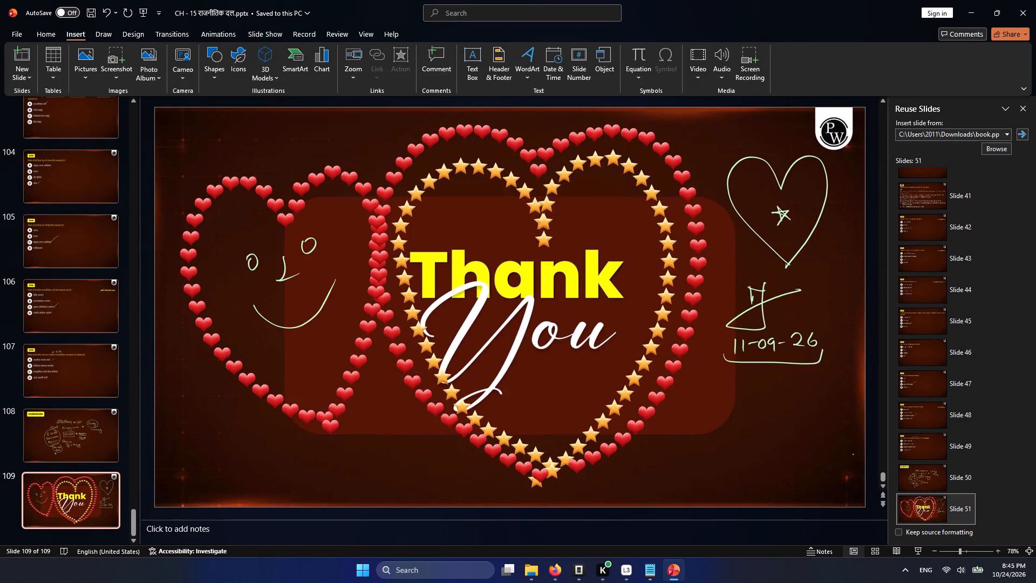
Switch to File Explorer and delete the already merged book.pptx from Downloads.
{"action": "left_click", "coordinate": [531, 567]}
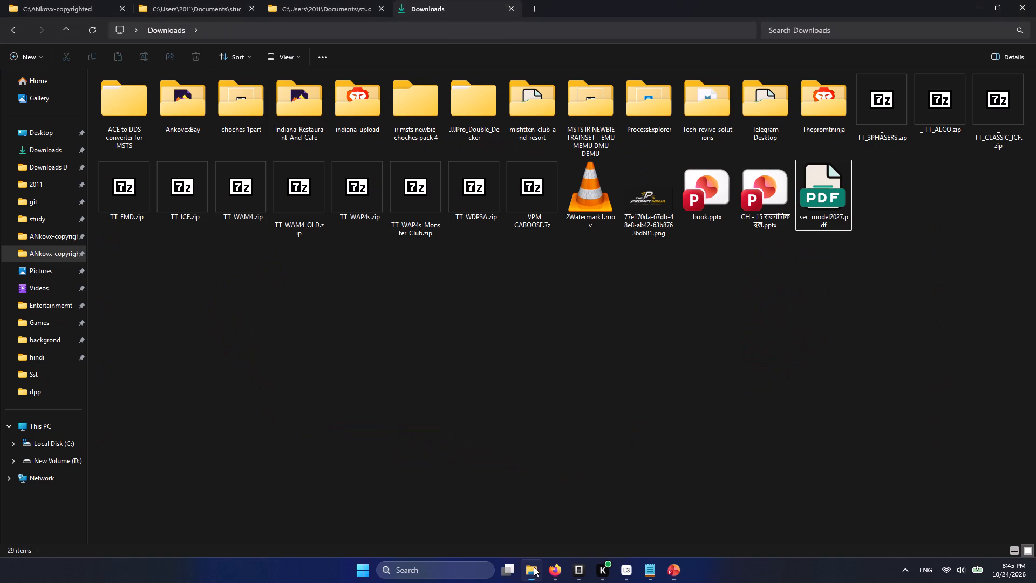
{"action": "left_click_drag", "start_coordinate": [697, 344], "coordinate": [820, 401]}
{"action": "left_click", "coordinate": [724, 185]}
{"action": "key", "text": "Delete"}
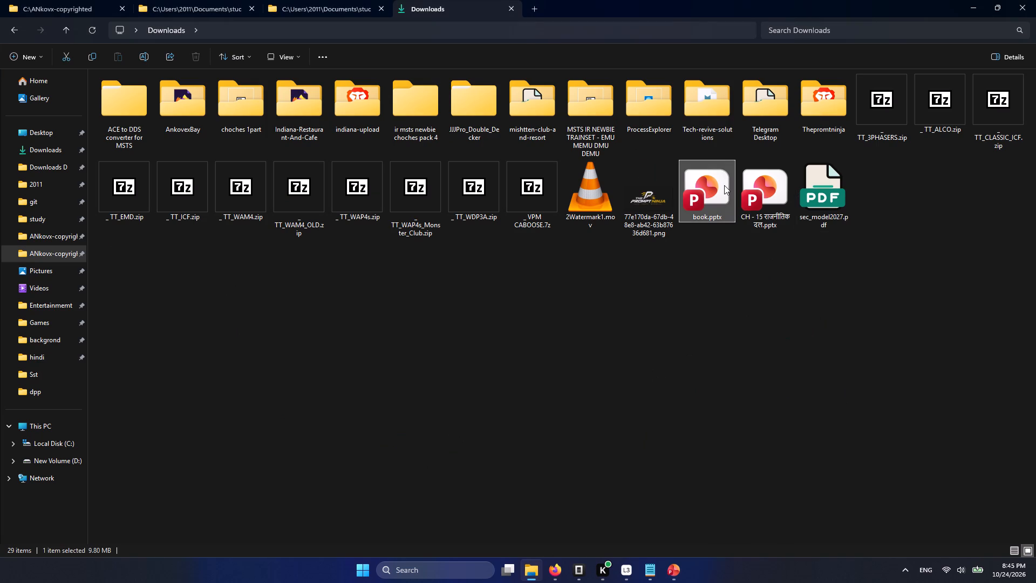
Return to PowerPoint, add three blank slides after the final Thank You slide, then save and close the CH - 15 presentation.
{"action": "left_click", "coordinate": [669, 566]}
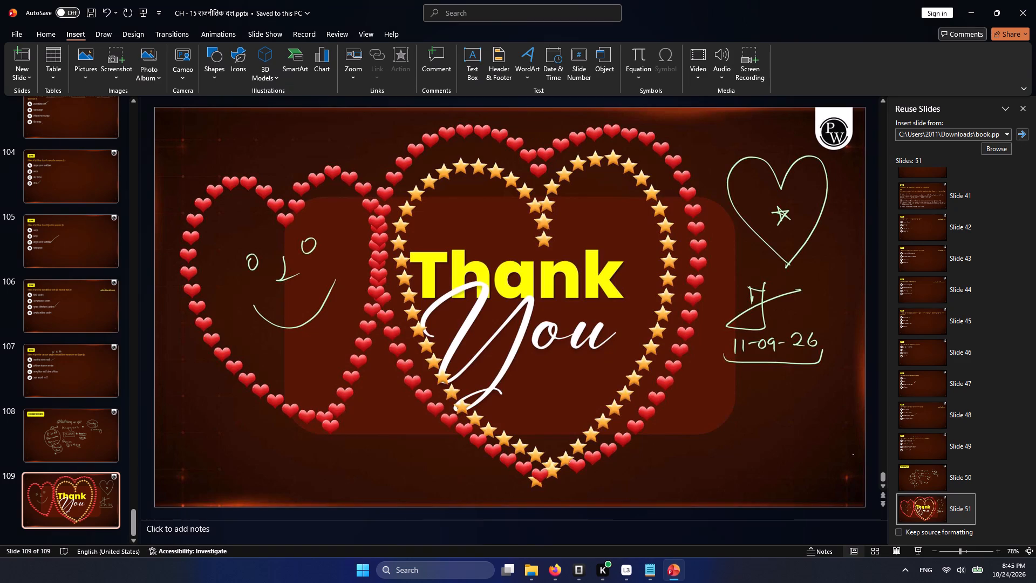
{"action": "left_click", "coordinate": [97, 496]}
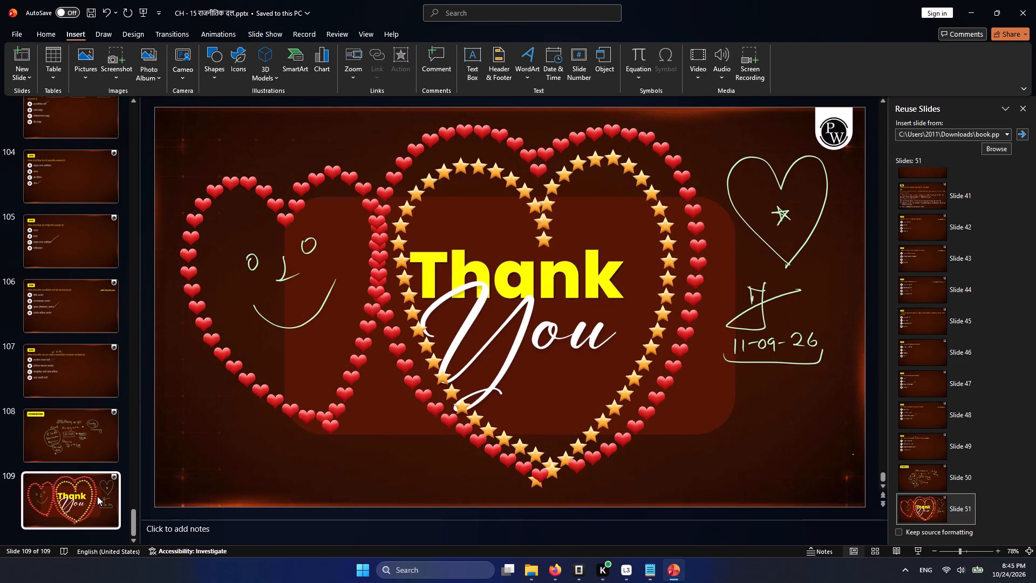
{"action": "key", "text": "ctrl+m"}
{"action": "key", "text": "ctrl+m"}
{"action": "key", "text": "ctrl+m"}
{"action": "key", "text": "ctrl+s"}
{"action": "key", "text": "ctrl+s"}
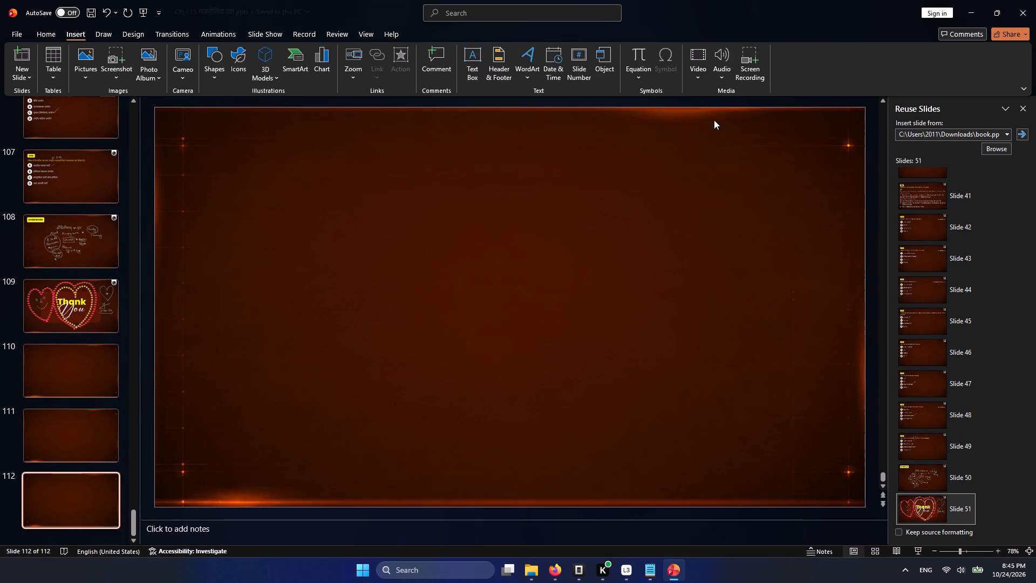
{"action": "left_click", "coordinate": [1035, 0]}
Cut CH - 15 राजनीतिक दल.pptx from Downloads and go to the study > Sst folder to file it there.
{"action": "left_click", "coordinate": [718, 214]}
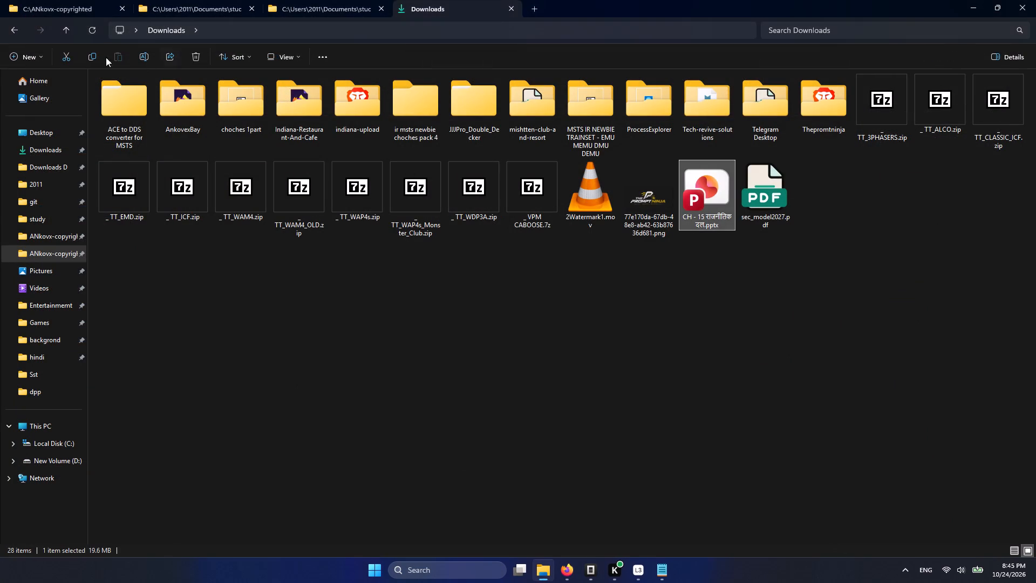
{"action": "left_click", "coordinate": [71, 60]}
{"action": "left_click", "coordinate": [323, 0]}
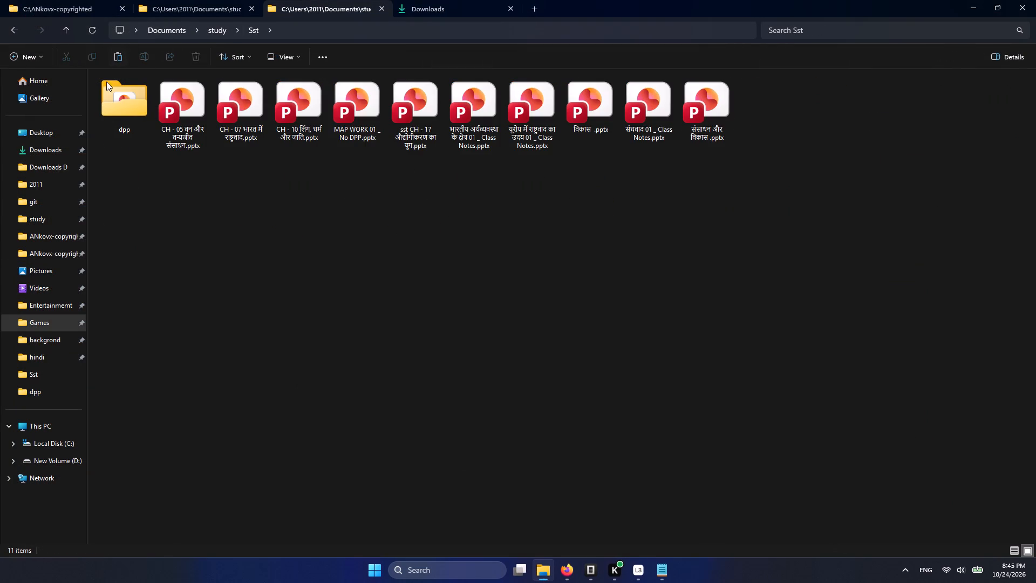
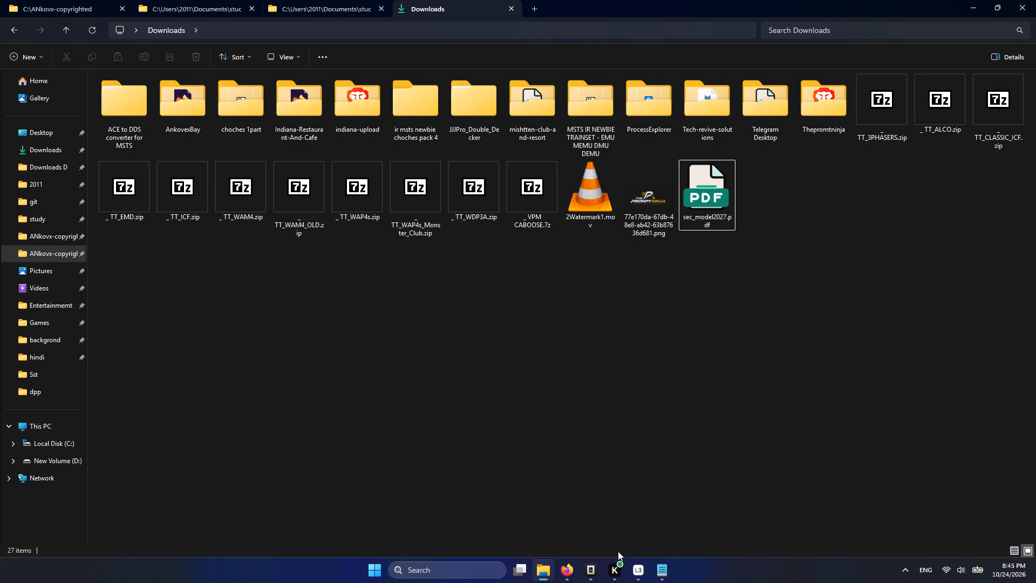
Switch to Firefox, close the PDF to PowerPoint converter tab and dismiss the राजनीतिक दल 03 attachments.
{"action": "left_click", "coordinate": [558, 559]}
{"action": "left_click", "coordinate": [173, 0]}
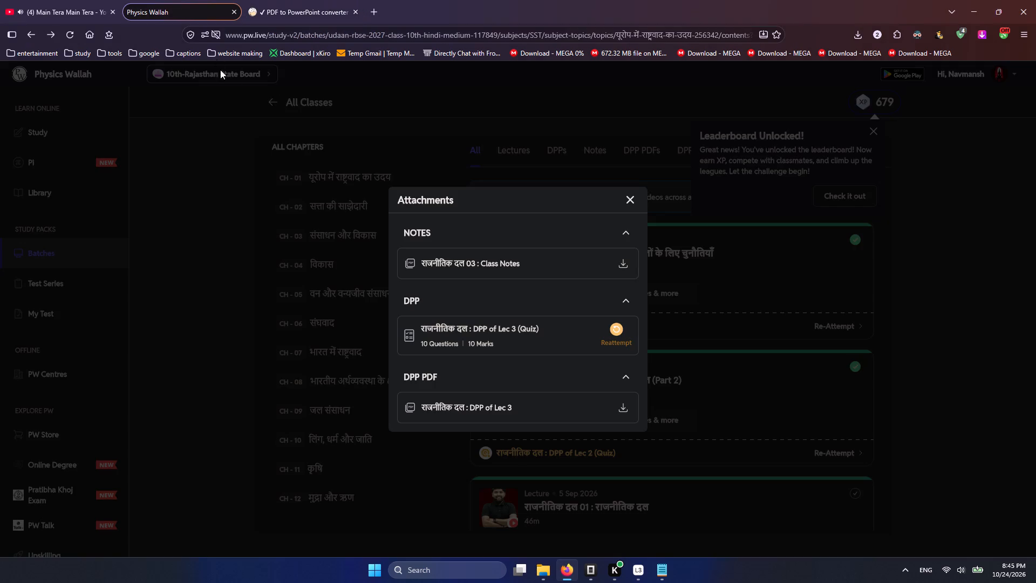
{"action": "left_click", "coordinate": [353, 10]}
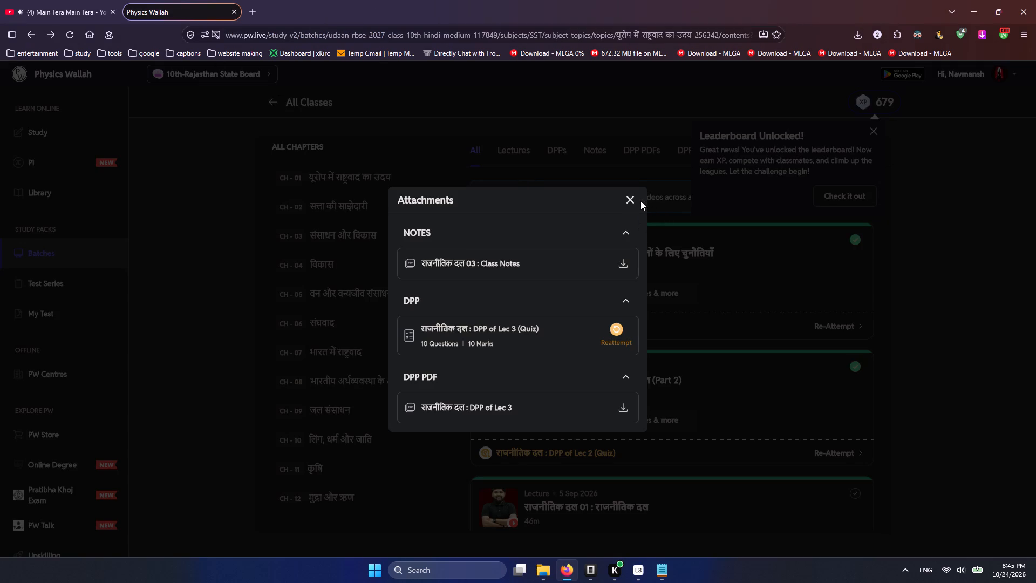
{"action": "left_click", "coordinate": [631, 199]}
Open chapter CH - 16 वैश्वीकरण और भारतीय अर्थव्यवस्था and copy its chapter number and title.
{"action": "scroll", "coordinate": [378, 389], "scroll_direction": "down", "scroll_amount": 2}
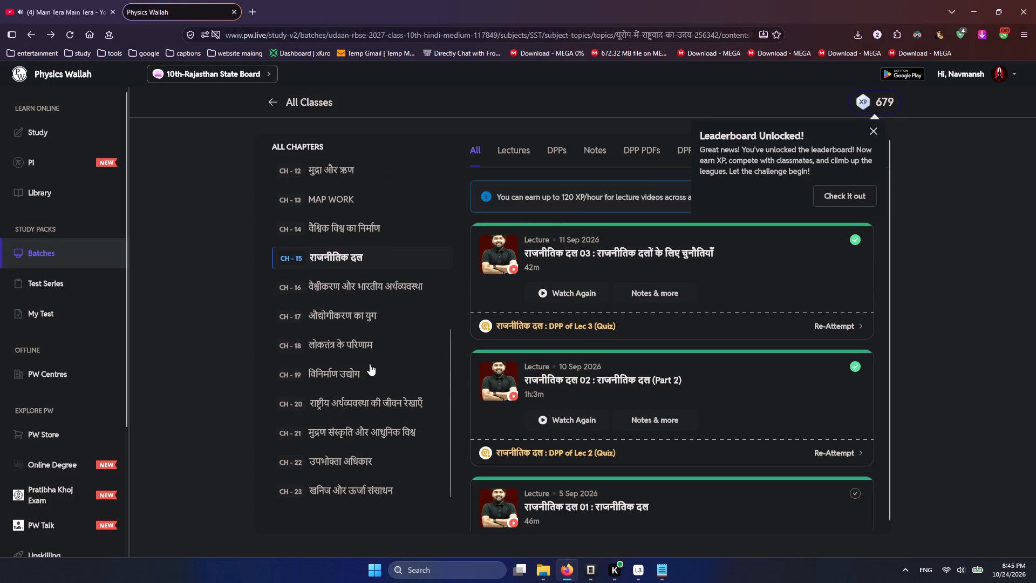
{"action": "left_click", "coordinate": [343, 288]}
{"action": "left_click_drag", "start_coordinate": [443, 287], "coordinate": [274, 287]}
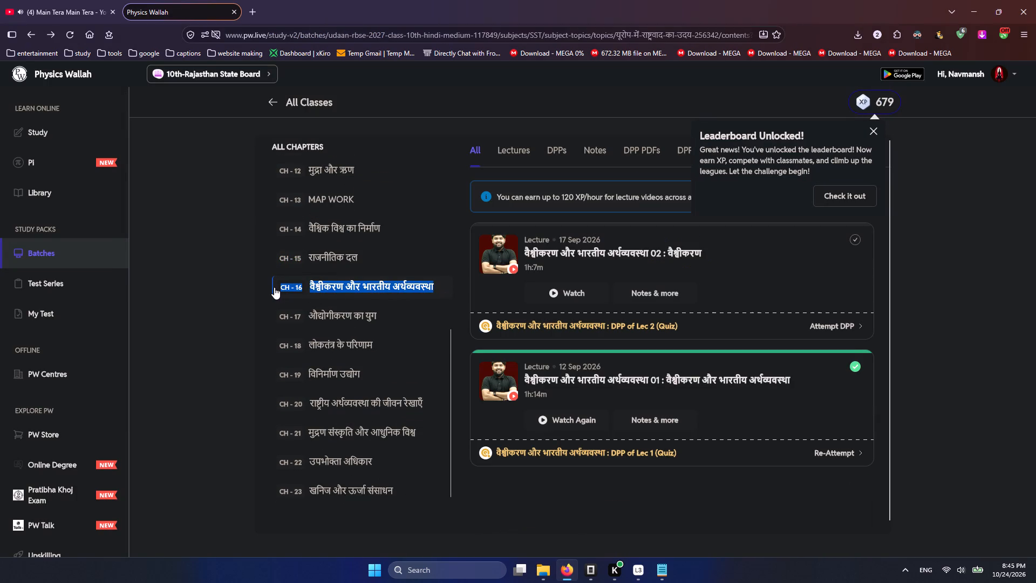
{"action": "left_click_drag", "start_coordinate": [274, 287], "coordinate": [267, 287]}
{"action": "key", "text": "ctrl+c"}
Open the class notes of CH - 16 lectures 01 and 02 in separate tabs.
{"action": "left_click", "coordinate": [650, 415]}
{"action": "left_click", "coordinate": [442, 264]}
{"action": "left_click", "coordinate": [206, 0]}
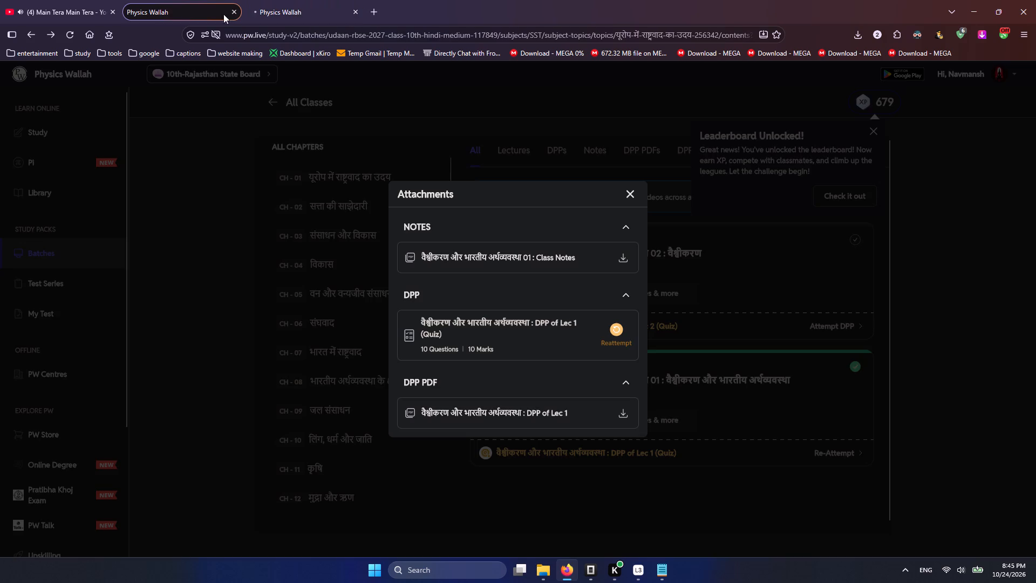
{"action": "left_click", "coordinate": [642, 185]}
{"action": "left_click", "coordinate": [632, 187]}
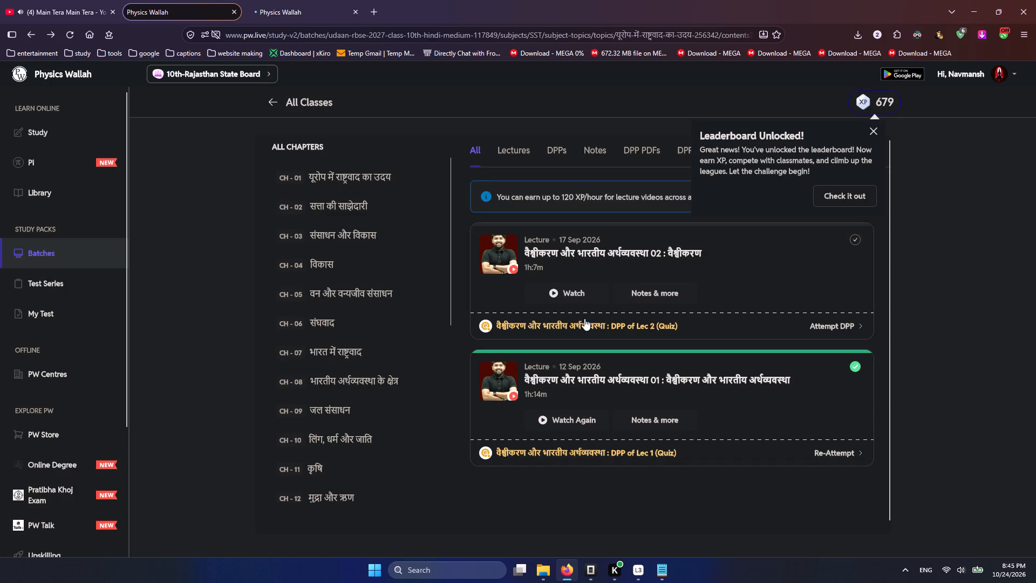
{"action": "left_click", "coordinate": [312, 1]}
{"action": "left_click", "coordinate": [163, 0]}
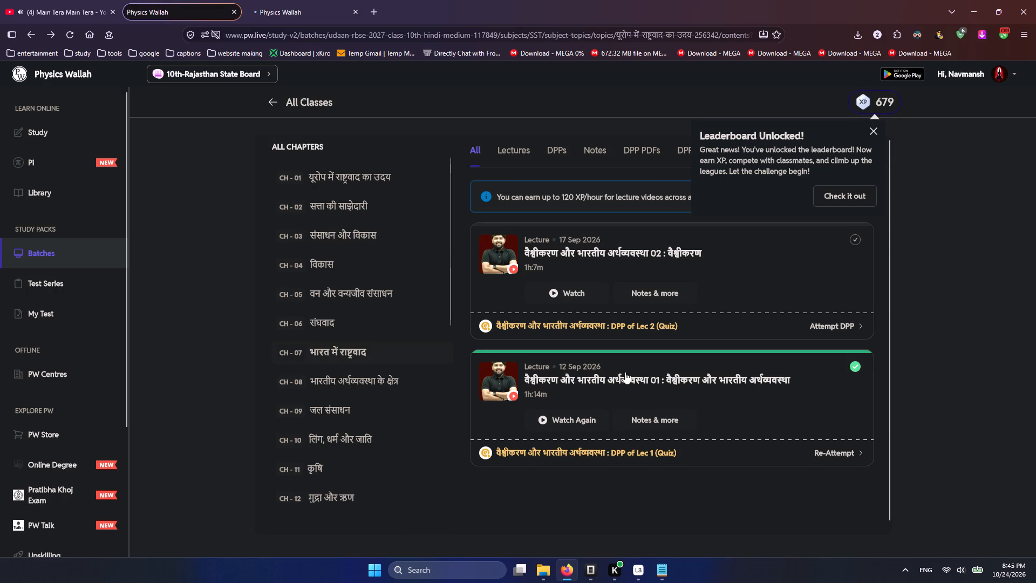
{"action": "left_click", "coordinate": [662, 291]}
{"action": "left_click", "coordinate": [494, 269]}
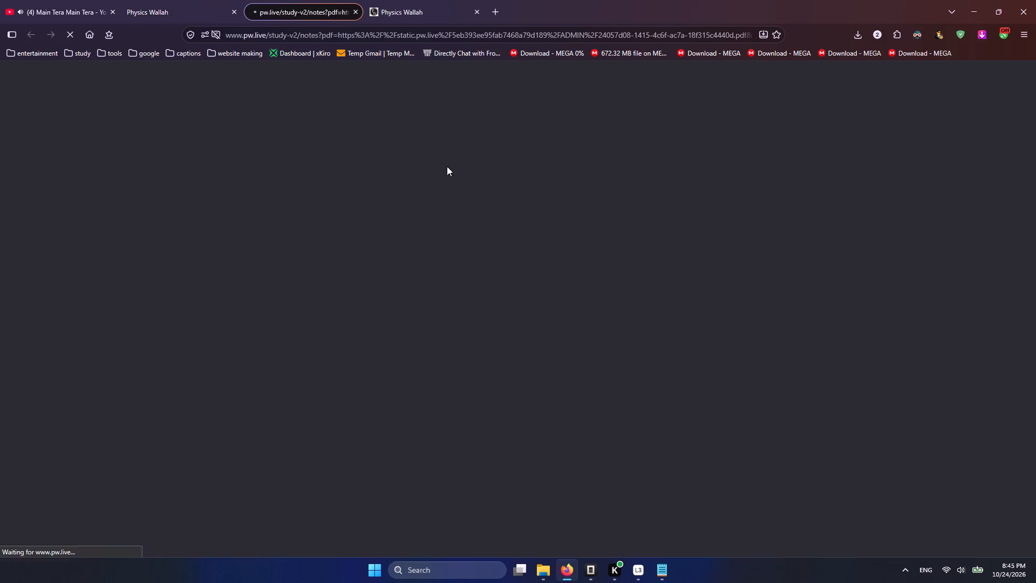
Block location access on the lecture 01 notes, download the PDF and close its tab.
{"action": "left_click", "coordinate": [408, 0]}
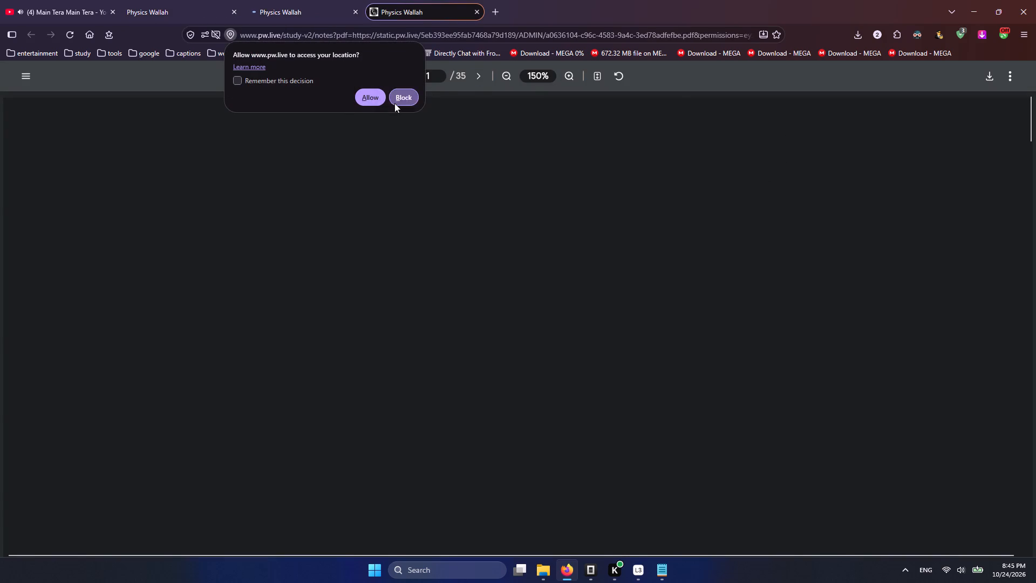
{"action": "left_click", "coordinate": [394, 103]}
{"action": "left_click", "coordinate": [988, 72]}
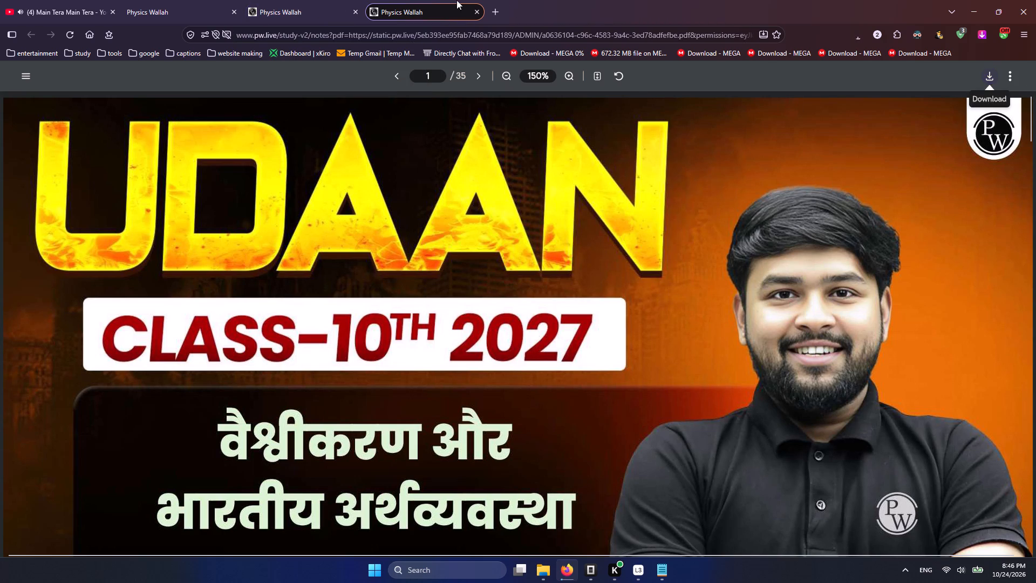
{"action": "left_click", "coordinate": [474, 8]}
{"action": "left_click", "coordinate": [474, 8]}
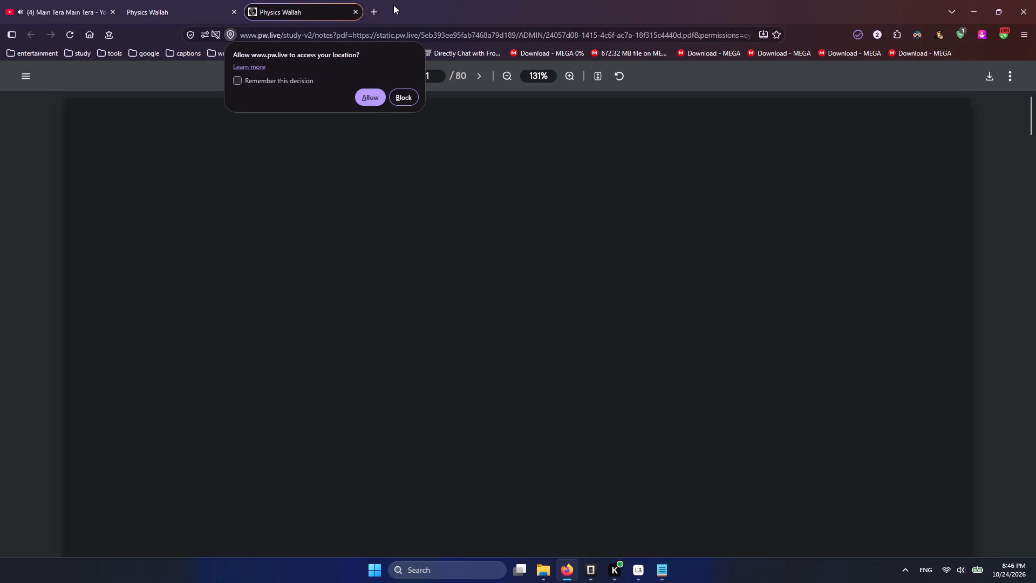
Open the PDF24 PDF to PowerPoint converter from the study bookmarks in a new tab.
{"action": "left_click", "coordinate": [371, 3]}
{"action": "left_click", "coordinate": [80, 60]}
{"action": "left_click", "coordinate": [84, 50]}
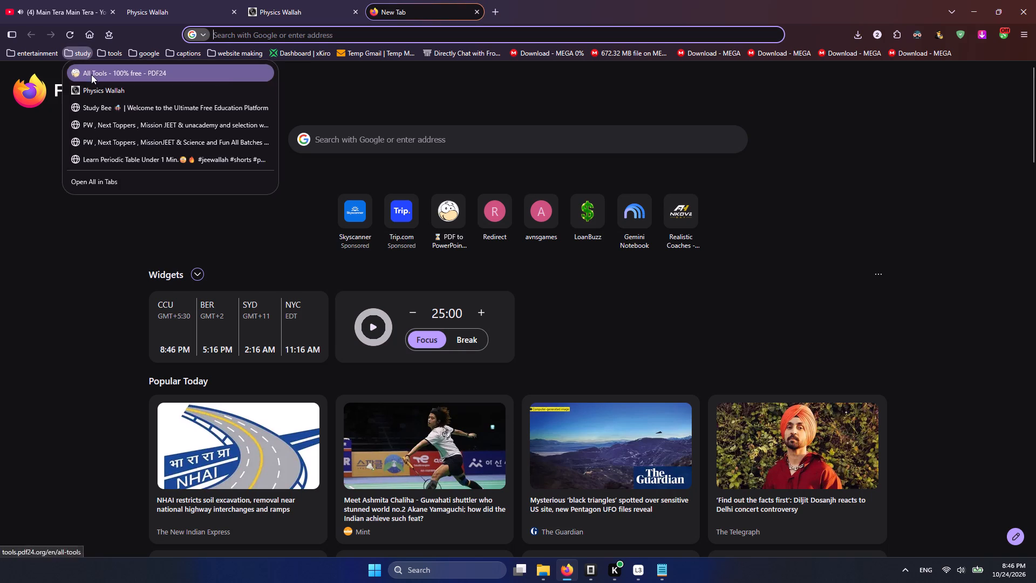
{"action": "left_click", "coordinate": [101, 71]}
{"action": "left_click", "coordinate": [853, 30]}
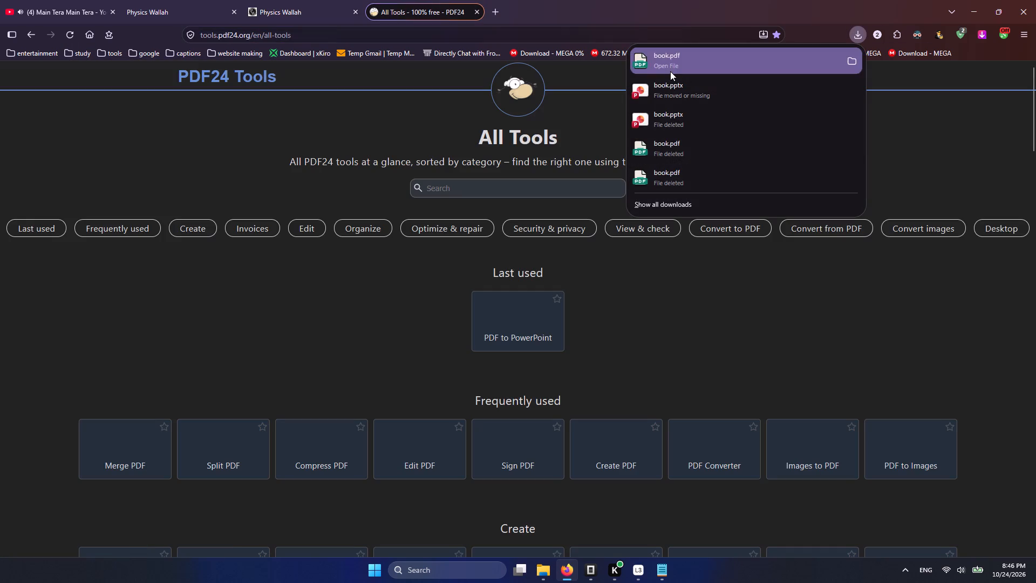
{"action": "left_click", "coordinate": [517, 308]}
Load the newly downloaded book.pdf into the converter and delete its local copy.
{"action": "left_click", "coordinate": [853, 38]}
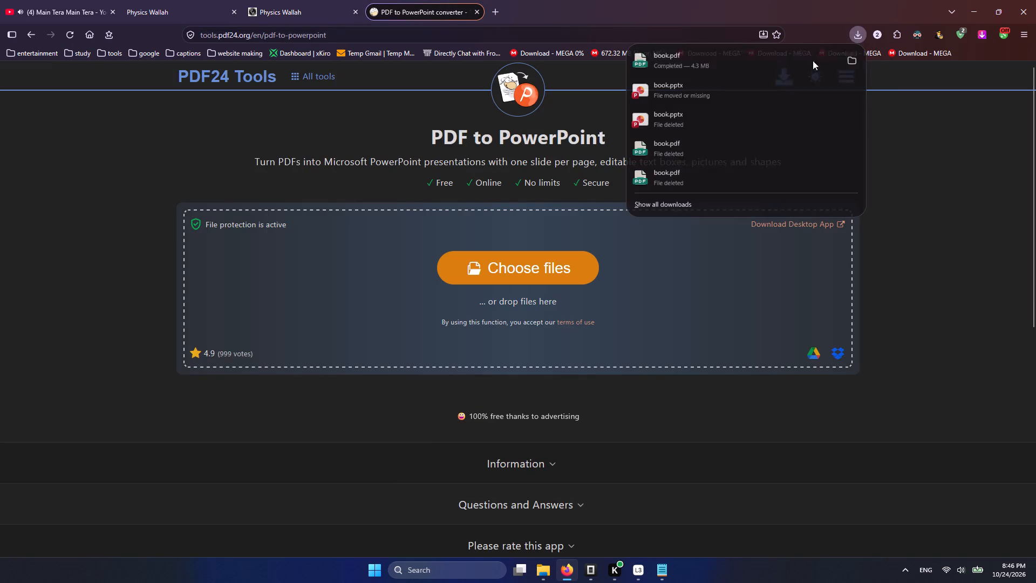
{"action": "left_click_drag", "start_coordinate": [707, 64], "coordinate": [555, 262]}
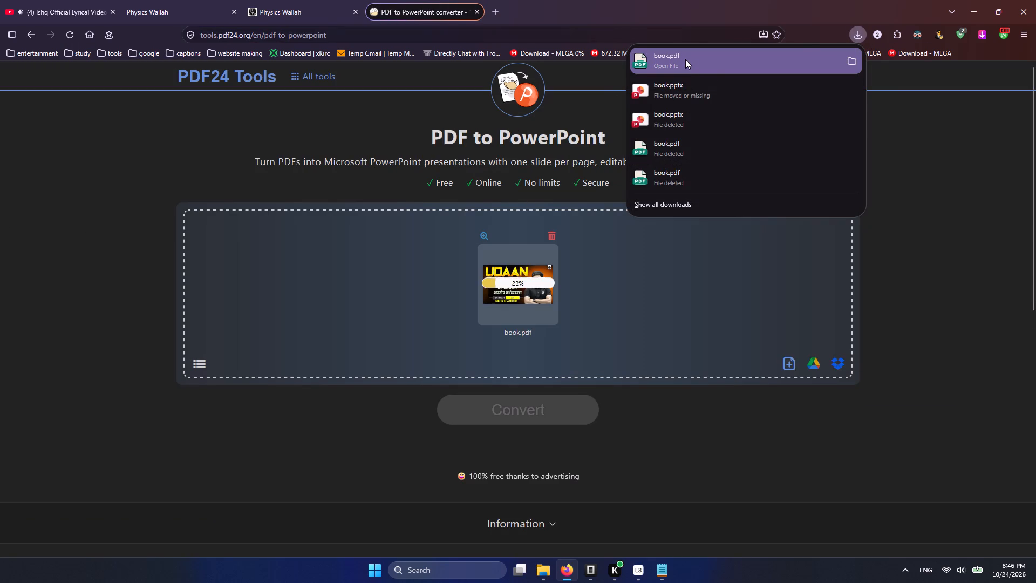
{"action": "right_click", "coordinate": [685, 59]}
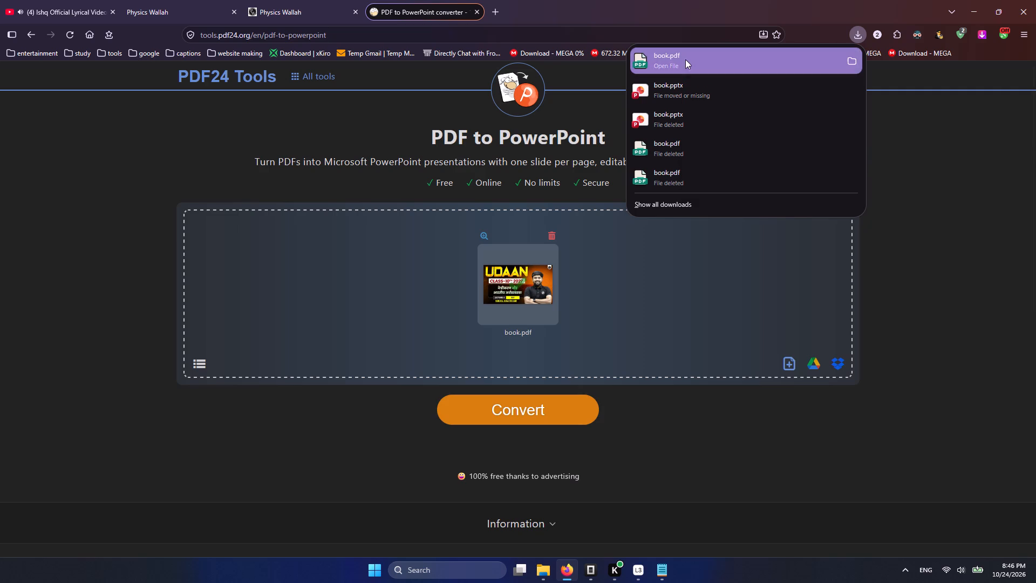
{"action": "left_click", "coordinate": [727, 142]}
Convert book.pdf to PowerPoint and start downloading the resulting book.pptx.
{"action": "left_click", "coordinate": [547, 403]}
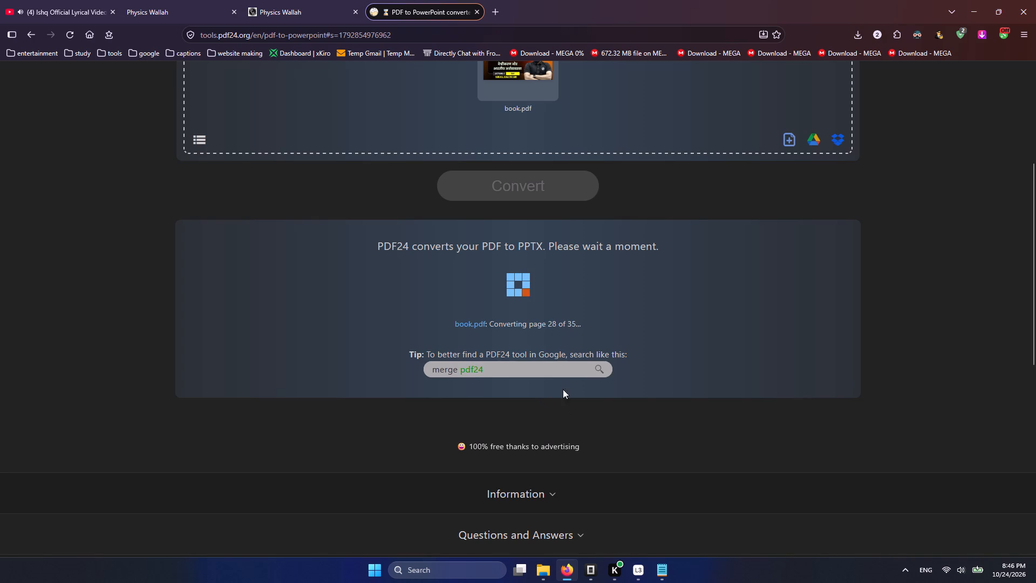
{"action": "left_click_drag", "start_coordinate": [539, 318], "coordinate": [636, 324]}
{"action": "left_click", "coordinate": [523, 320]}
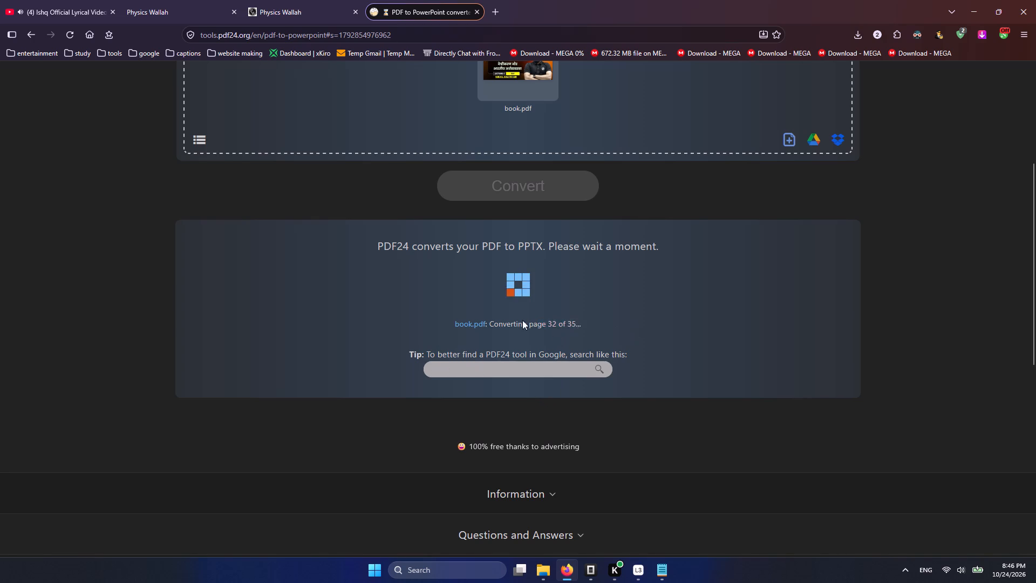
{"action": "left_click", "coordinate": [543, 329]}
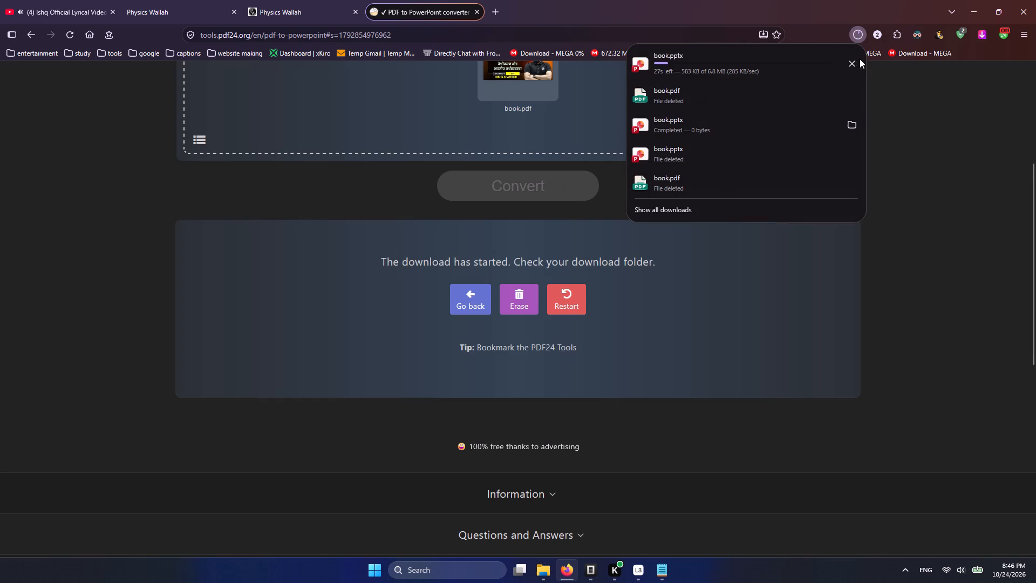
Cancel the book.pptx download, restart the converter for a new file, and retry the download.
{"action": "left_click", "coordinate": [851, 58]}
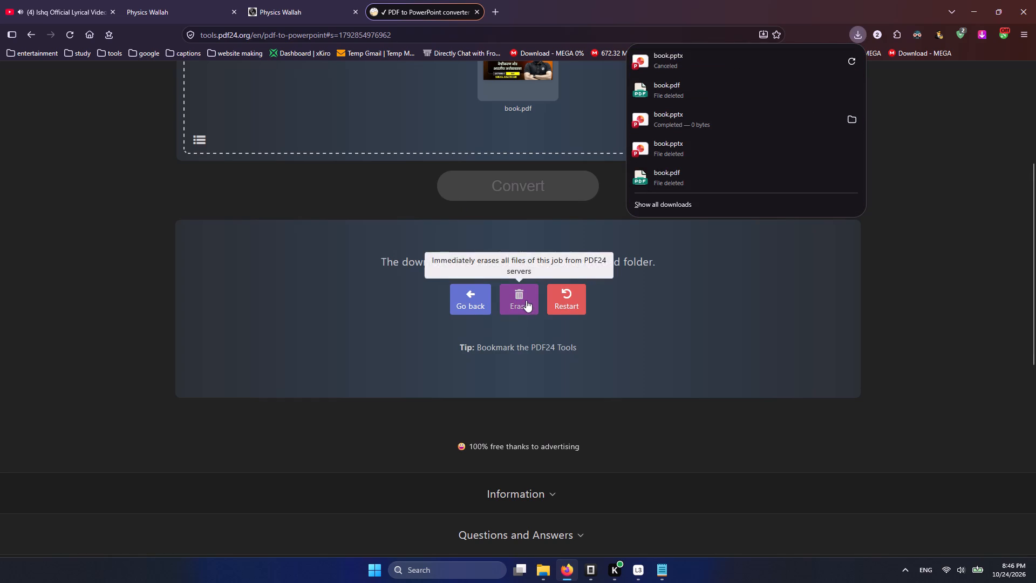
{"action": "left_click", "coordinate": [572, 300]}
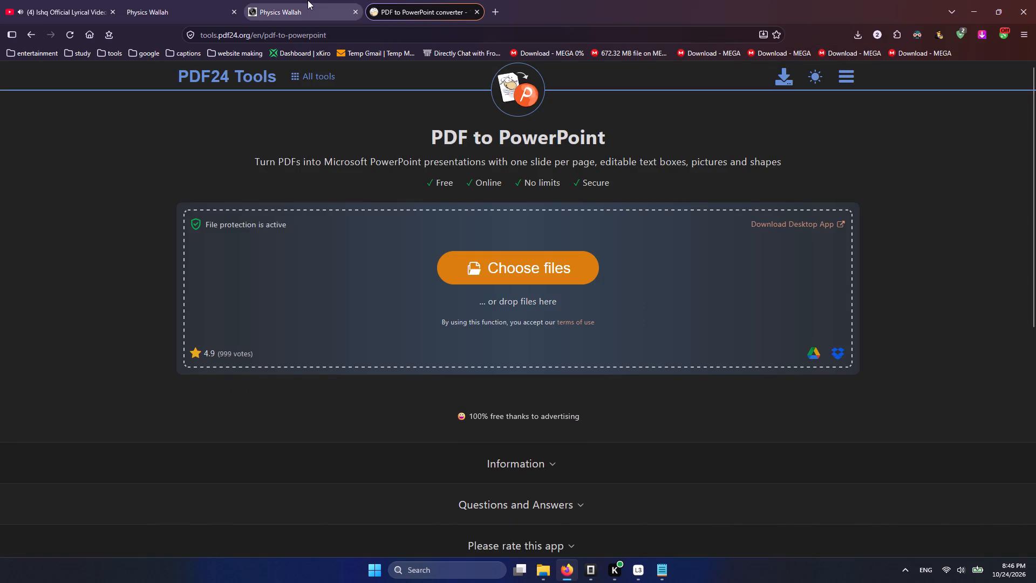
{"action": "left_click", "coordinate": [858, 32]}
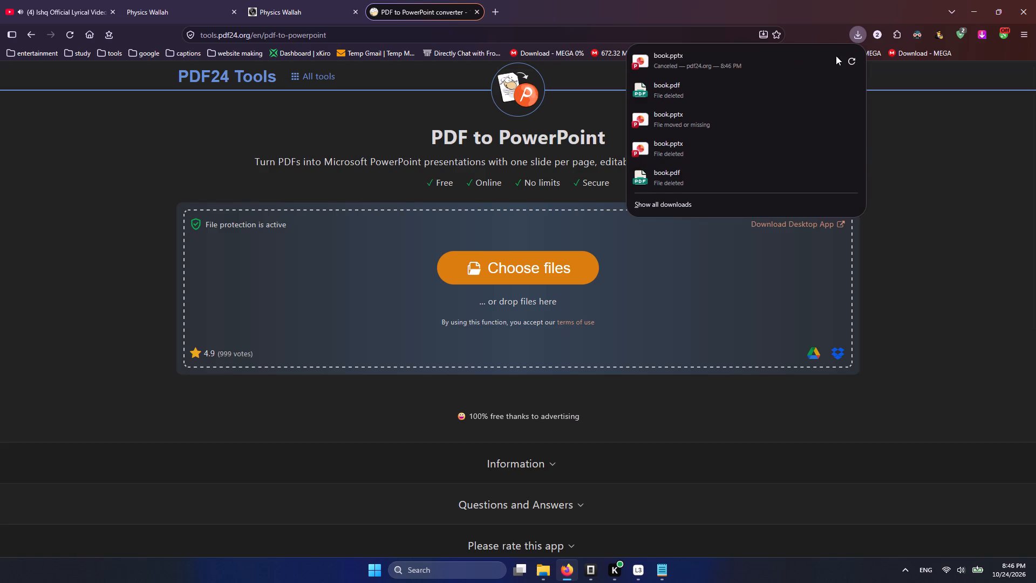
{"action": "left_click", "coordinate": [849, 57]}
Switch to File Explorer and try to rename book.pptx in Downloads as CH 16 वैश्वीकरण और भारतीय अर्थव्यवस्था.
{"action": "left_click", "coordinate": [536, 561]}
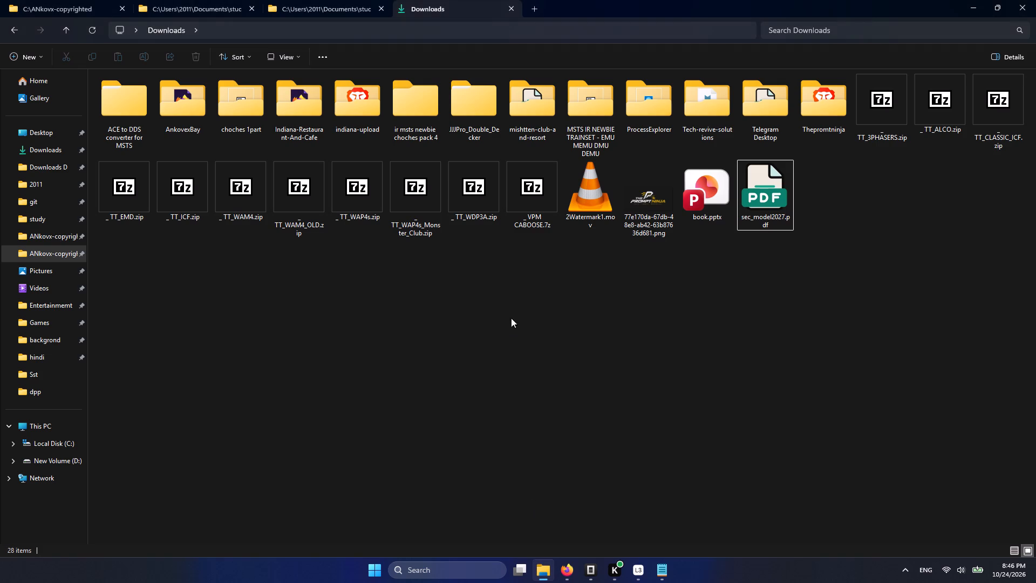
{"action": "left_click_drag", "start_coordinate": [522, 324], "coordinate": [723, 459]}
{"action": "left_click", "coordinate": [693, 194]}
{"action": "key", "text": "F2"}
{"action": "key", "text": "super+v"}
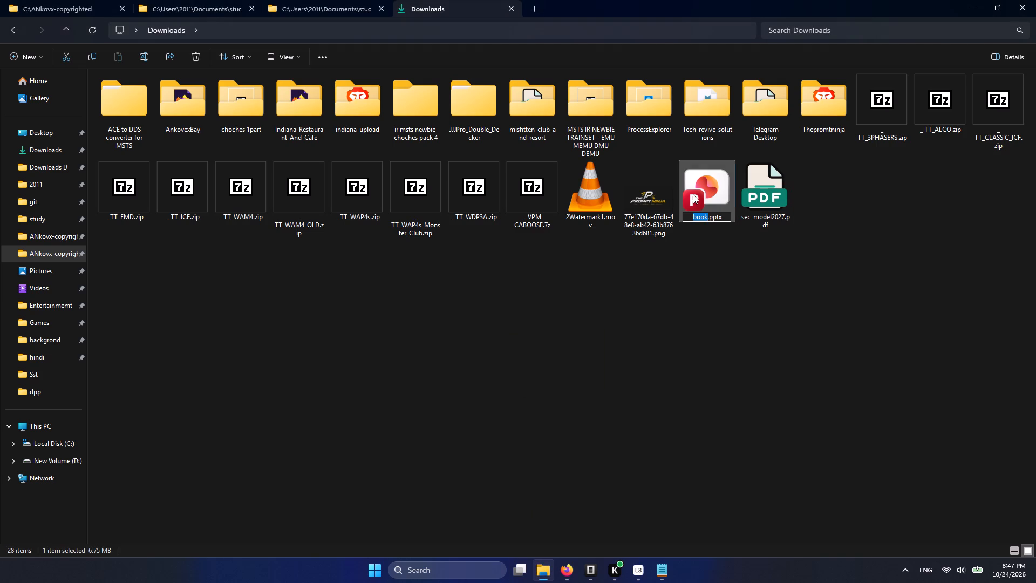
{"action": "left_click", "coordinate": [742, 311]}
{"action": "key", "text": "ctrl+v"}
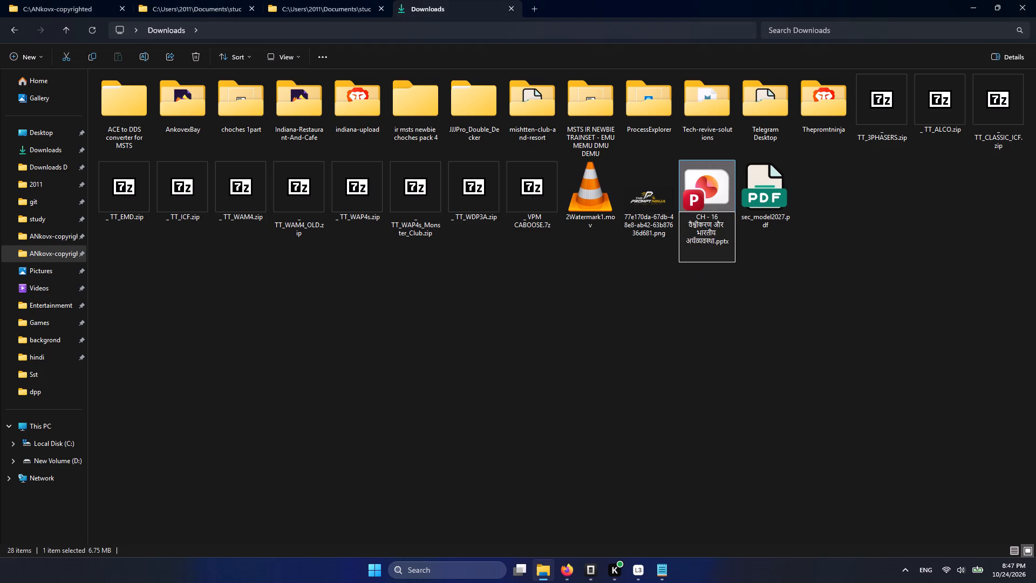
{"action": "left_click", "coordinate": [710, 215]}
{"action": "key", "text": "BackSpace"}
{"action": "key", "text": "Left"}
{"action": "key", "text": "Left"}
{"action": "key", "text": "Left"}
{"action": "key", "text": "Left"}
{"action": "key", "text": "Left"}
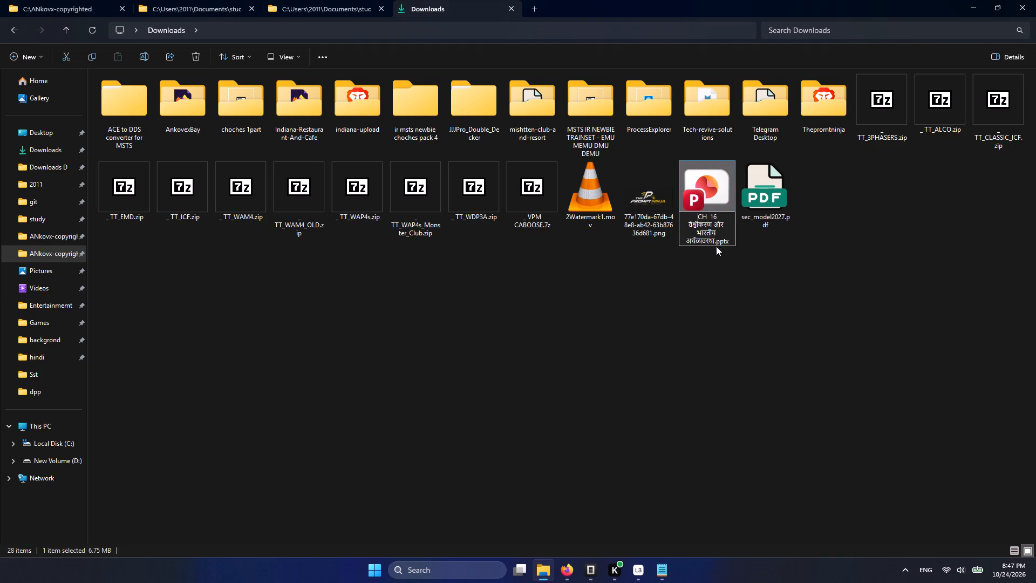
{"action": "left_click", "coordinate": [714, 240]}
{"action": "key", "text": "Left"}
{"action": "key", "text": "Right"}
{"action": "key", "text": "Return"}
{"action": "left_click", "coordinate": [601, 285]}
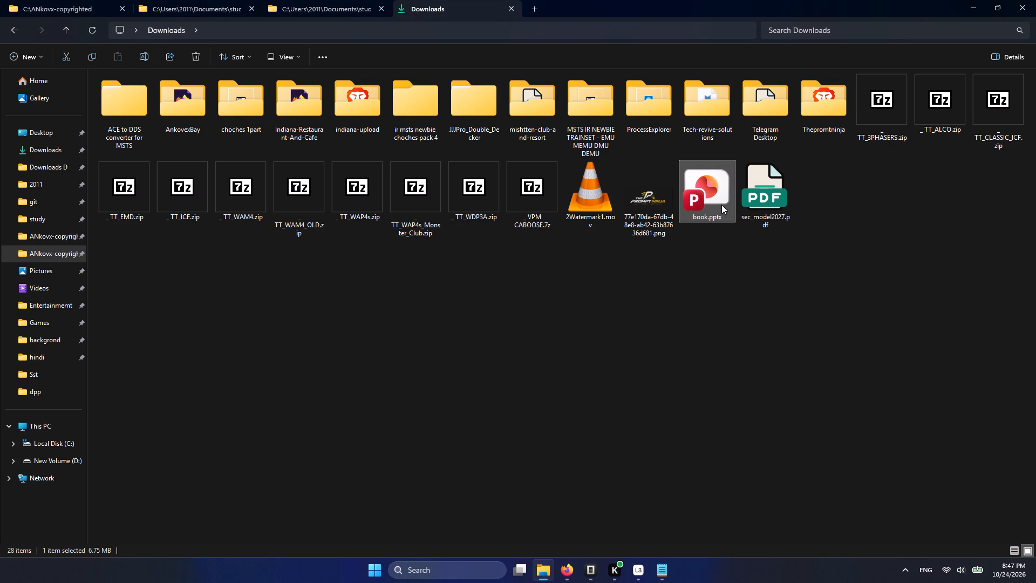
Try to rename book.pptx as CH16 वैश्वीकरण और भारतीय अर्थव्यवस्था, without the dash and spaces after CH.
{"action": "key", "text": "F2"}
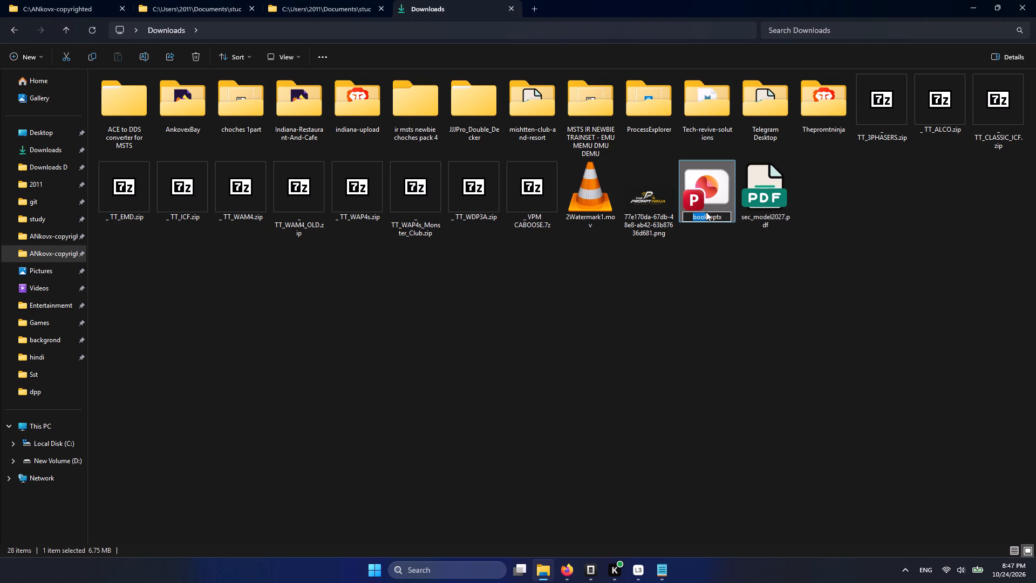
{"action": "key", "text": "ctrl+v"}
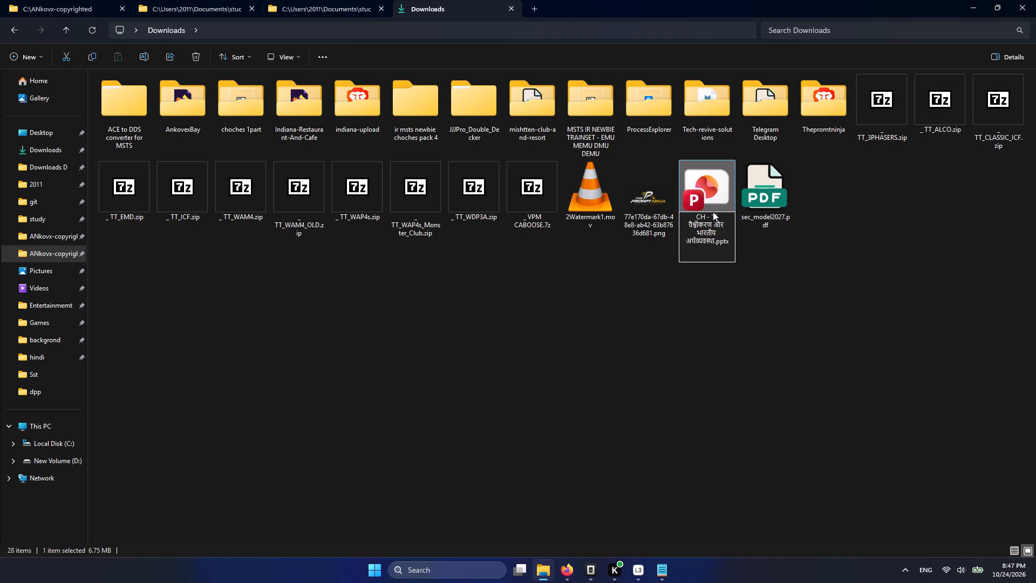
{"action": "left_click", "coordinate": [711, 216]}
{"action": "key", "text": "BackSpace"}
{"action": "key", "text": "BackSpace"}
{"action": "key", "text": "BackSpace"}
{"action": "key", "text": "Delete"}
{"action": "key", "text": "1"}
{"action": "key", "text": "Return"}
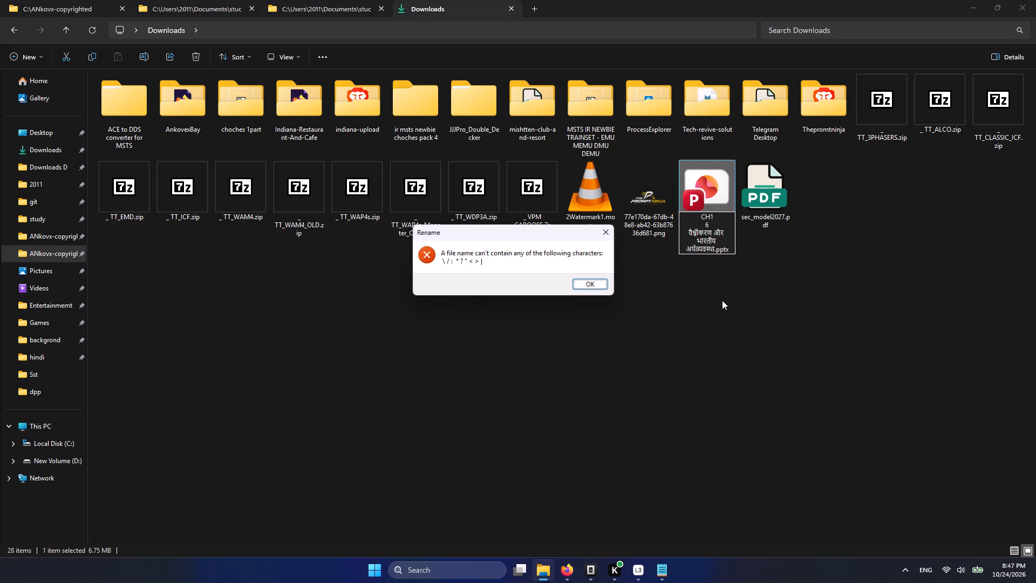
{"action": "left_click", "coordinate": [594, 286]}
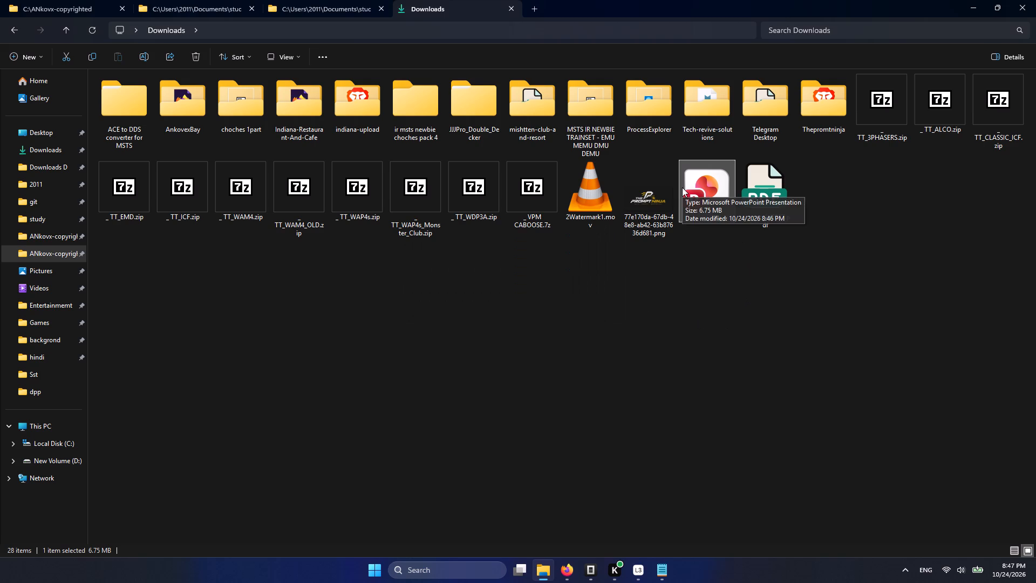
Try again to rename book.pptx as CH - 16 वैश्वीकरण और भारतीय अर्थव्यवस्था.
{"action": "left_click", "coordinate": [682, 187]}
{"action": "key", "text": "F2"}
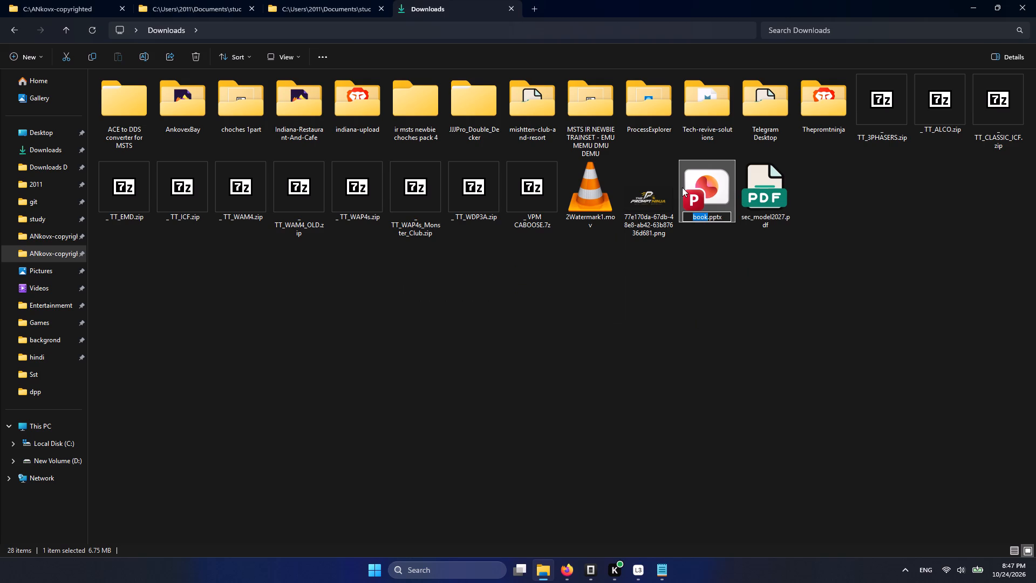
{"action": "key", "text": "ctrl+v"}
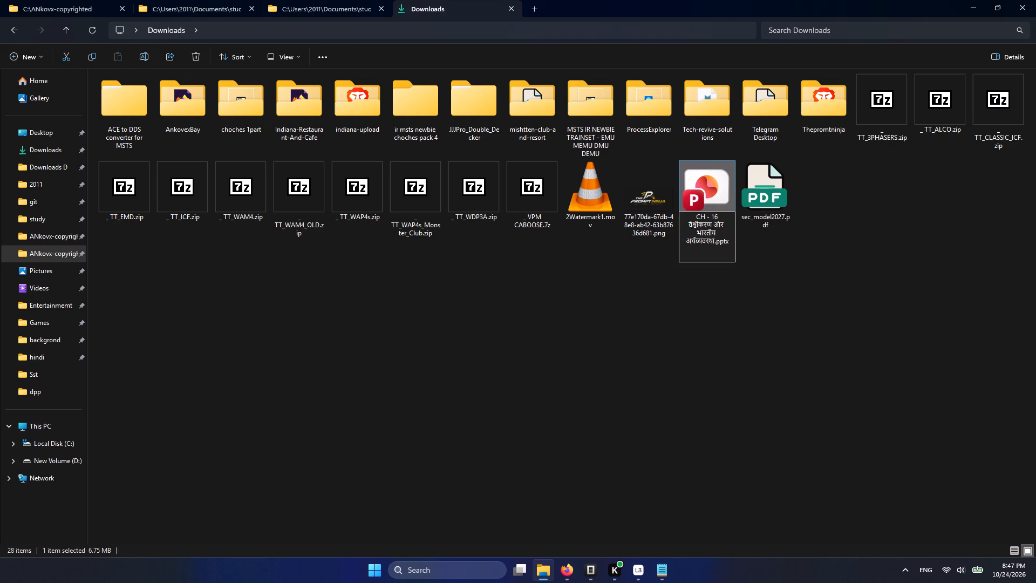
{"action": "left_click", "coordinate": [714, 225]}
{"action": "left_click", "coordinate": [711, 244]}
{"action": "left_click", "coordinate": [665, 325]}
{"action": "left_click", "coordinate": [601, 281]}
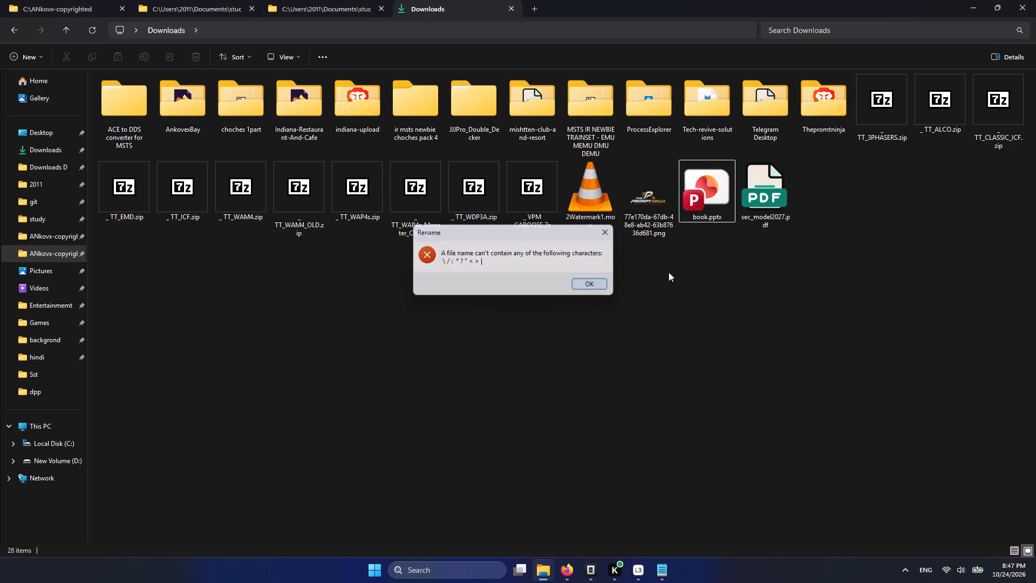
Permanently delete book.pptx from the Downloads folder.
{"action": "left_click", "coordinate": [729, 191]}
{"action": "left_click", "coordinate": [195, 53], "text": "shift"}
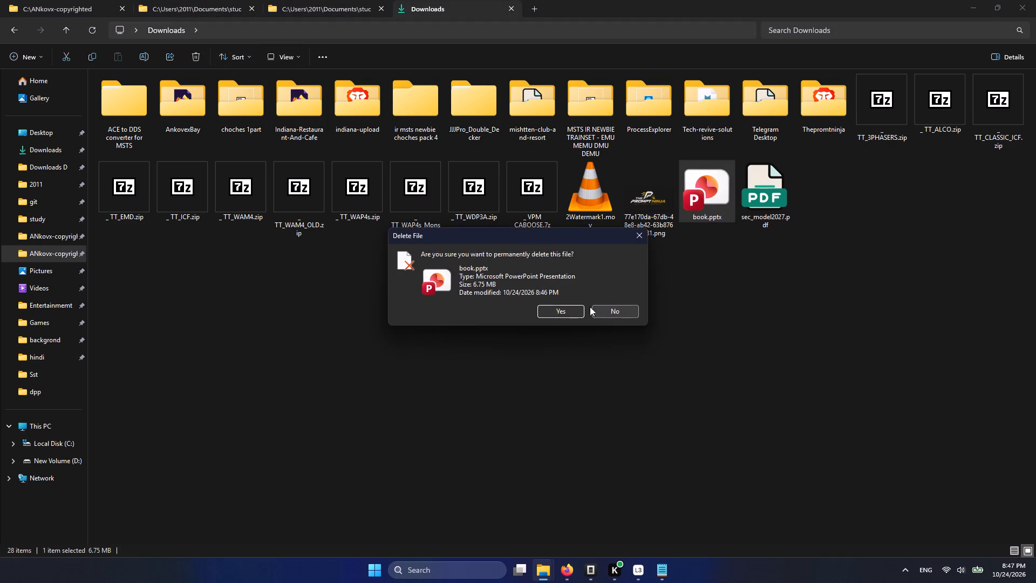
{"action": "left_click", "coordinate": [549, 308]}
{"action": "left_click", "coordinate": [561, 567]}
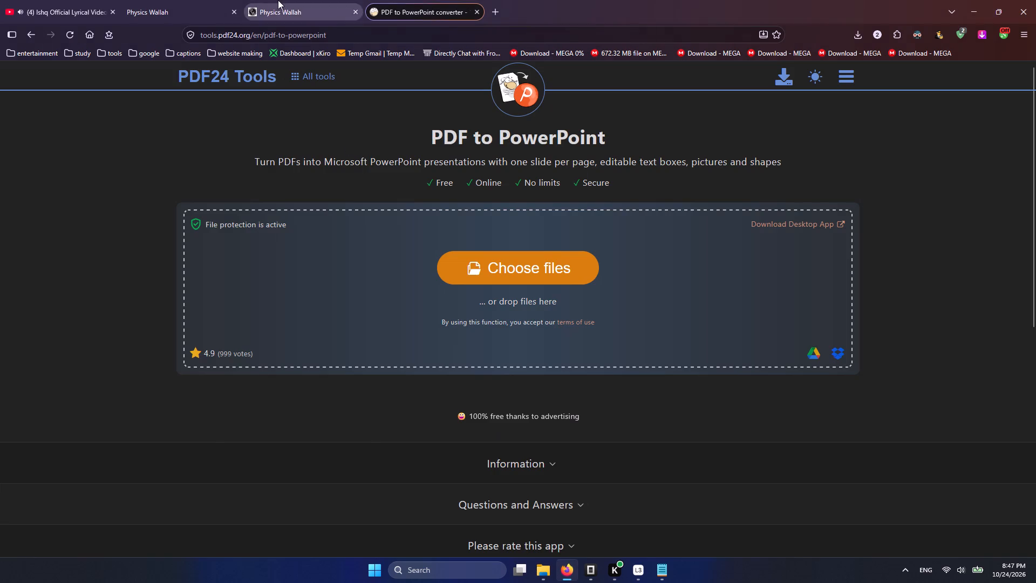
{"action": "left_click", "coordinate": [276, 0]}
{"action": "left_click", "coordinate": [192, 0]}
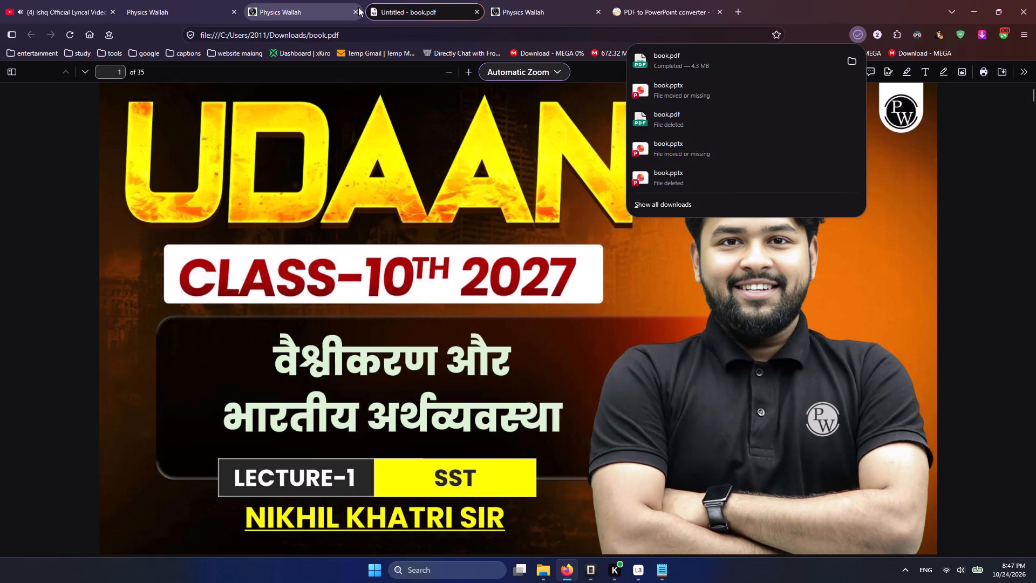
{"action": "double_click", "coordinate": [355, 13]}
Load the lecture 1 book.pdf into the PDF24 converter and convert it to PowerPoint.
{"action": "left_click", "coordinate": [419, 0]}
{"action": "scroll", "coordinate": [508, 242], "scroll_direction": "up", "scroll_amount": 3}
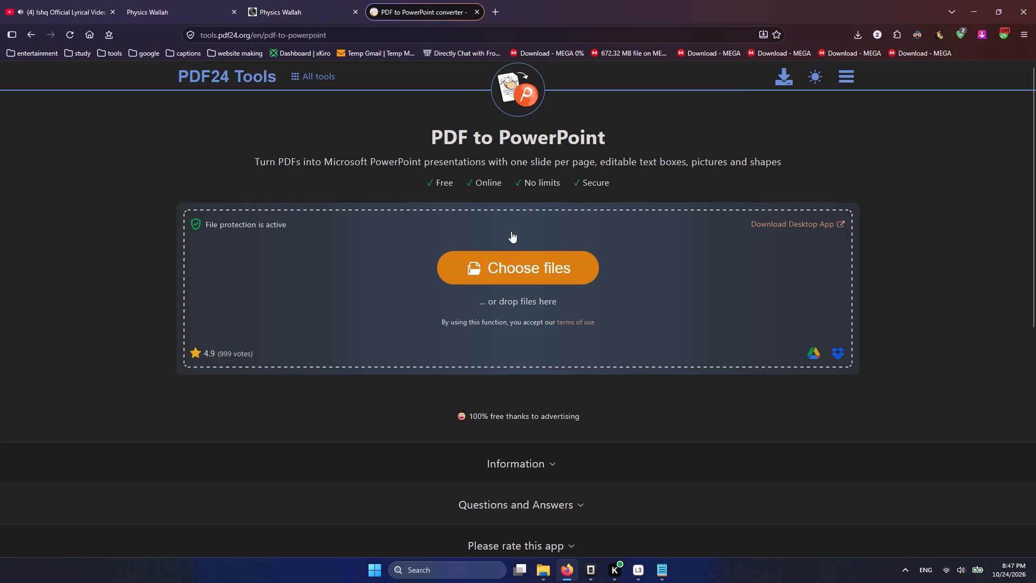
{"action": "left_click", "coordinate": [853, 36]}
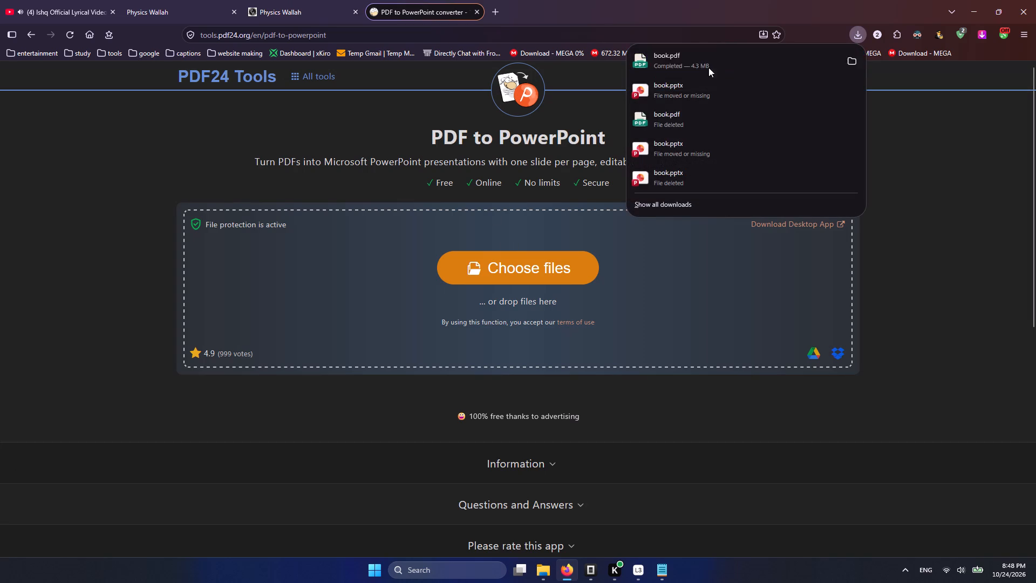
{"action": "left_click_drag", "start_coordinate": [703, 61], "coordinate": [546, 286]}
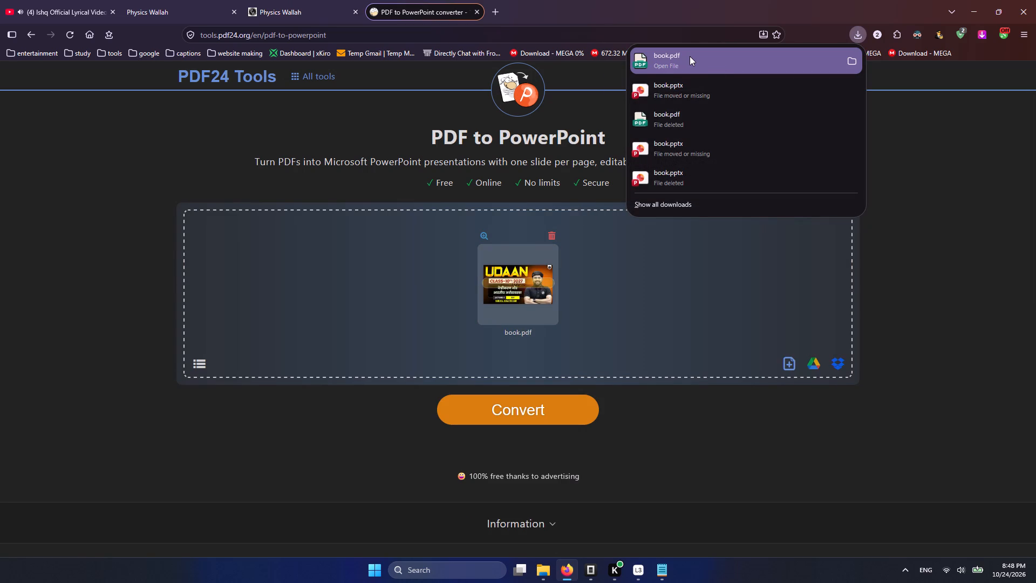
{"action": "left_click", "coordinate": [524, 401]}
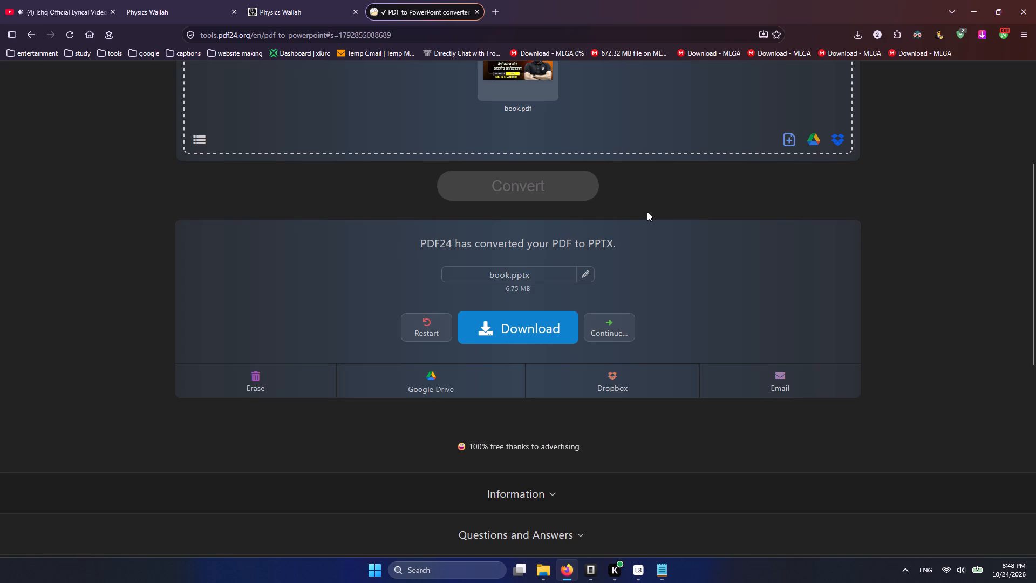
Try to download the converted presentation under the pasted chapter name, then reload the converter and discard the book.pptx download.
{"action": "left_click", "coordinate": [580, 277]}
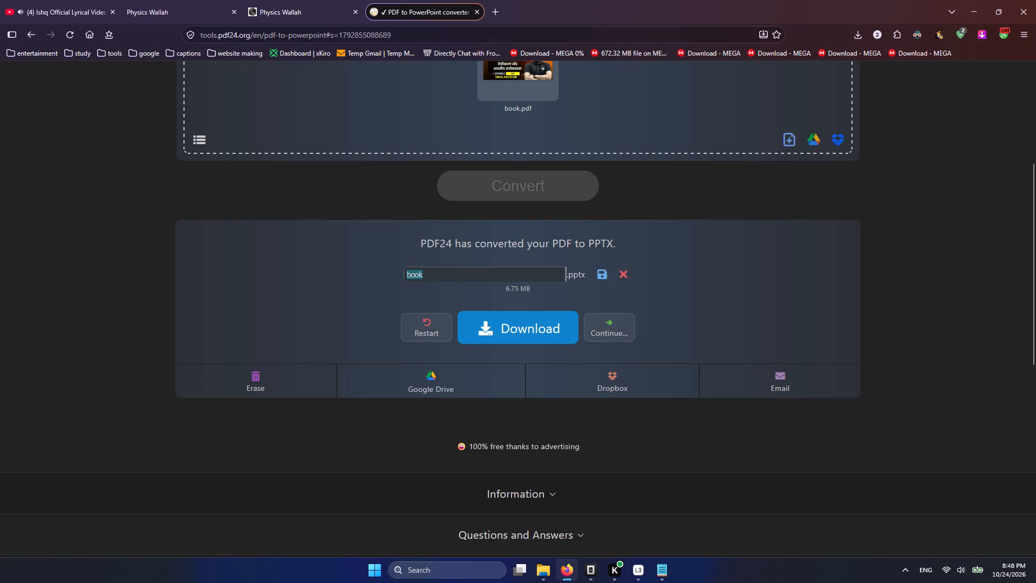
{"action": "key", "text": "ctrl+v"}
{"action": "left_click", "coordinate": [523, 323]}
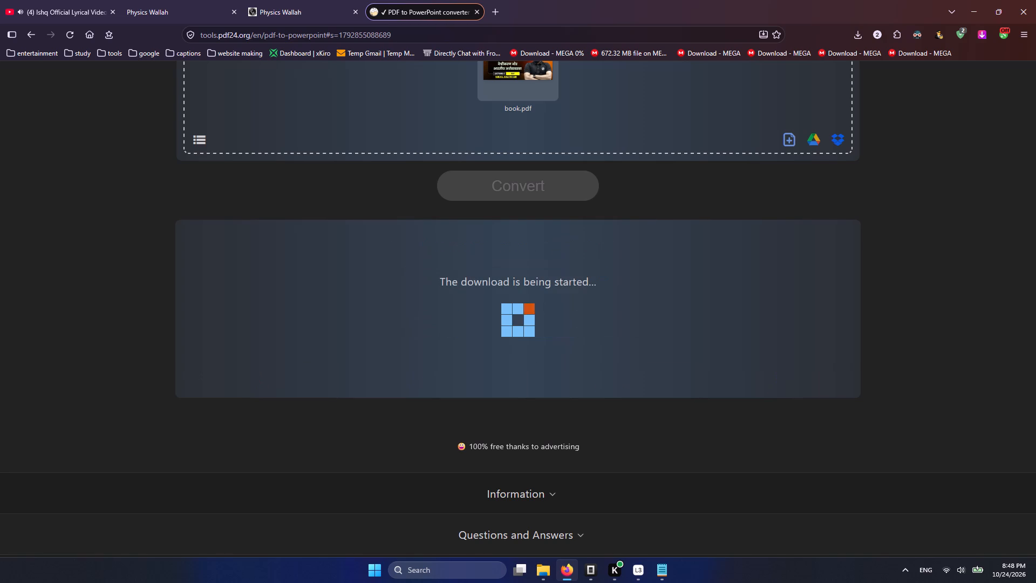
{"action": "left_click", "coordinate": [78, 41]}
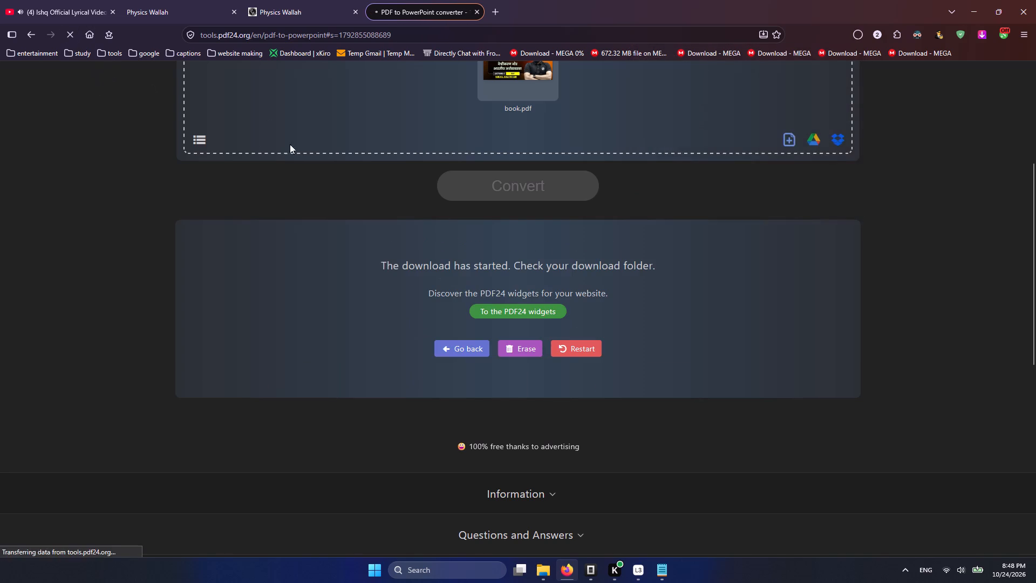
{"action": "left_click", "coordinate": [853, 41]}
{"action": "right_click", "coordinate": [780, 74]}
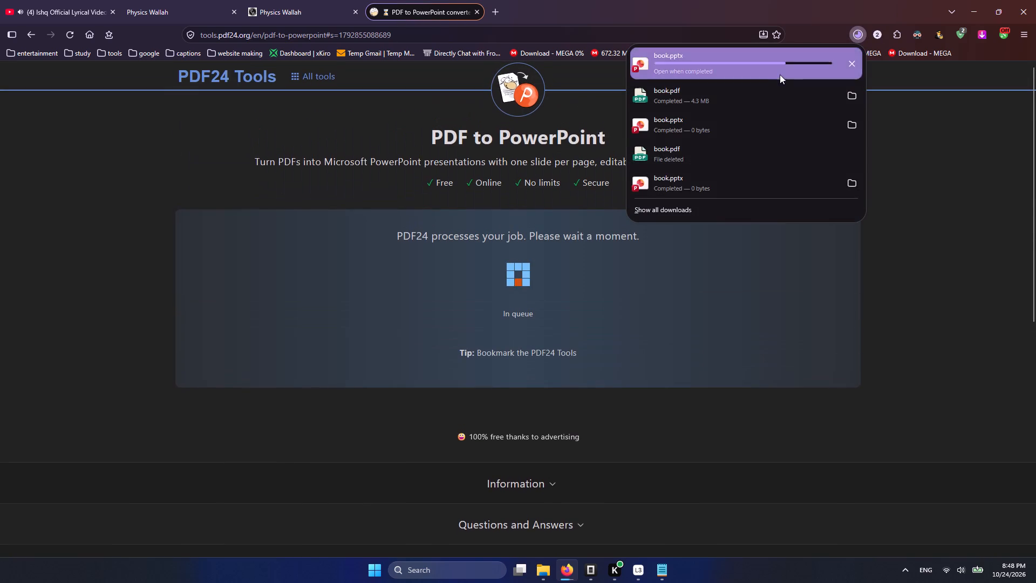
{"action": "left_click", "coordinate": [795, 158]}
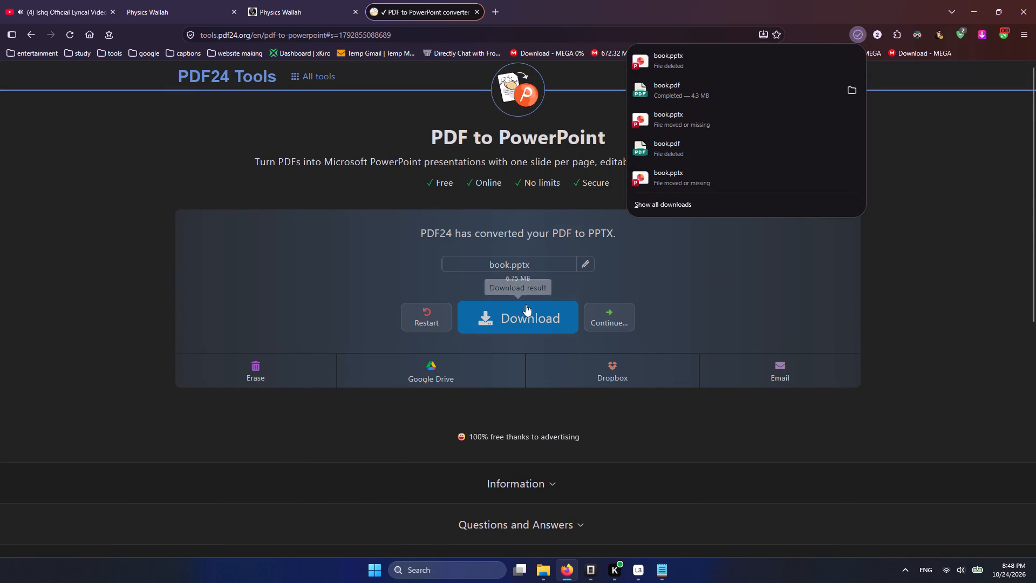
Name the converted file CH - 16 वैश्वीकरण और भारतीय अर्थव्यवस्था, save the name, and download it.
{"action": "left_click", "coordinate": [588, 264]}
{"action": "key", "text": "ctrl+v"}
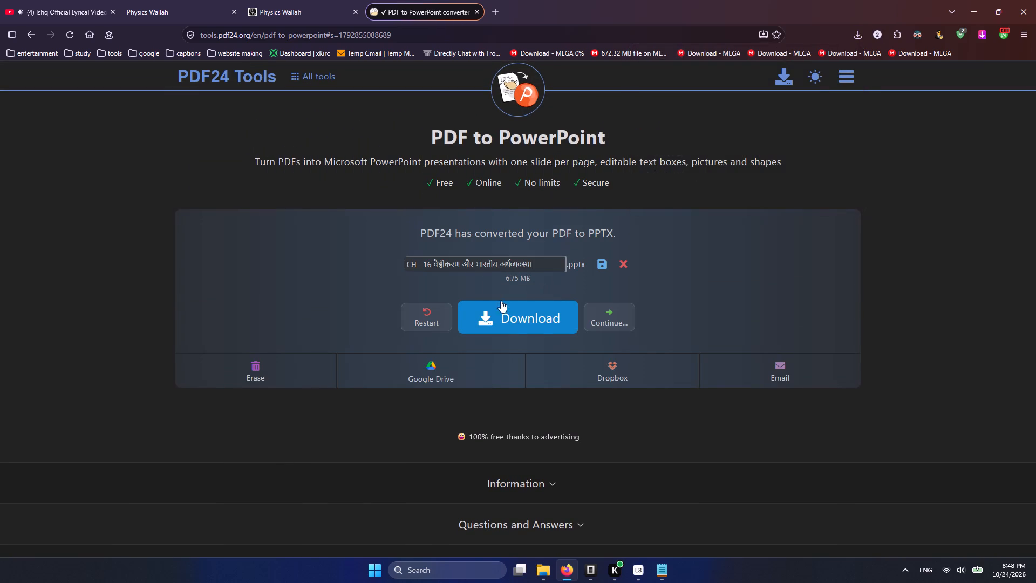
{"action": "left_click", "coordinate": [609, 263]}
{"action": "left_click", "coordinate": [527, 307]}
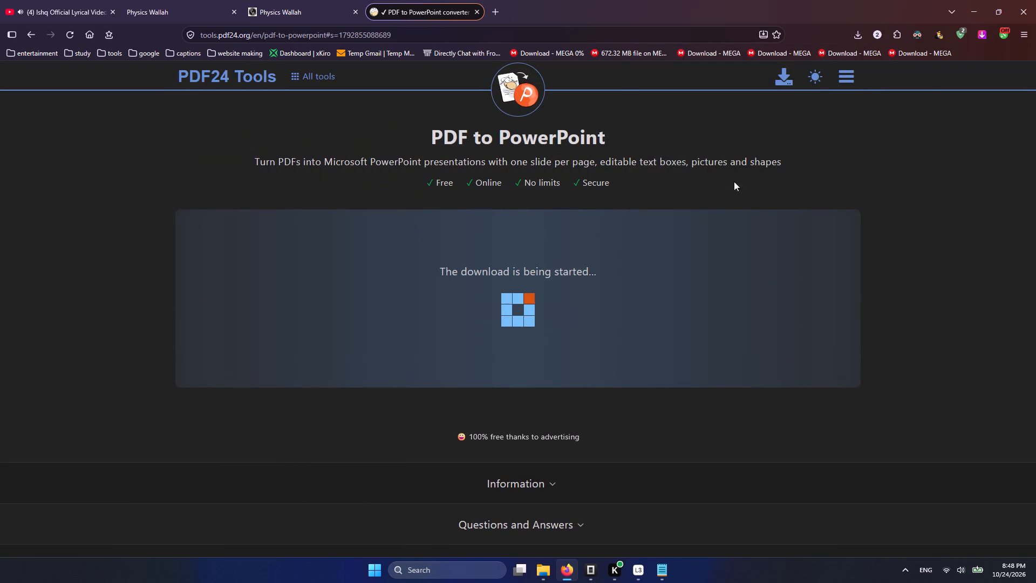
Delete the local copy of the lecture 1 book.pdf from the downloads list.
{"action": "left_click", "coordinate": [854, 36]}
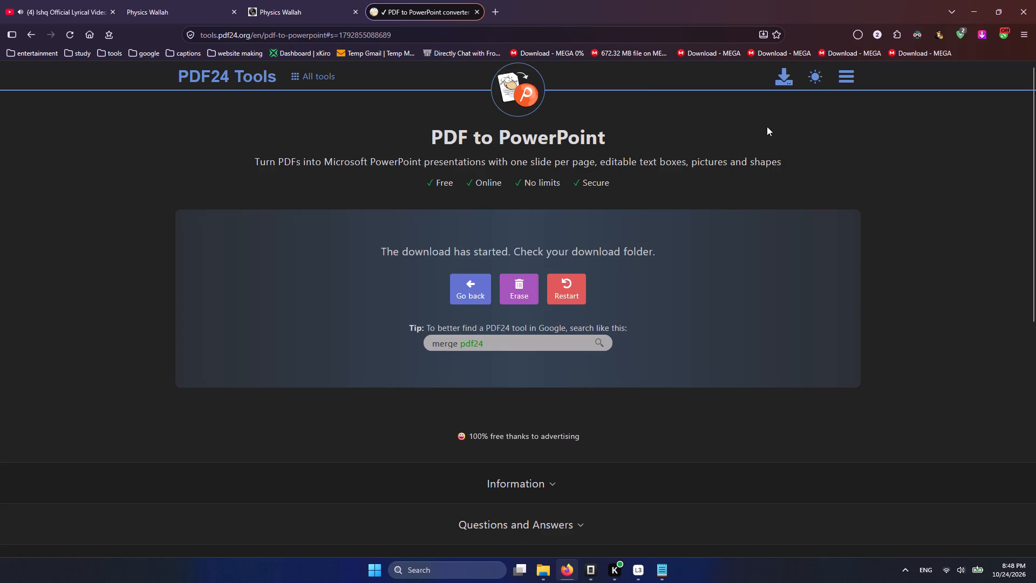
{"action": "left_click", "coordinate": [861, 39]}
{"action": "right_click", "coordinate": [713, 120]}
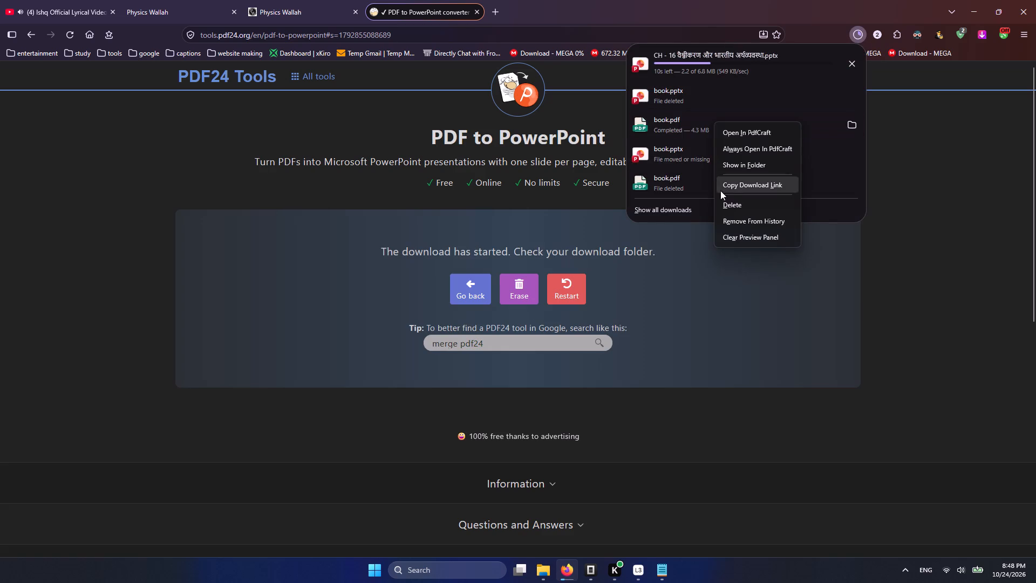
{"action": "left_click", "coordinate": [730, 201]}
Download the 80-page वैश्वीकरण और भारतीय अर्थव्यवस्था notes PDF from its open page and close the viewer pages.
{"action": "left_click", "coordinate": [303, 0]}
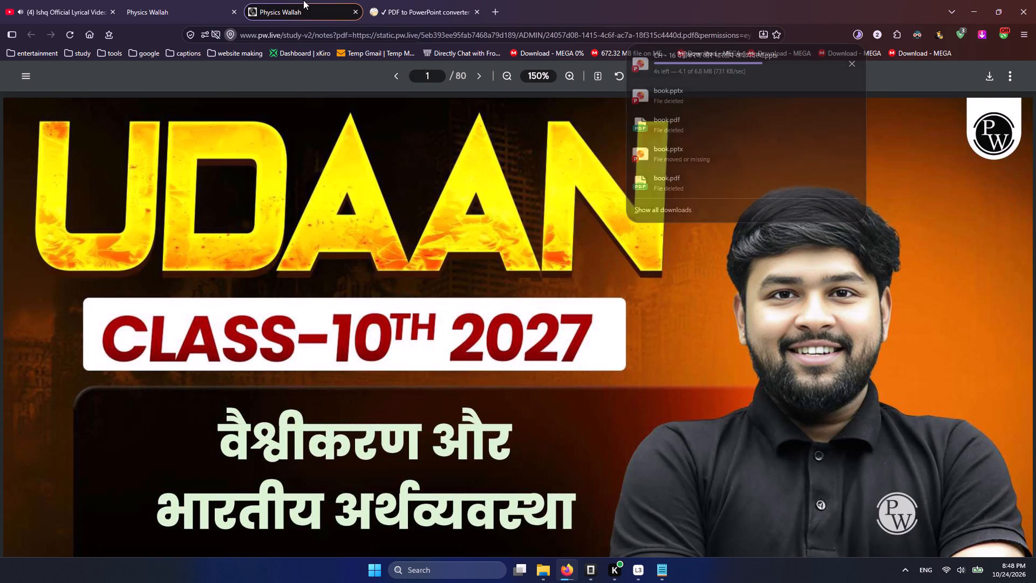
{"action": "left_click", "coordinate": [991, 73]}
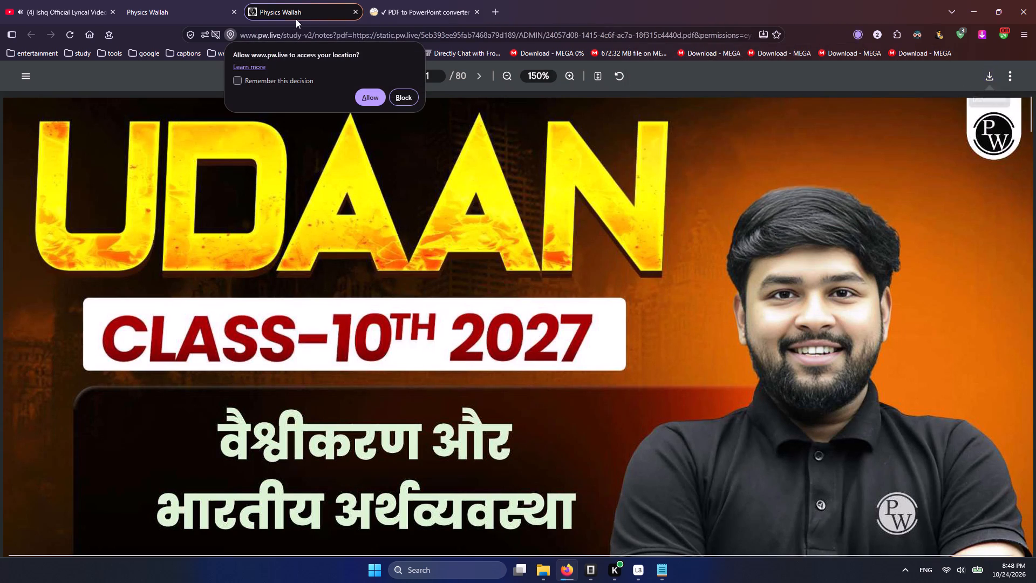
{"action": "left_click", "coordinate": [358, 6]}
{"action": "left_click", "coordinate": [353, 11]}
{"action": "left_click", "coordinate": [353, 11]}
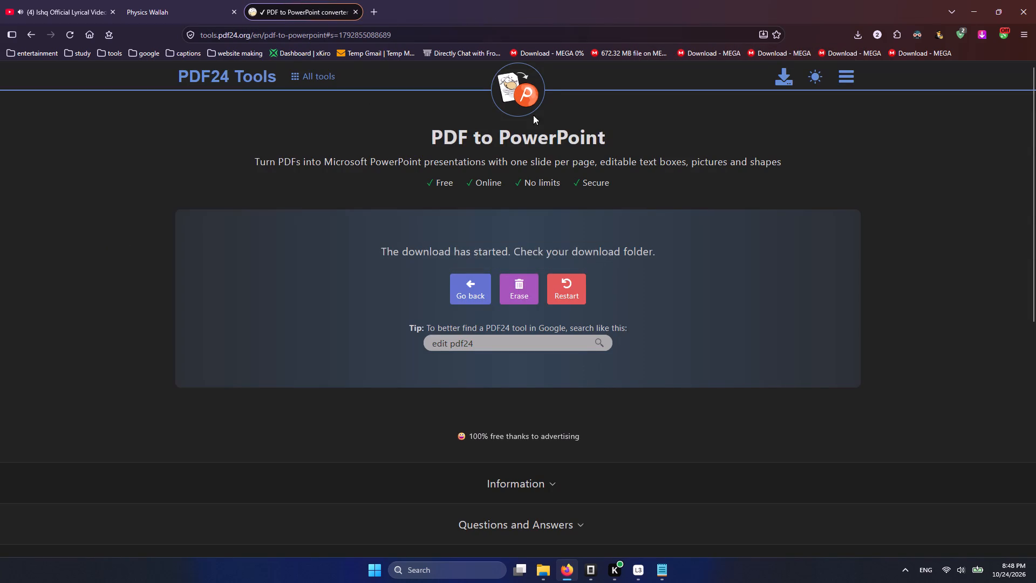
Restart the PDF to PowerPoint converter and load the newly downloaded book.pdf into it.
{"action": "left_click", "coordinate": [527, 91]}
{"action": "left_click", "coordinate": [858, 30]}
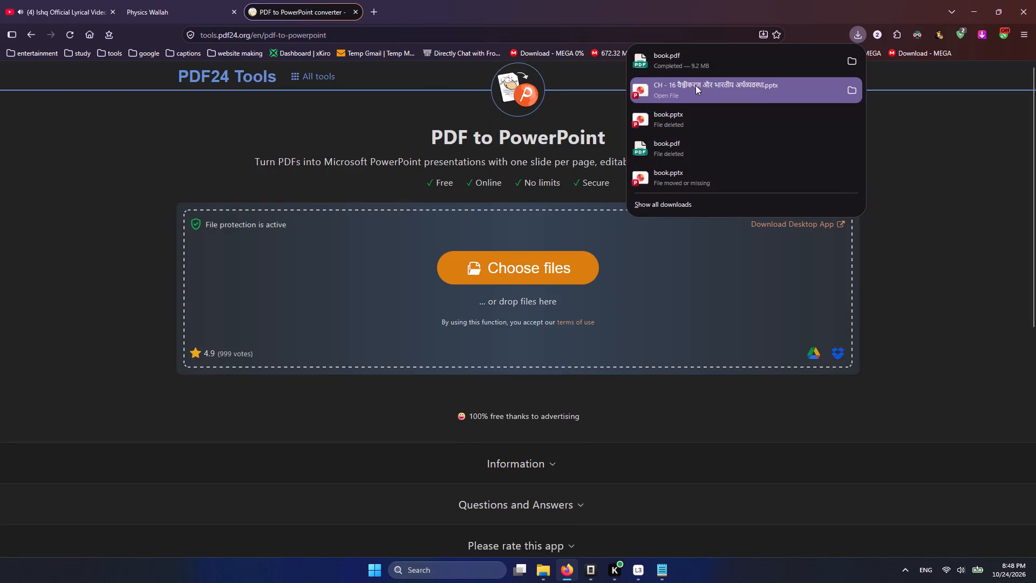
{"action": "left_click_drag", "start_coordinate": [679, 57], "coordinate": [537, 275]}
Delete the local copy of book.pdf from the downloads list and convert the uploaded file to PowerPoint.
{"action": "right_click", "coordinate": [682, 65]}
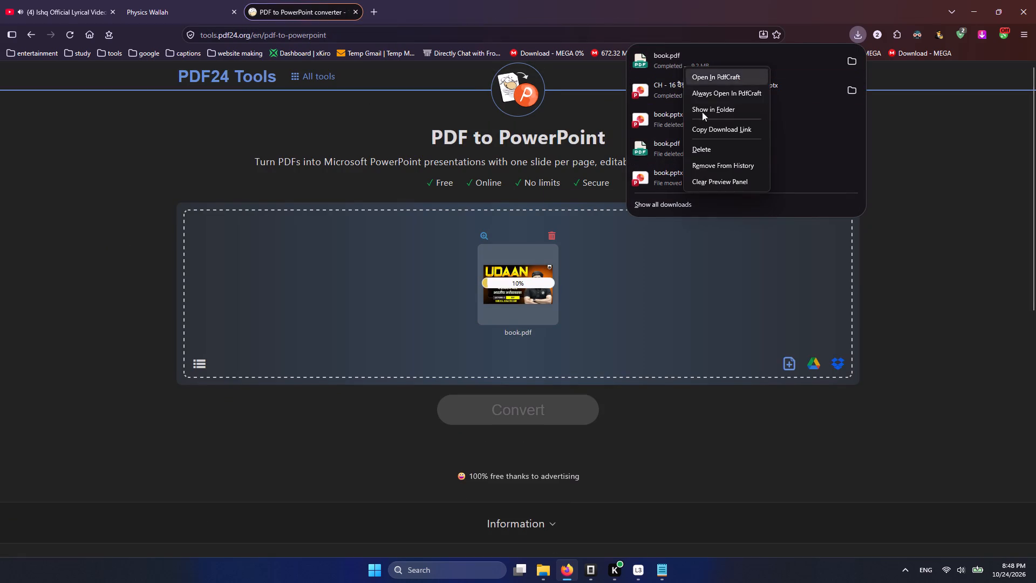
{"action": "left_click", "coordinate": [709, 148]}
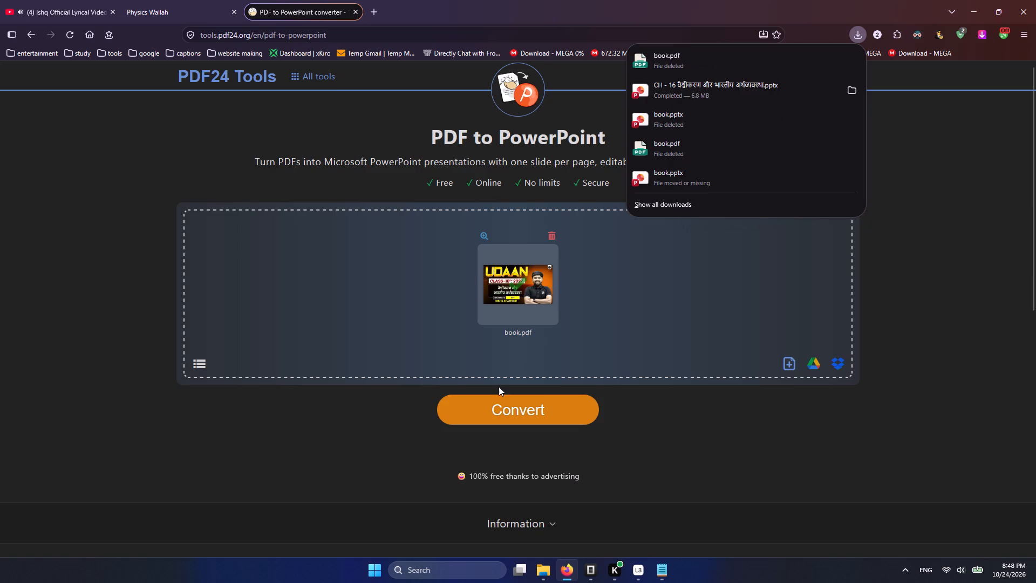
{"action": "left_click", "coordinate": [497, 408]}
Toggle the captions on the playing Ishq video and read through its expanded description with lyrics and credits.
{"action": "left_click", "coordinate": [49, 0]}
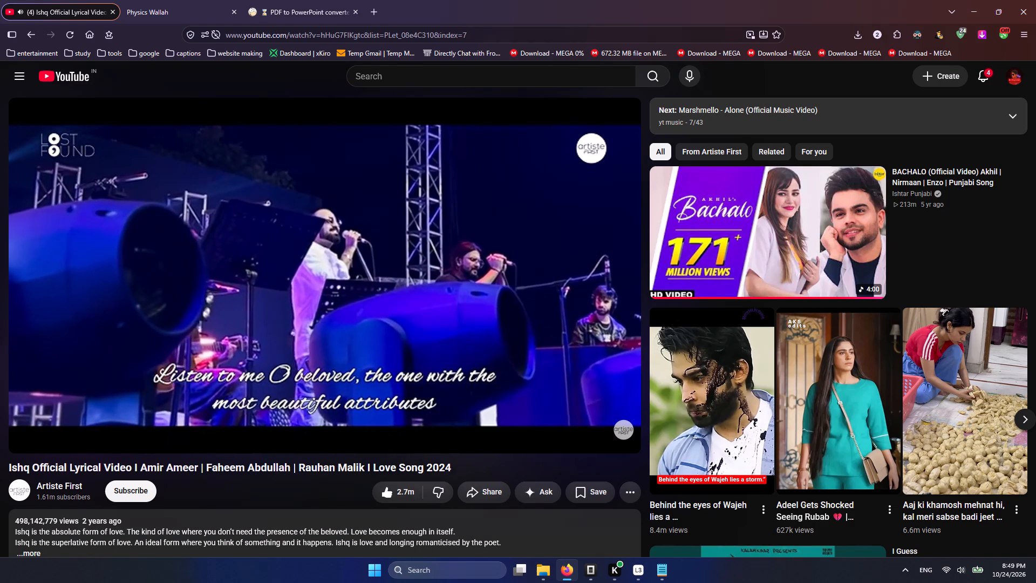
{"action": "left_click", "coordinate": [537, 437]}
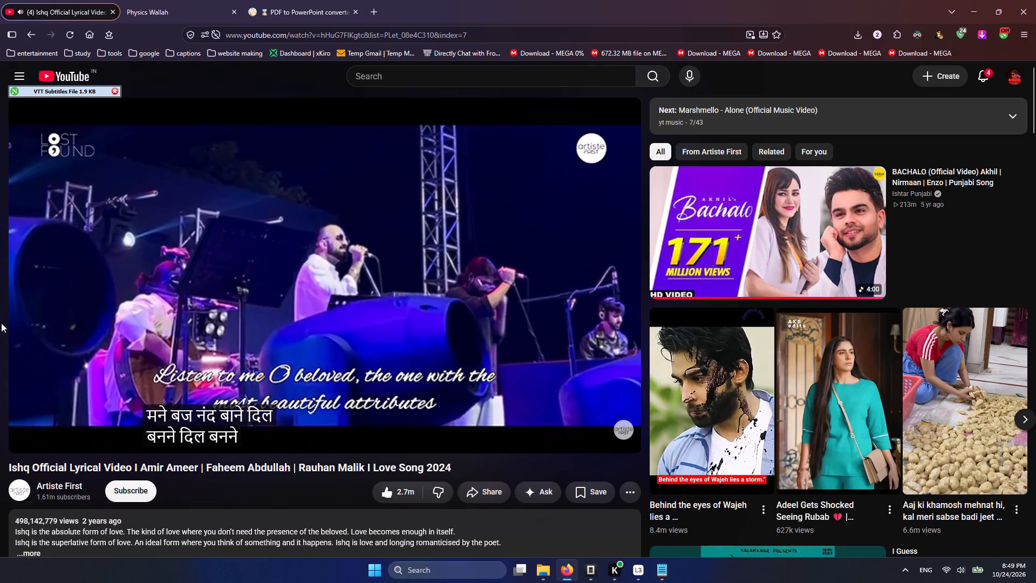
{"action": "left_click", "coordinate": [535, 438]}
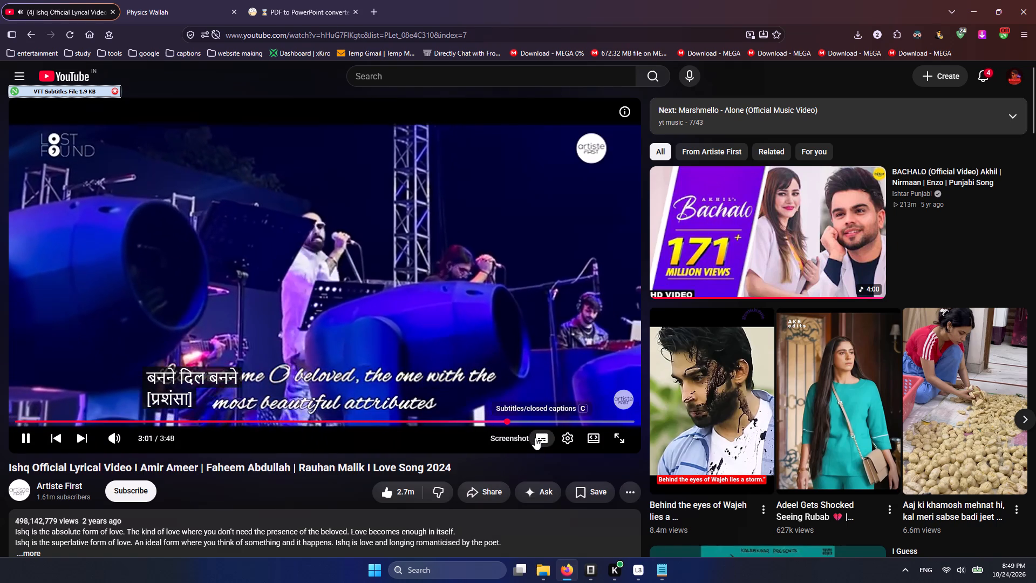
{"action": "scroll", "coordinate": [221, 427], "scroll_direction": "down", "scroll_amount": 2}
{"action": "left_click", "coordinate": [173, 227]}
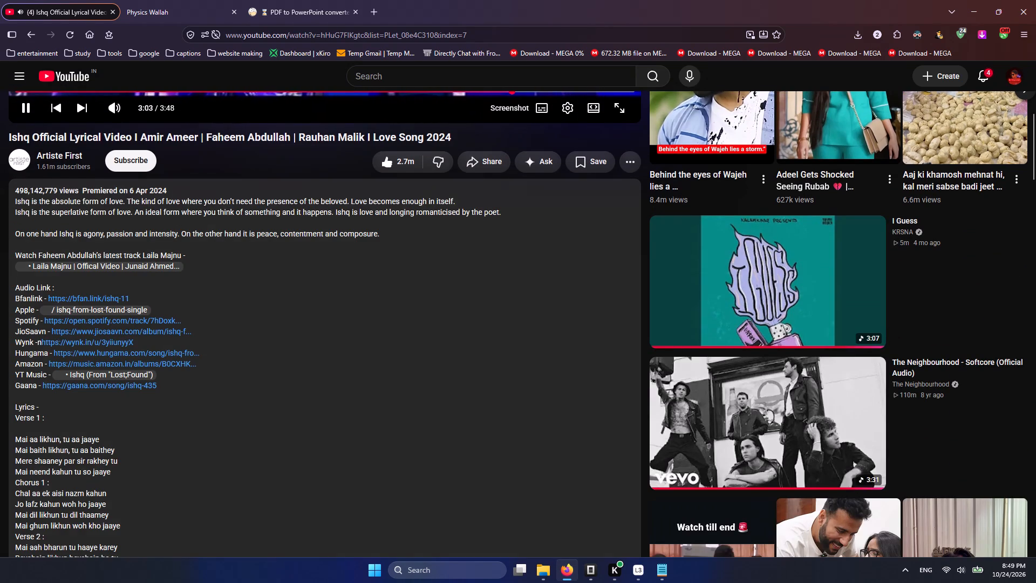
{"action": "scroll", "coordinate": [332, 441], "scroll_direction": "down", "scroll_amount": 1}
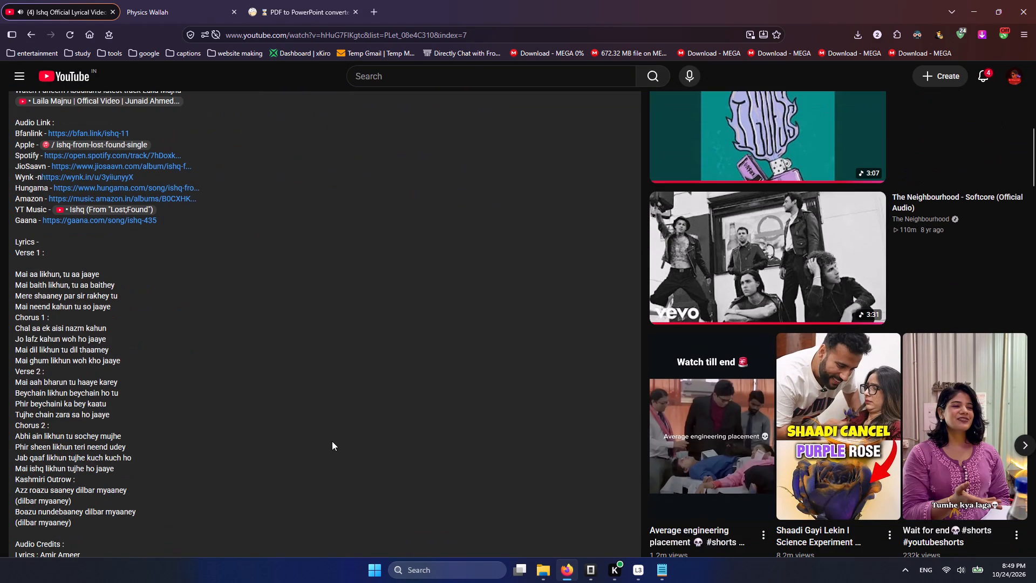
{"action": "scroll", "coordinate": [332, 441], "scroll_direction": "down", "scroll_amount": 1}
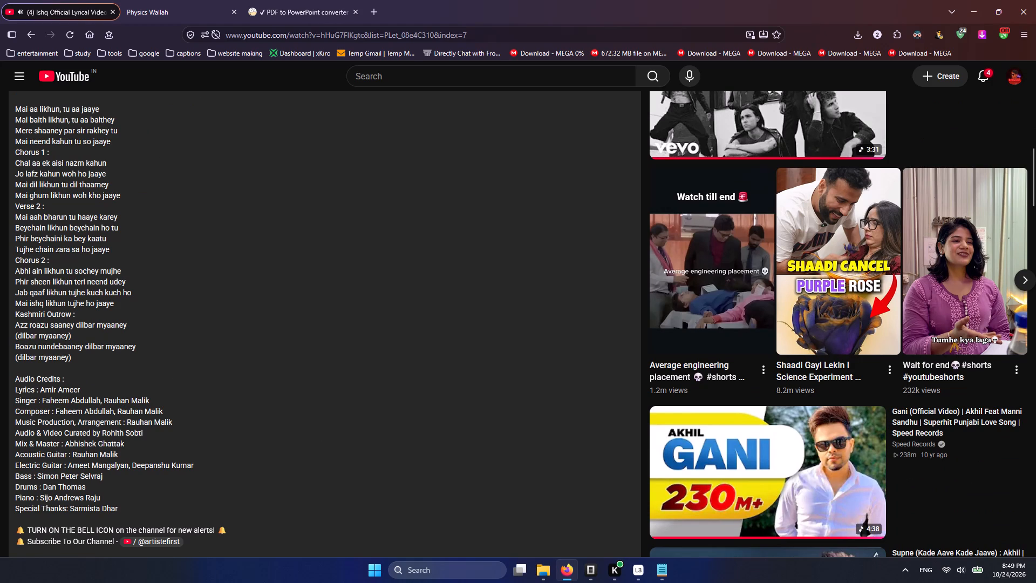
{"action": "scroll", "coordinate": [23, 343], "scroll_direction": "down", "scroll_amount": 1}
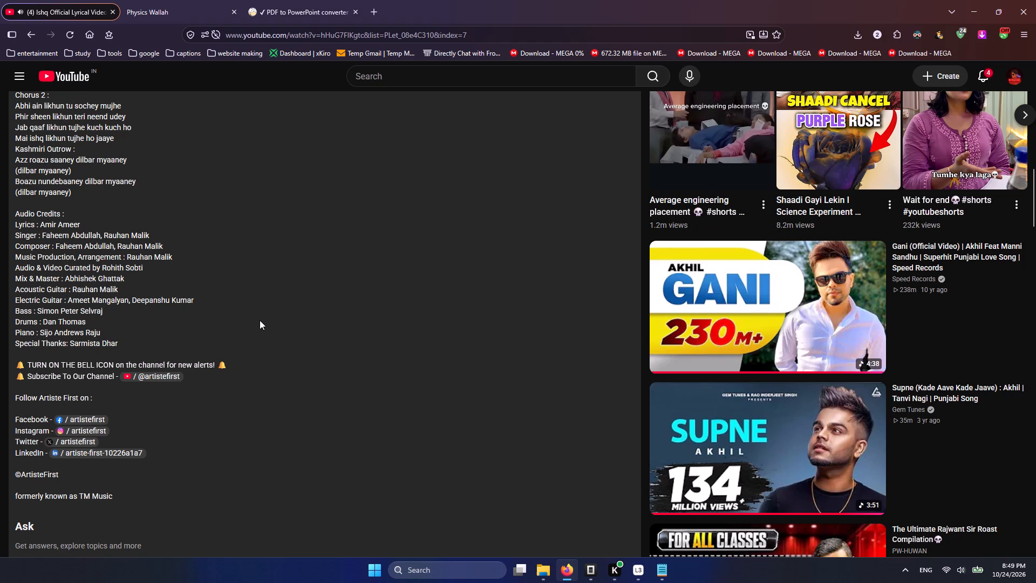
{"action": "scroll", "coordinate": [445, 479], "scroll_direction": "up", "scroll_amount": 10}
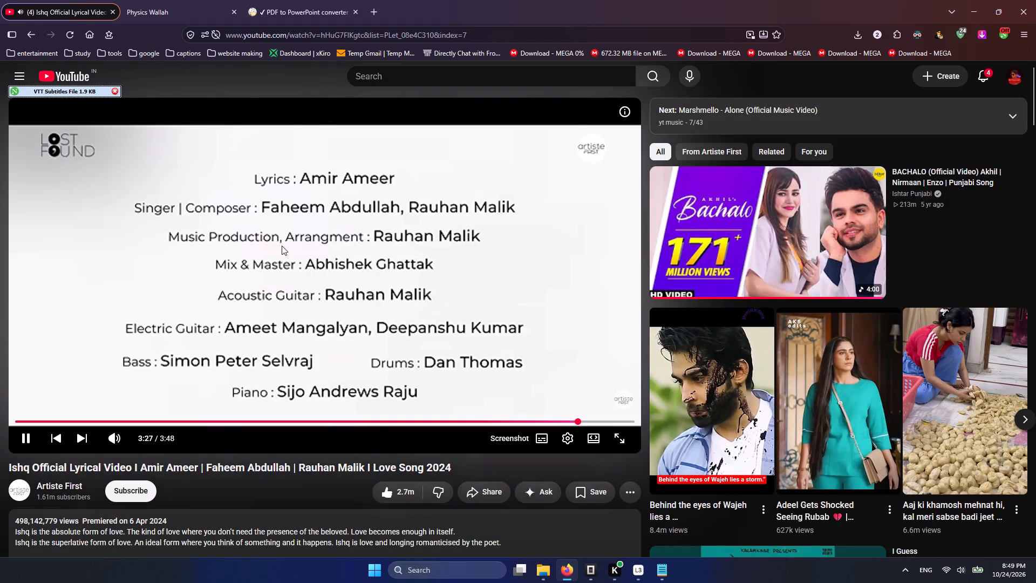
Skip to the next song in the YouTube playlist.
{"action": "left_click", "coordinate": [79, 448]}
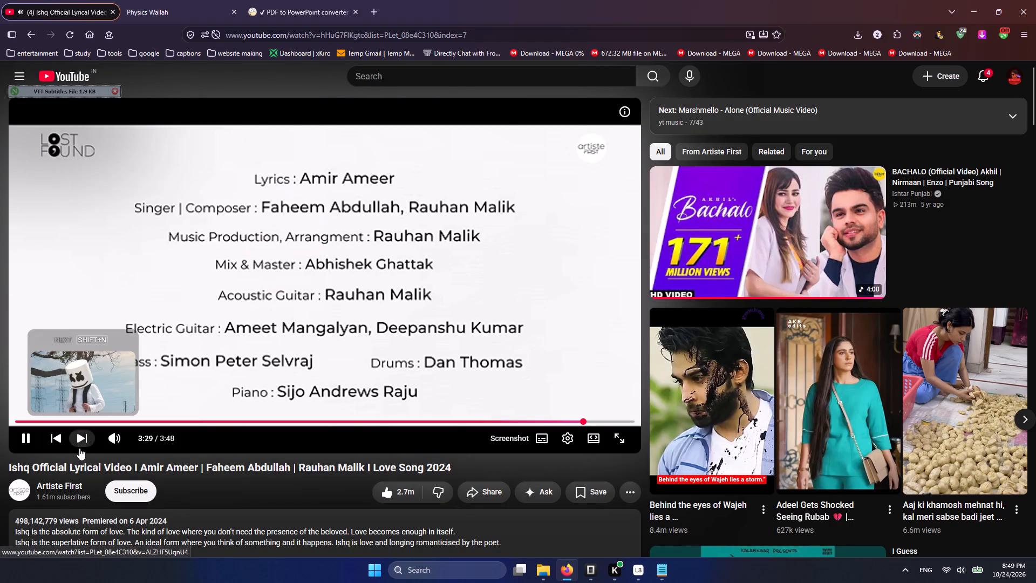
Download the converted book.pptx from the PDF to PowerPoint converter.
{"action": "left_click", "coordinate": [283, 0]}
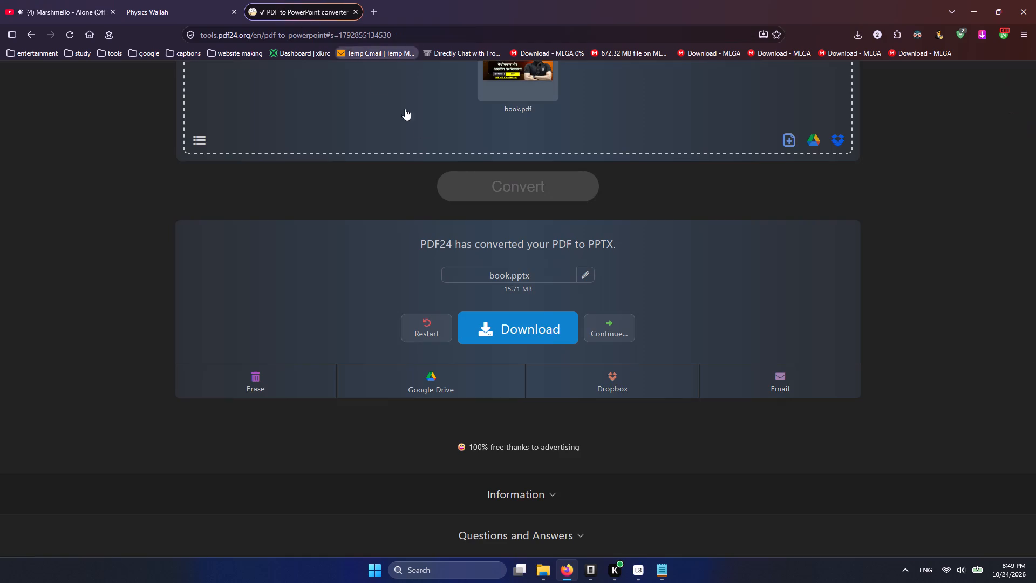
{"action": "left_click", "coordinate": [537, 314]}
Open the downloaded CH - 16 वैश्वीकरण और भारतीय अर्थव्यवस्था.pptx in PowerPoint and apply the glowing dark-orange custom theme.
{"action": "left_click", "coordinate": [858, 31]}
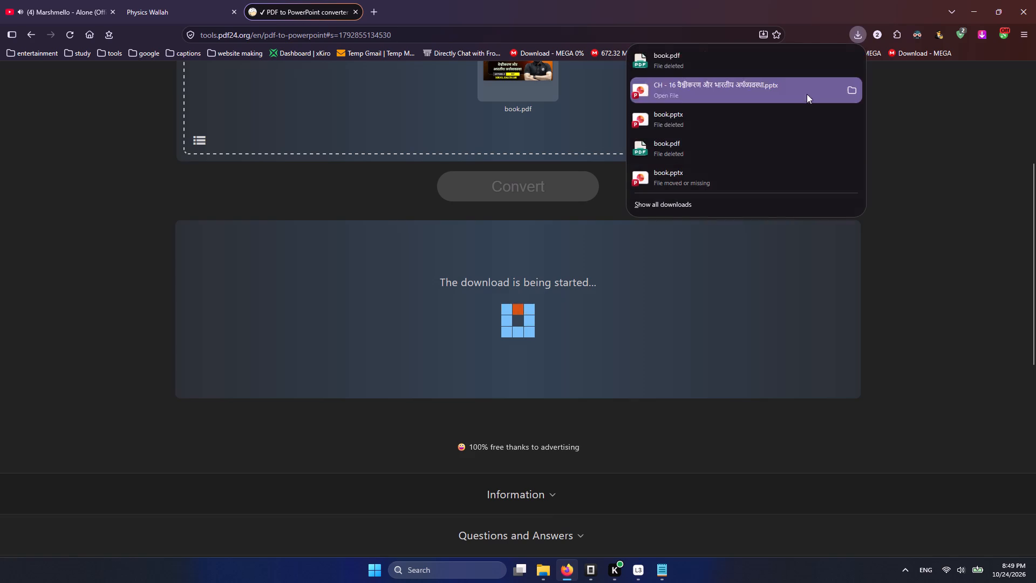
{"action": "left_click", "coordinate": [714, 93]}
{"action": "left_click", "coordinate": [686, 114]}
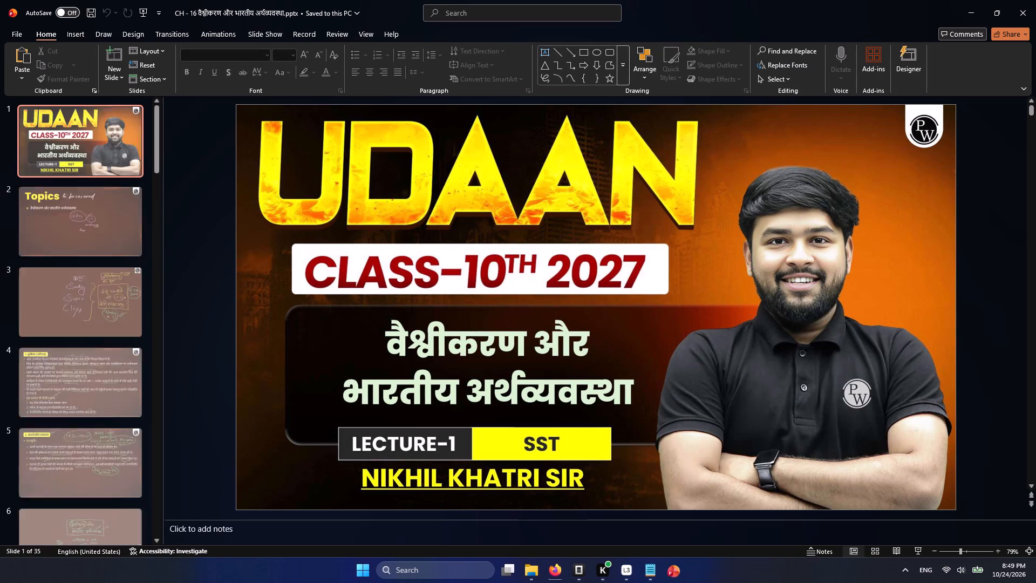
{"action": "left_click", "coordinate": [119, 30]}
{"action": "left_click", "coordinate": [100, 65]}
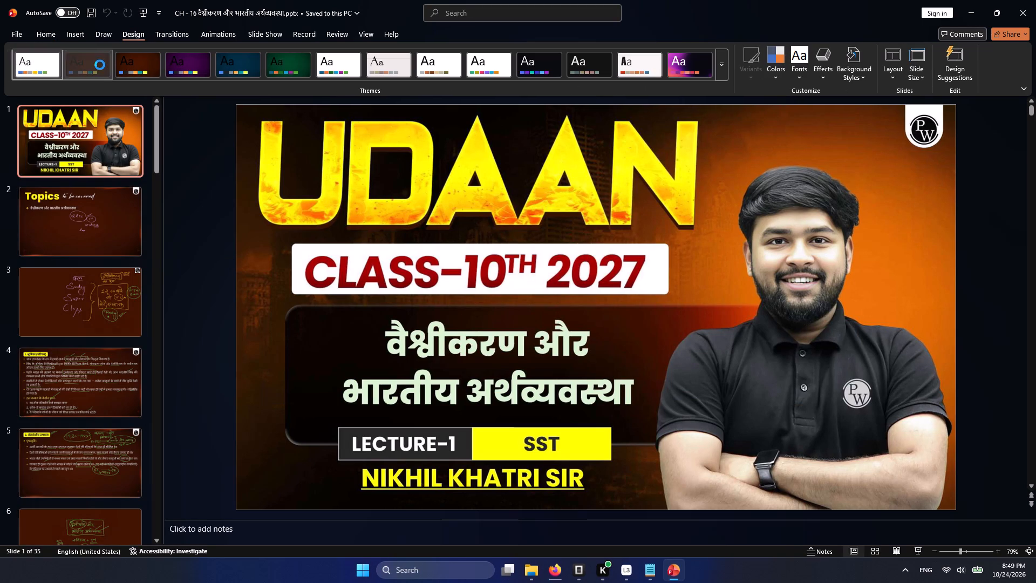
Add five blank slides after the closing Thank You slide.
{"action": "scroll", "coordinate": [101, 388], "scroll_direction": "down", "scroll_amount": 20}
{"action": "scroll", "coordinate": [101, 388], "scroll_direction": "down", "scroll_amount": 8}
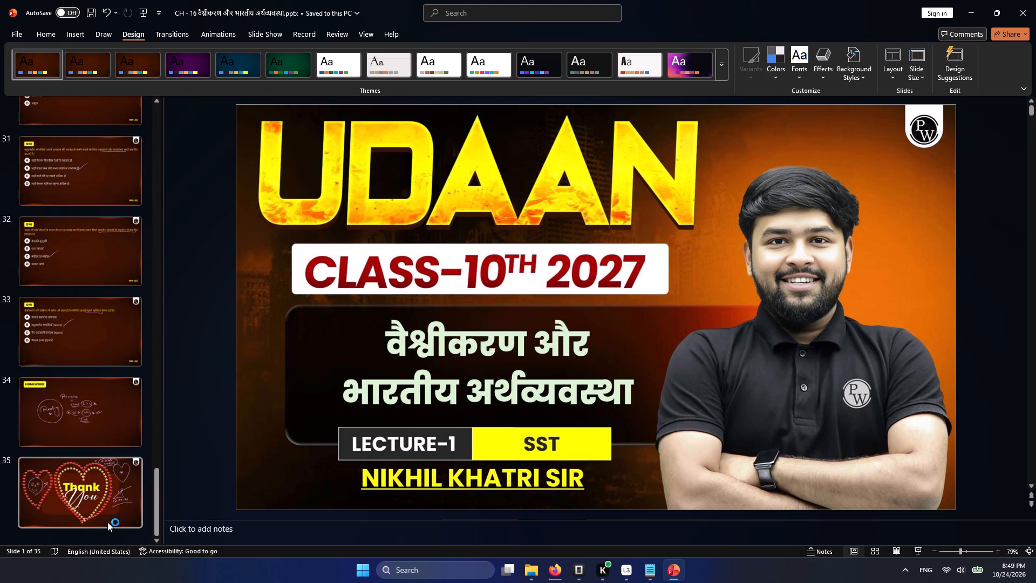
{"action": "left_click", "coordinate": [107, 507]}
{"action": "key", "text": "ctrl+m"}
{"action": "key", "text": "ctrl+m"}
{"action": "key", "text": "ctrl+m"}
{"action": "key", "text": "ctrl+m"}
{"action": "key", "text": "ctrl+m"}
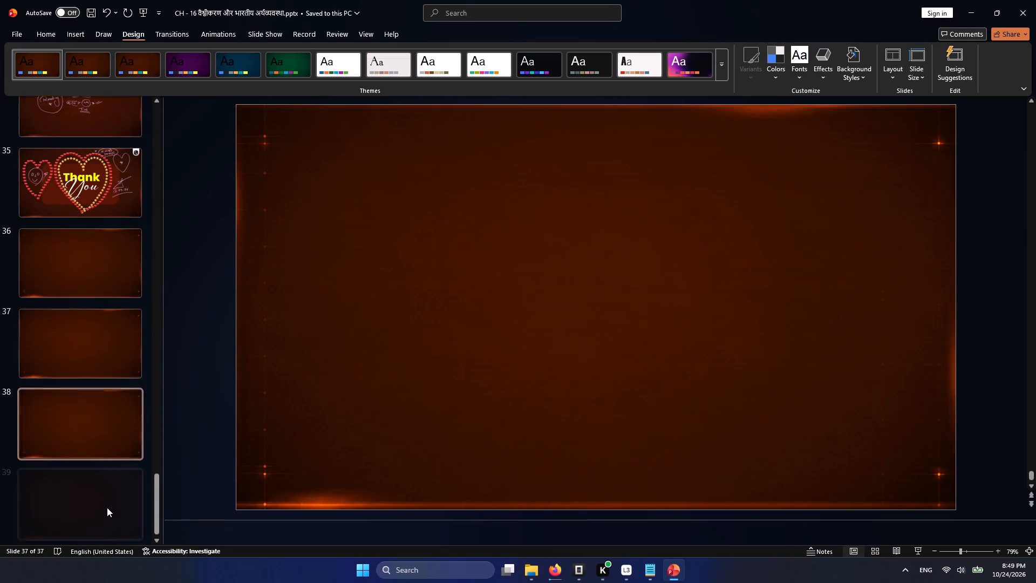
Load book.pptx from the Downloads folder as the source for Reuse Slides.
{"action": "left_click", "coordinate": [76, 34]}
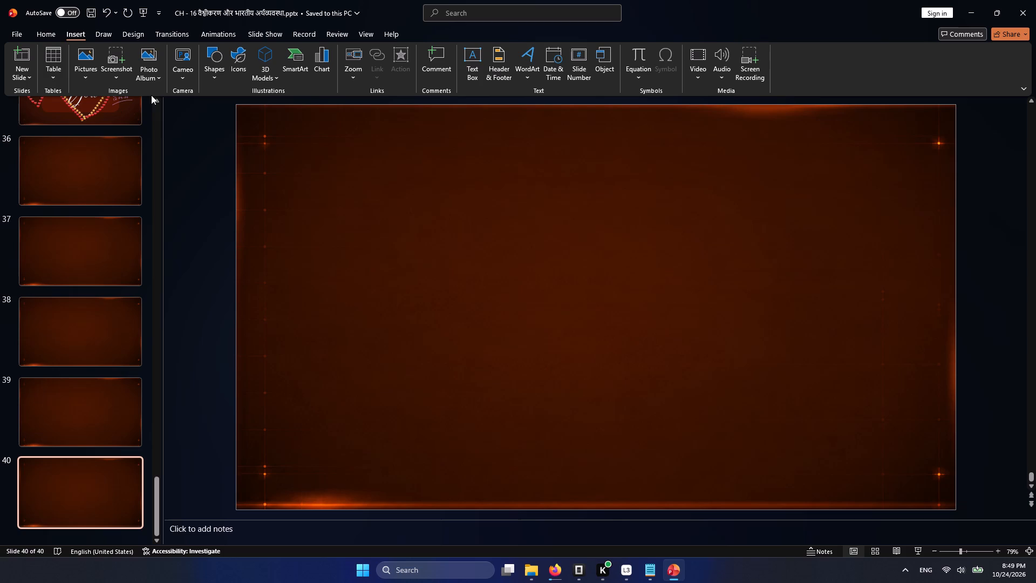
{"action": "left_click", "coordinate": [24, 79]}
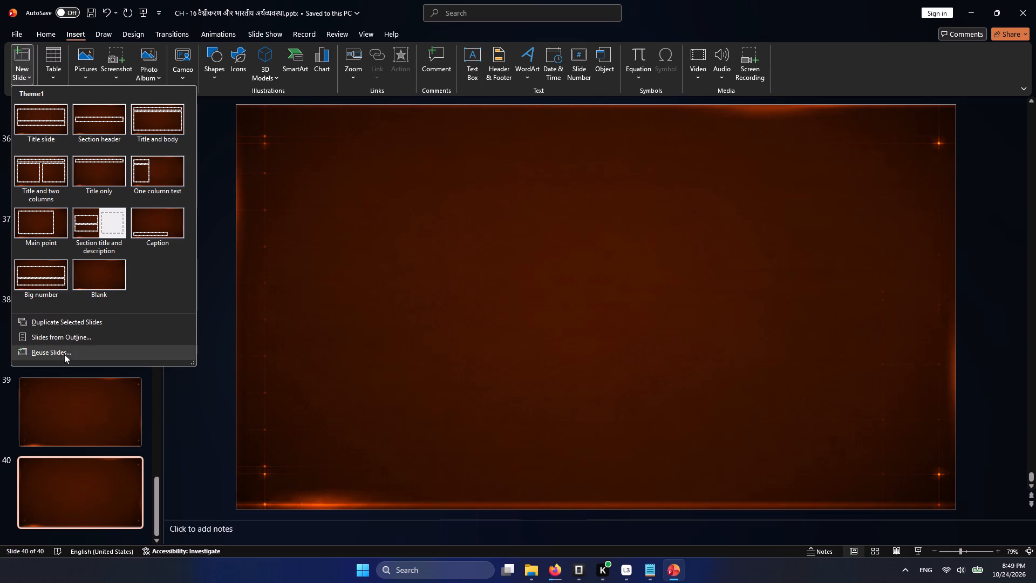
{"action": "left_click", "coordinate": [60, 356]}
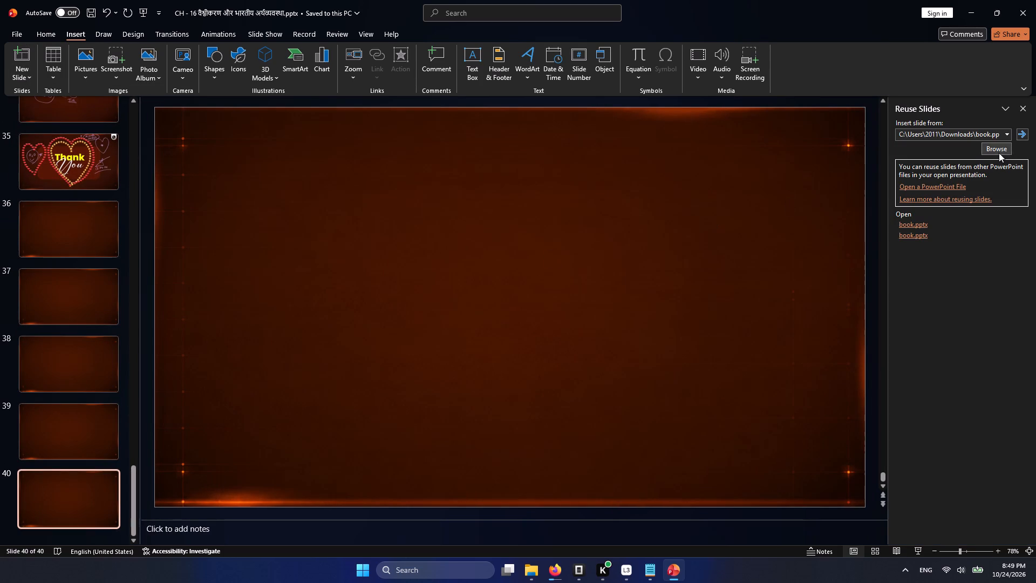
{"action": "left_click", "coordinate": [999, 153]}
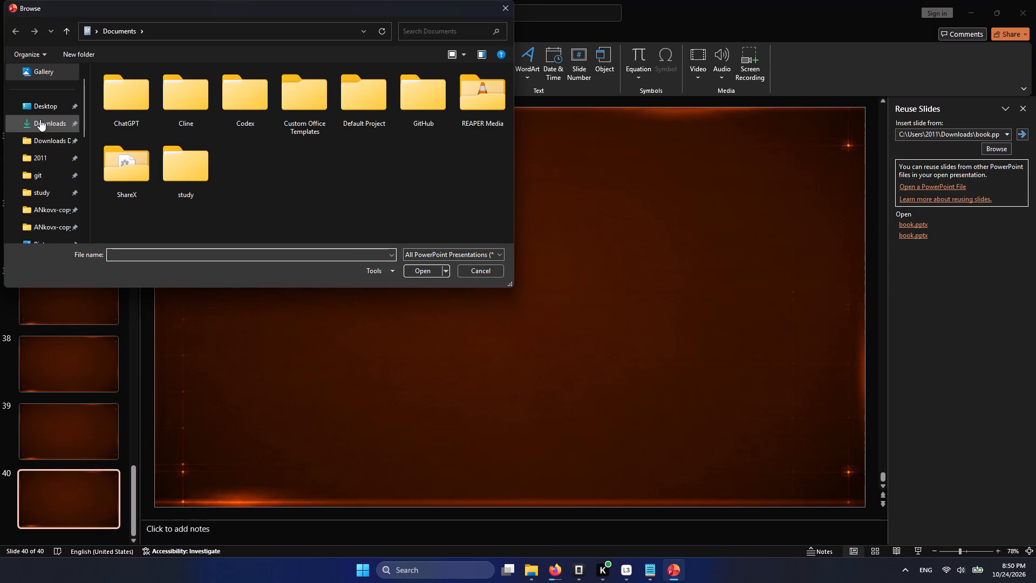
{"action": "left_click", "coordinate": [40, 119]}
{"action": "left_click", "coordinate": [476, 181]}
{"action": "triple_click", "coordinate": [427, 263]}
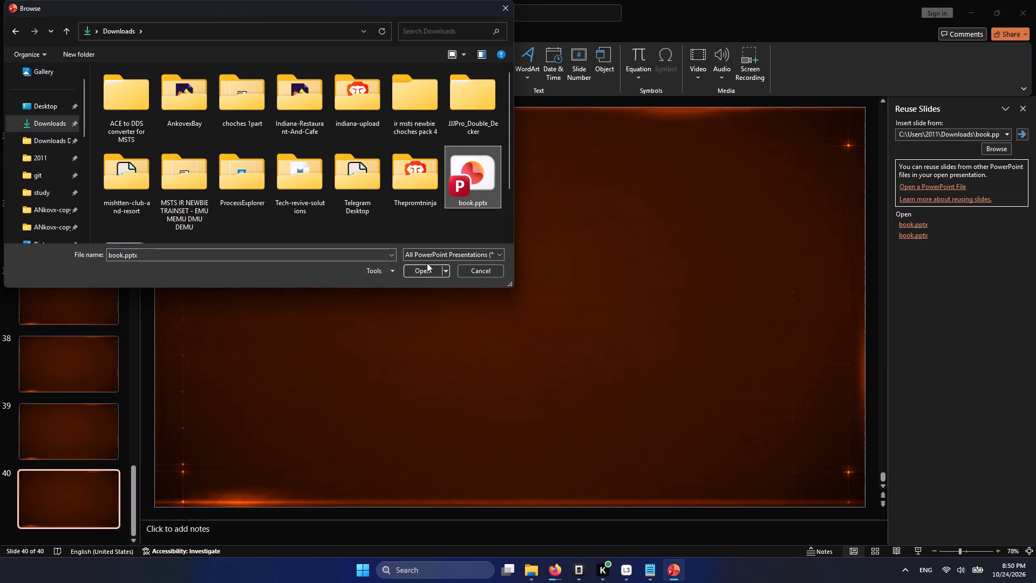
{"action": "left_click", "coordinate": [427, 272]}
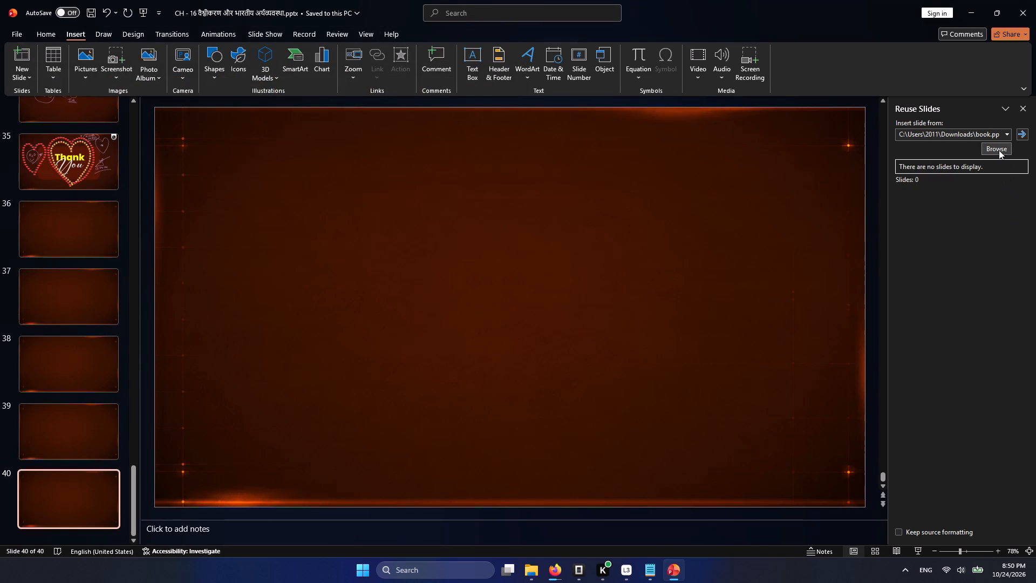
{"action": "left_click", "coordinate": [998, 150]}
{"action": "key", "text": "alt+Tab"}
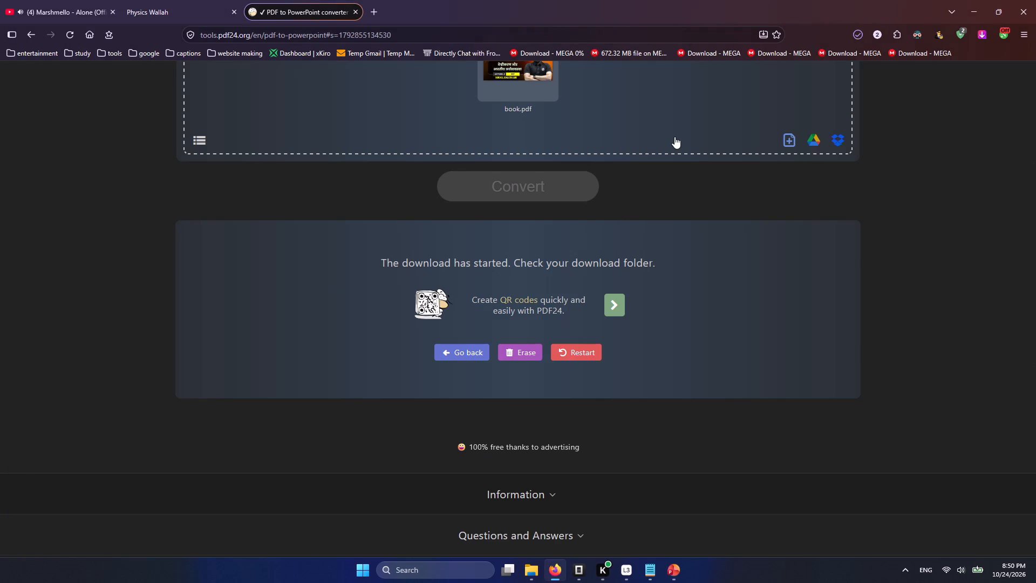
{"action": "key", "text": "alt+Tab"}
{"action": "left_click", "coordinate": [467, 207]}
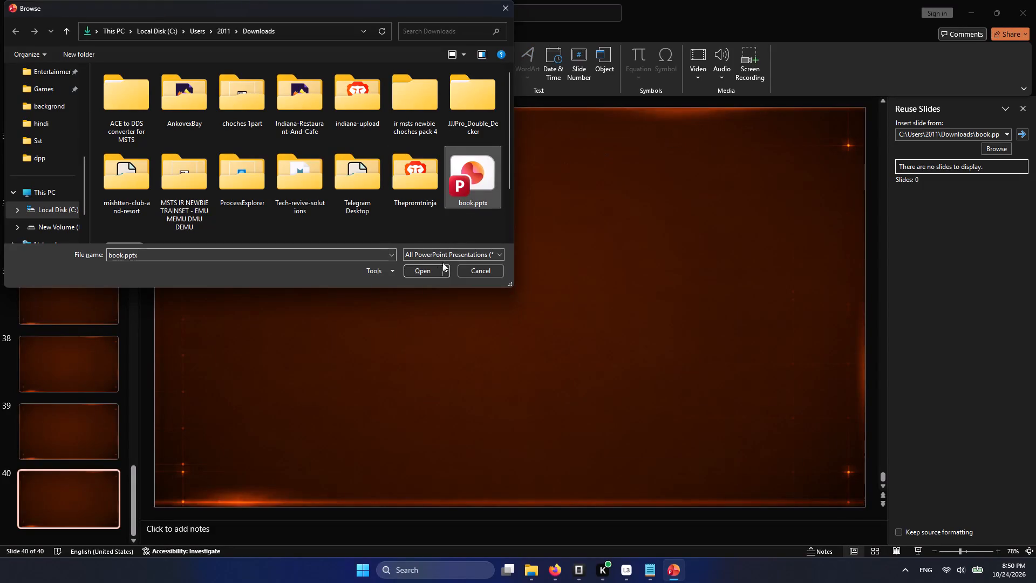
{"action": "left_click", "coordinate": [420, 273]}
Insert slides 2 to 11 of book.pptx after the blank slides at the end of the presentation.
{"action": "left_click", "coordinate": [945, 218]}
{"action": "left_click", "coordinate": [950, 247]}
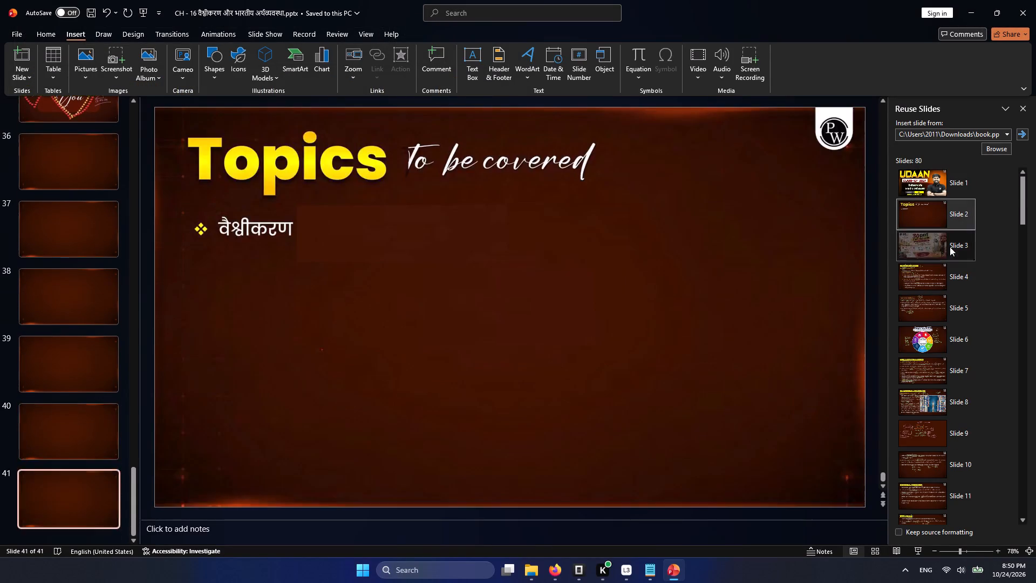
{"action": "left_click", "coordinate": [950, 295]}
{"action": "left_click", "coordinate": [947, 278]}
{"action": "left_click", "coordinate": [941, 340]}
{"action": "left_click", "coordinate": [924, 379]}
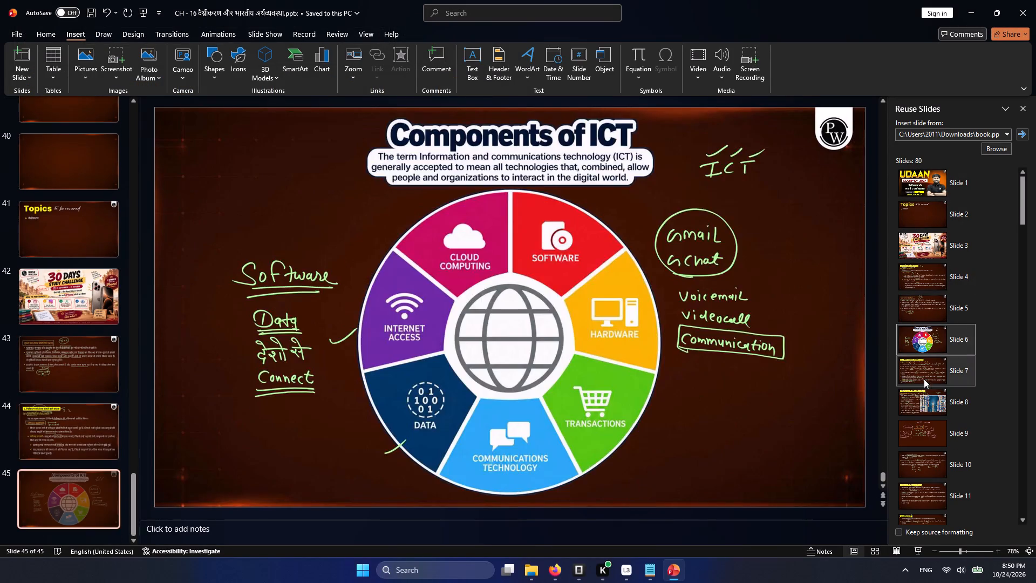
{"action": "left_click", "coordinate": [921, 399]}
{"action": "left_click", "coordinate": [926, 435]}
{"action": "left_click", "coordinate": [928, 464]}
{"action": "left_click", "coordinate": [933, 484]}
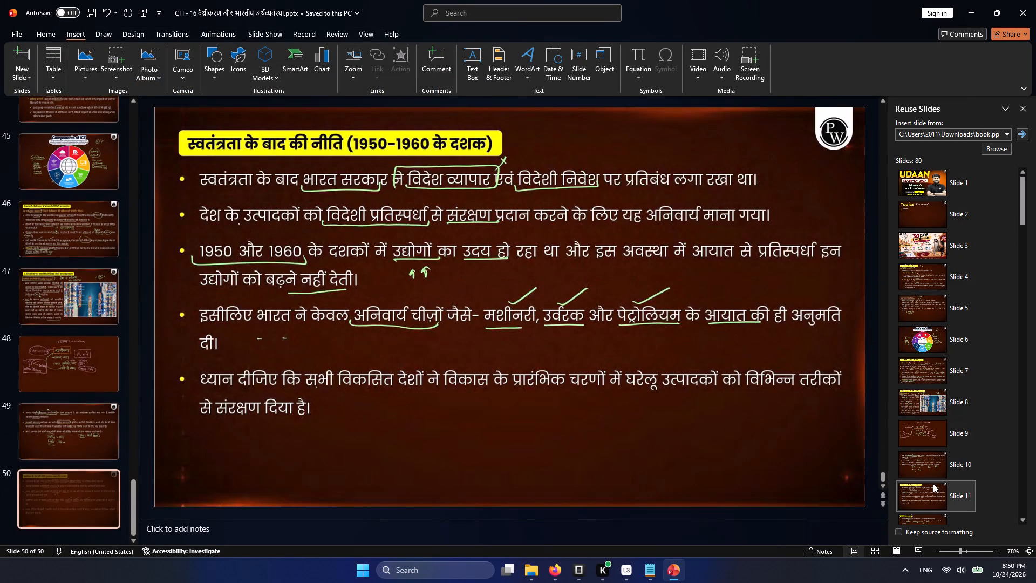
Insert slides 12 to 15 of book.pptx at the end of the presentation.
{"action": "scroll", "coordinate": [937, 453], "scroll_direction": "down", "scroll_amount": 1}
{"action": "left_click", "coordinate": [949, 251]}
{"action": "left_click", "coordinate": [942, 275]}
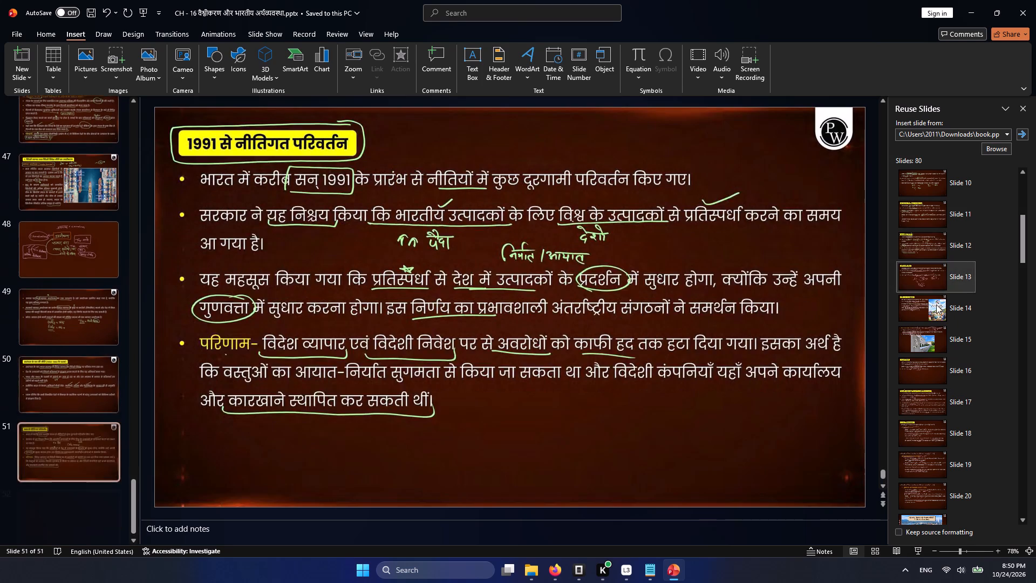
{"action": "left_click", "coordinate": [936, 304]}
{"action": "left_click", "coordinate": [942, 330]}
{"action": "left_click", "coordinate": [942, 352]}
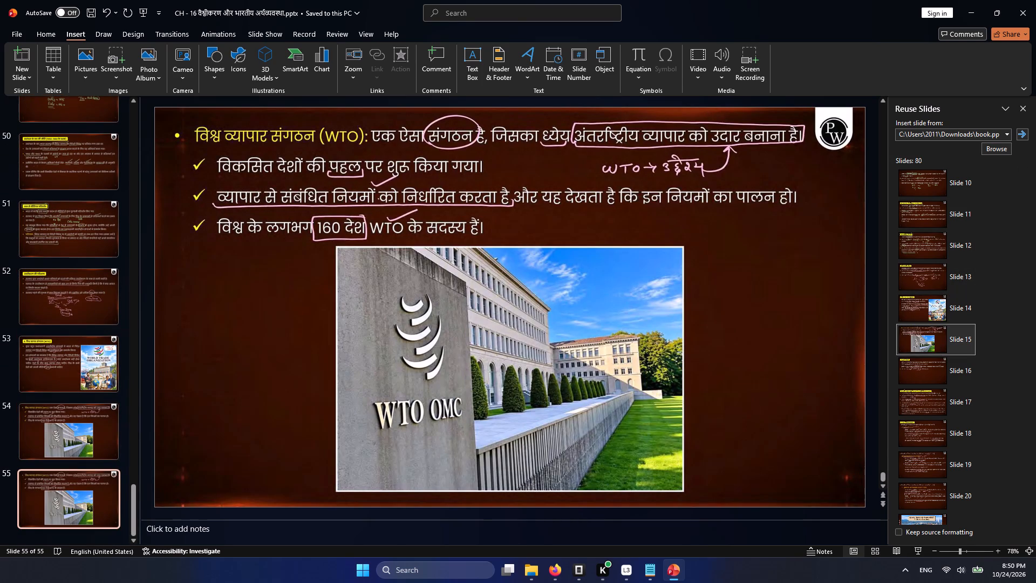
Delete the duplicate WTO building slide at the end of the presentation.
{"action": "left_click", "coordinate": [76, 487]}
{"action": "key", "text": "Delete"}
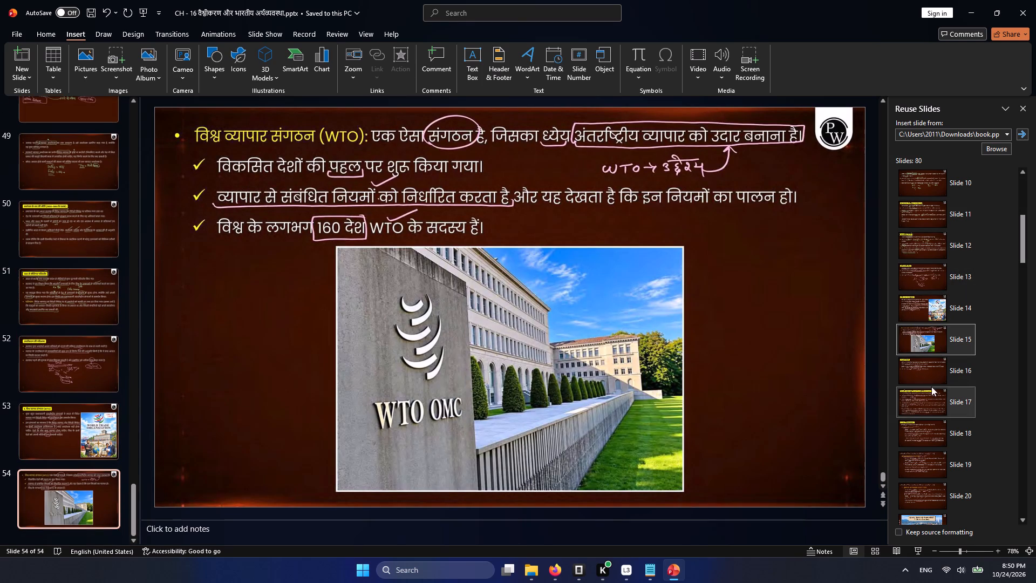
Insert slides 16 to 22 of book.pptx at the end of the presentation.
{"action": "left_click", "coordinate": [927, 379]}
{"action": "left_click", "coordinate": [930, 401]}
{"action": "left_click", "coordinate": [930, 432]}
{"action": "left_click", "coordinate": [936, 460]}
{"action": "left_click", "coordinate": [940, 491]}
{"action": "scroll", "coordinate": [940, 491], "scroll_direction": "down", "scroll_amount": 1}
{"action": "left_click", "coordinate": [940, 246]}
{"action": "left_click", "coordinate": [942, 273]}
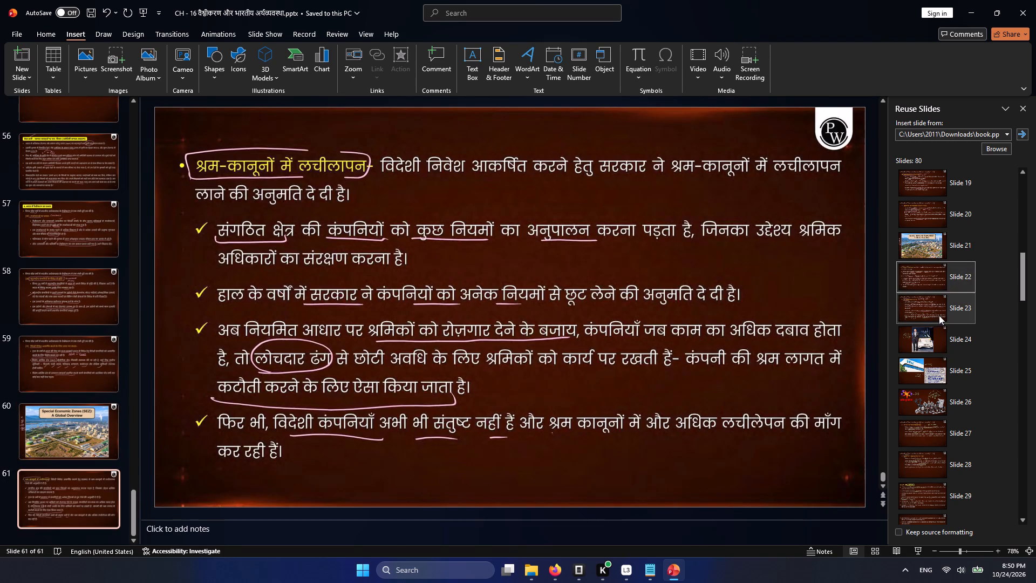
Insert slides 23 to 29 of book.pptx at the end of the presentation.
{"action": "left_click", "coordinate": [939, 315]}
{"action": "left_click", "coordinate": [923, 351]}
{"action": "left_click", "coordinate": [933, 372]}
{"action": "left_click", "coordinate": [942, 399]}
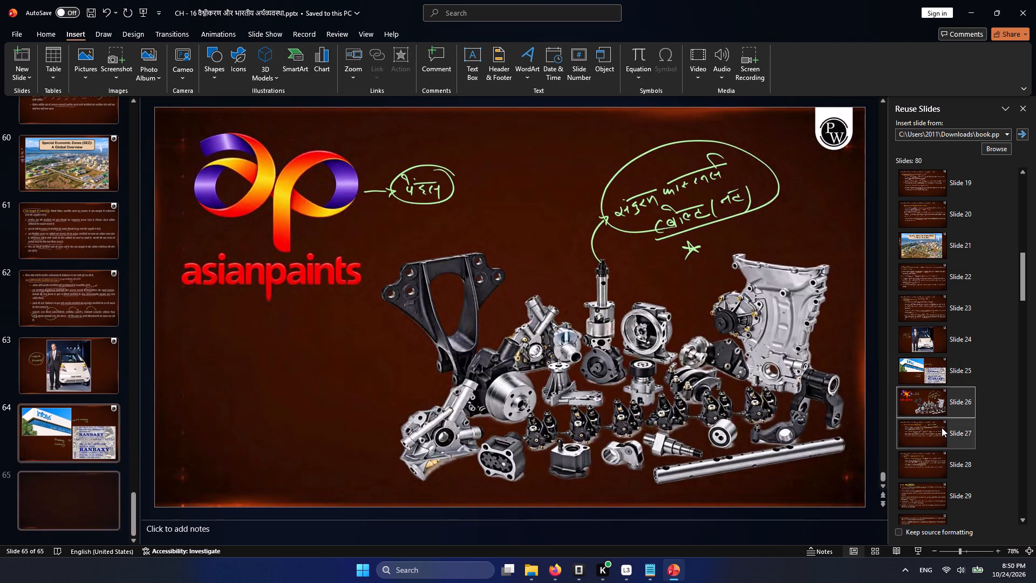
{"action": "left_click", "coordinate": [942, 428]}
{"action": "left_click", "coordinate": [942, 472]}
{"action": "left_click", "coordinate": [939, 494]}
Insert slides 30 to 38 of book.pptx at the end of the presentation.
{"action": "scroll", "coordinate": [936, 493], "scroll_direction": "down", "scroll_amount": 1}
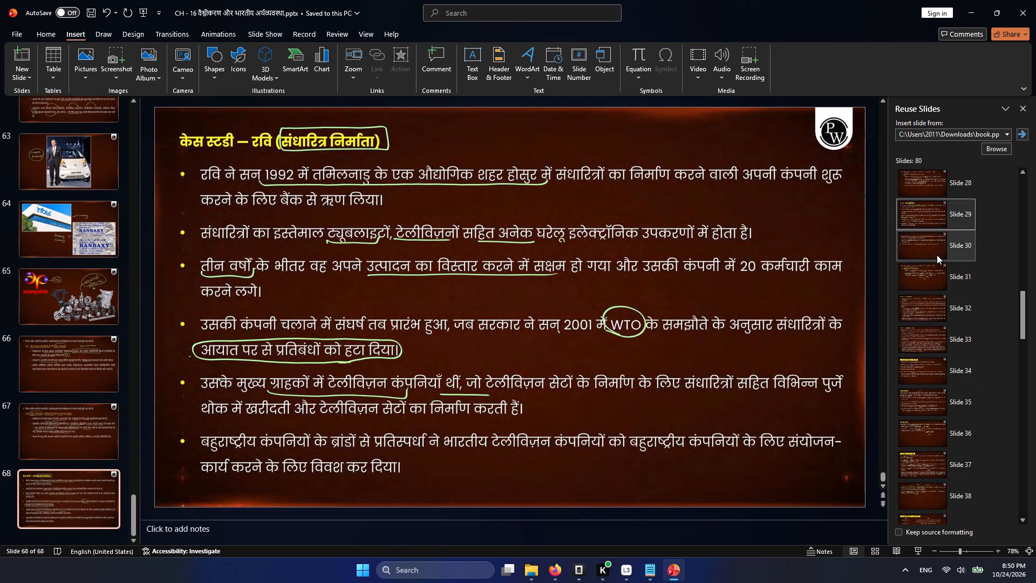
{"action": "left_click", "coordinate": [938, 245]}
{"action": "left_click", "coordinate": [939, 265]}
{"action": "left_click", "coordinate": [944, 301]}
{"action": "left_click", "coordinate": [938, 348]}
{"action": "left_click", "coordinate": [943, 371]}
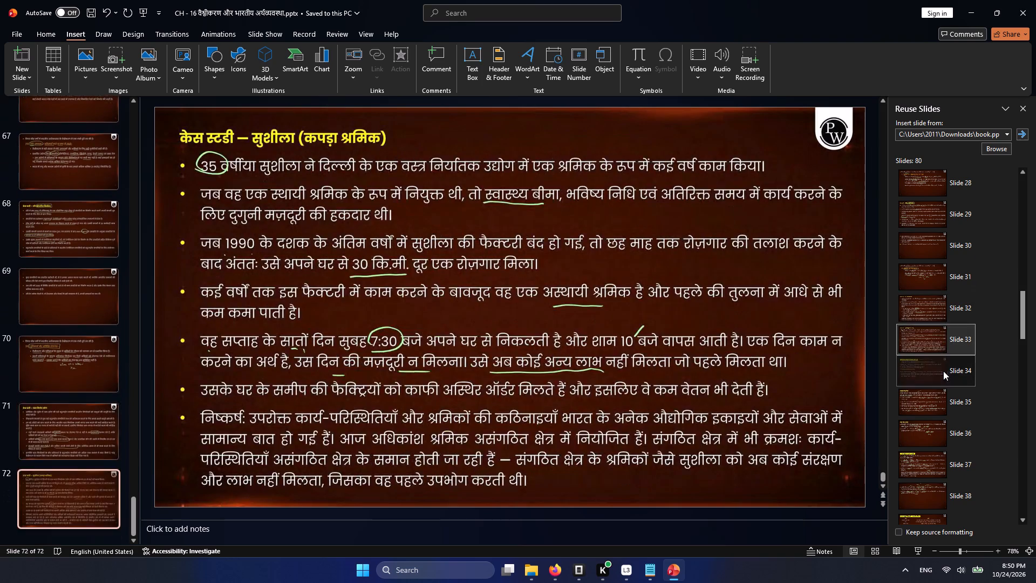
{"action": "left_click", "coordinate": [933, 403]}
{"action": "left_click", "coordinate": [947, 435]}
{"action": "left_click", "coordinate": [944, 467]}
{"action": "left_click", "coordinate": [945, 492]}
Insert slides 39 to 47 of book.pptx at the end of the presentation.
{"action": "scroll", "coordinate": [945, 492], "scroll_direction": "down", "scroll_amount": 1}
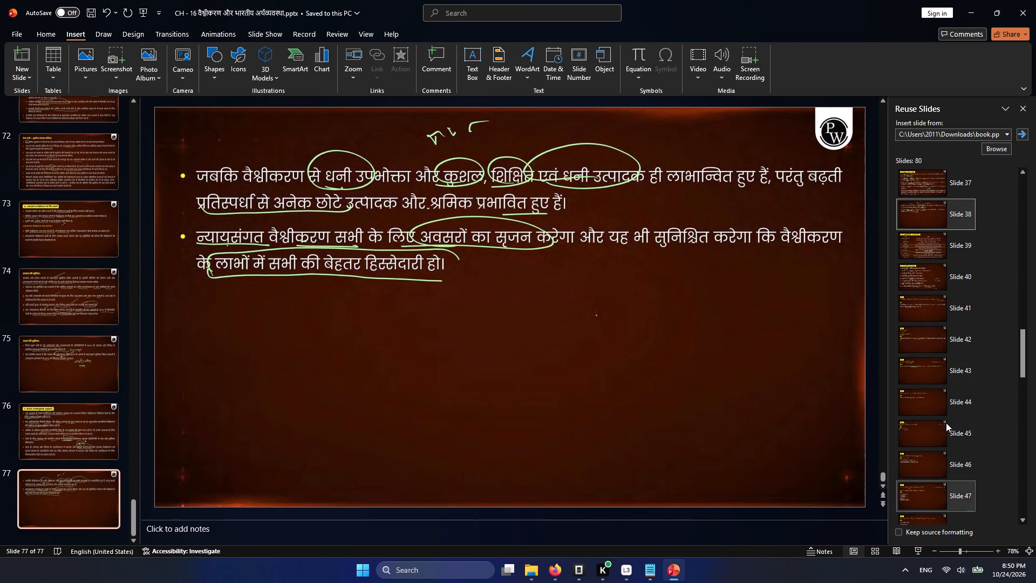
{"action": "left_click", "coordinate": [952, 245]}
{"action": "left_click", "coordinate": [952, 274]}
{"action": "left_click", "coordinate": [937, 315]}
{"action": "left_click", "coordinate": [933, 341]}
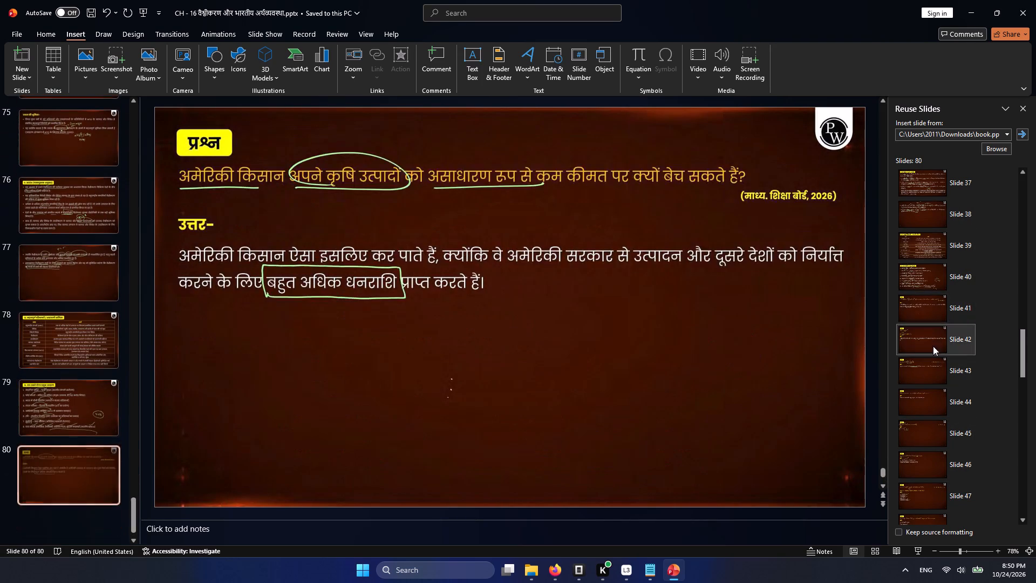
{"action": "left_click", "coordinate": [933, 377]}
{"action": "left_click", "coordinate": [934, 406]}
{"action": "left_click", "coordinate": [931, 430]}
{"action": "left_click", "coordinate": [926, 466]}
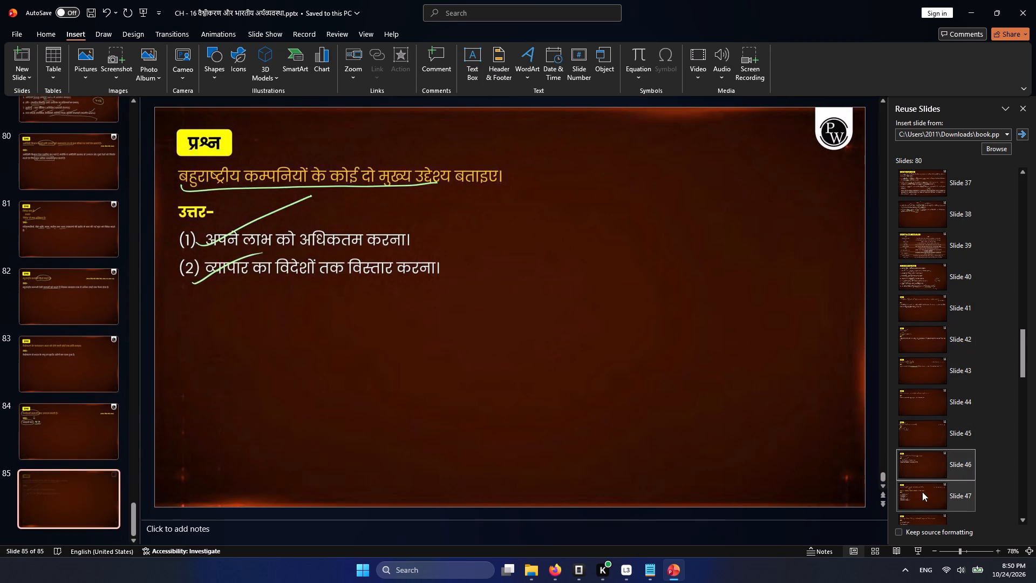
{"action": "left_click", "coordinate": [922, 496]}
Insert slides 48 to 56 of book.pptx at the end of the presentation.
{"action": "scroll", "coordinate": [923, 467], "scroll_direction": "down", "scroll_amount": 1}
{"action": "left_click", "coordinate": [951, 246]}
{"action": "left_click", "coordinate": [943, 270]}
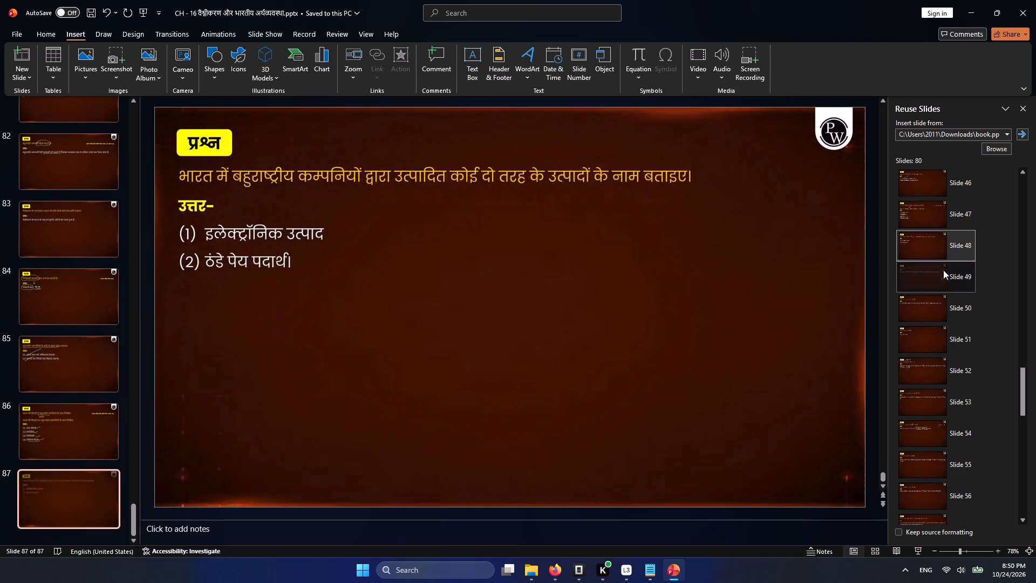
{"action": "left_click", "coordinate": [938, 310]}
{"action": "left_click", "coordinate": [932, 339]}
{"action": "left_click", "coordinate": [930, 374]}
{"action": "left_click", "coordinate": [931, 391]}
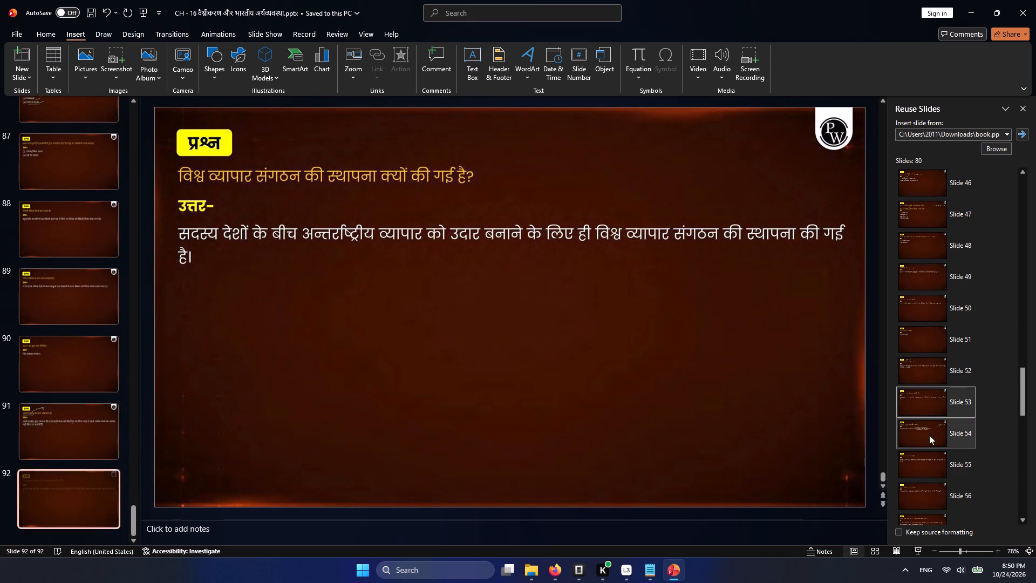
{"action": "left_click", "coordinate": [929, 435]}
{"action": "left_click", "coordinate": [934, 463]}
{"action": "left_click", "coordinate": [939, 487]}
Insert slides 57 to 65 of book.pptx at the end of the presentation.
{"action": "scroll", "coordinate": [952, 433], "scroll_direction": "down", "scroll_amount": 1}
{"action": "left_click", "coordinate": [959, 253]}
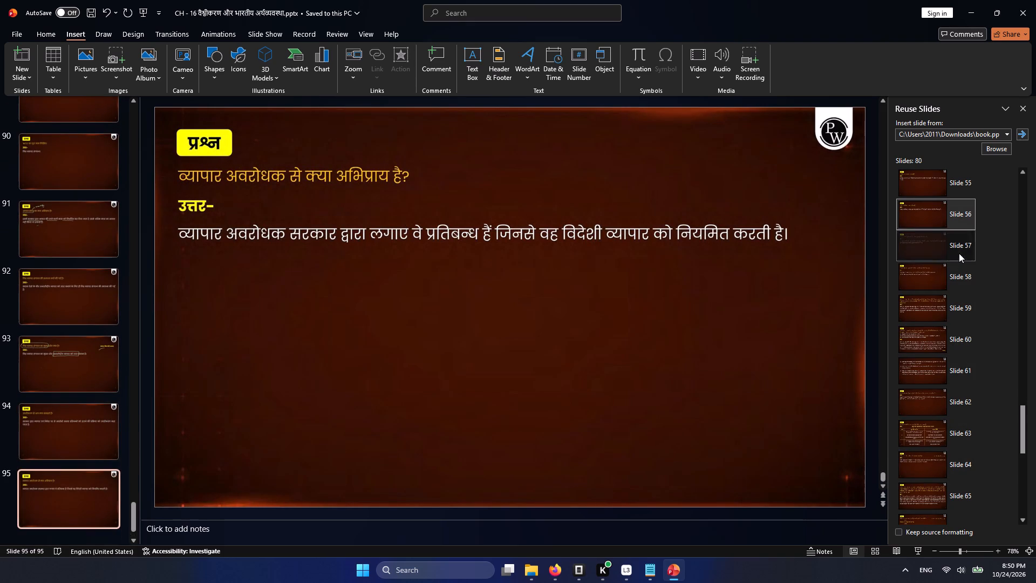
{"action": "left_click", "coordinate": [954, 267]}
{"action": "left_click", "coordinate": [946, 310]}
{"action": "left_click", "coordinate": [944, 334]}
{"action": "left_click", "coordinate": [940, 379]}
{"action": "left_click", "coordinate": [949, 406]}
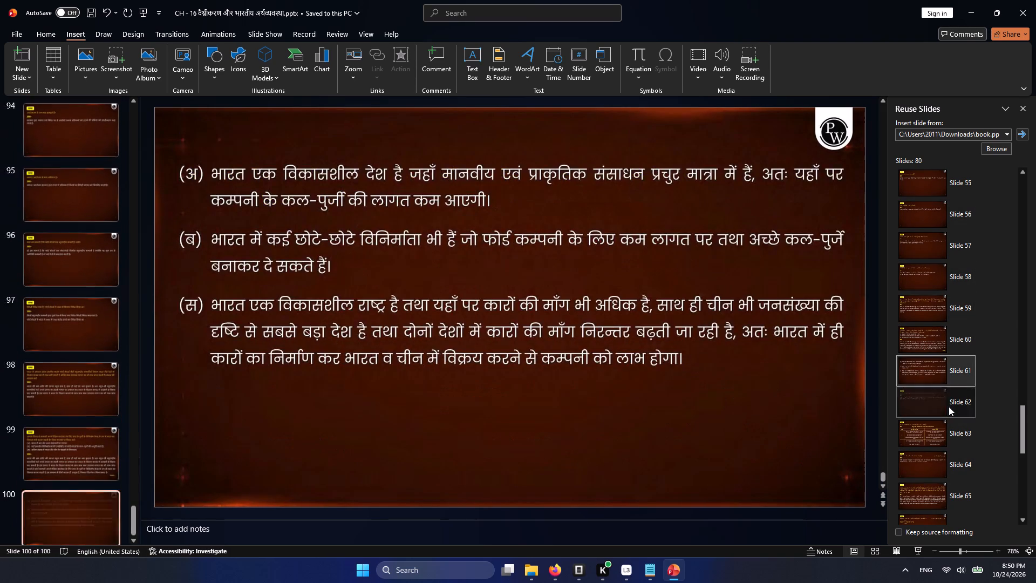
{"action": "left_click", "coordinate": [953, 434]}
{"action": "left_click", "coordinate": [950, 465]}
{"action": "left_click", "coordinate": [947, 495]}
Insert slides 66 to 70 of book.pptx at the end of the presentation.
{"action": "scroll", "coordinate": [947, 495], "scroll_direction": "down", "scroll_amount": 2}
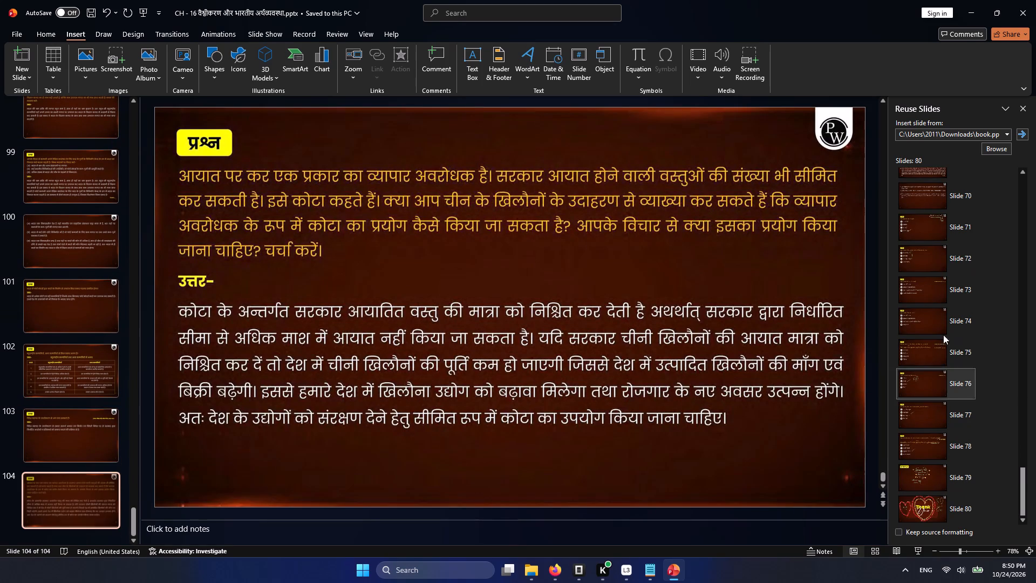
{"action": "scroll", "coordinate": [921, 335], "scroll_direction": "up", "scroll_amount": 1}
{"action": "scroll", "coordinate": [942, 287], "scroll_direction": "up", "scroll_amount": 1}
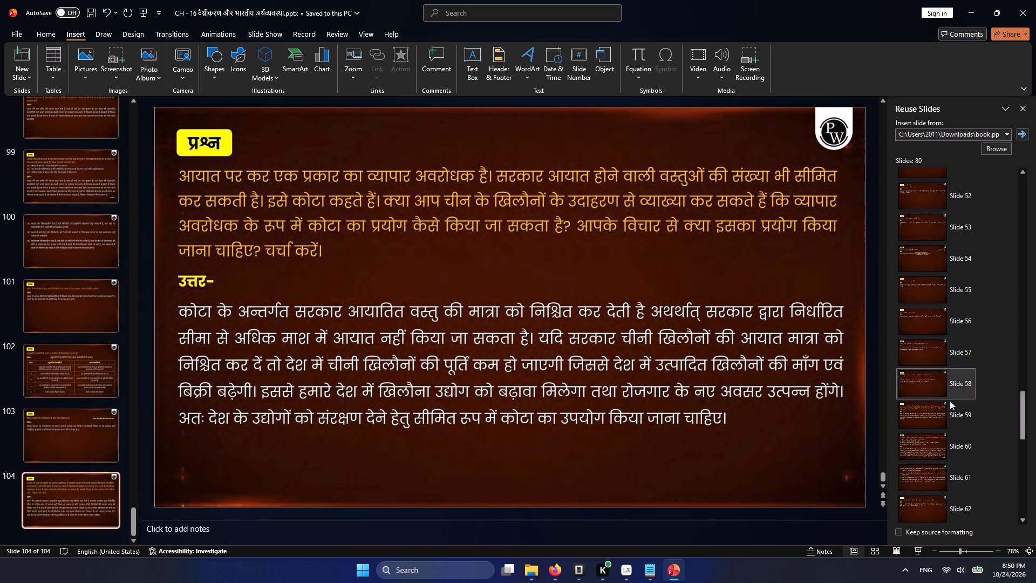
{"action": "scroll", "coordinate": [950, 403], "scroll_direction": "down", "scroll_amount": 1}
{"action": "left_click", "coordinate": [942, 343]}
{"action": "left_click", "coordinate": [944, 376]}
{"action": "left_click", "coordinate": [948, 414]}
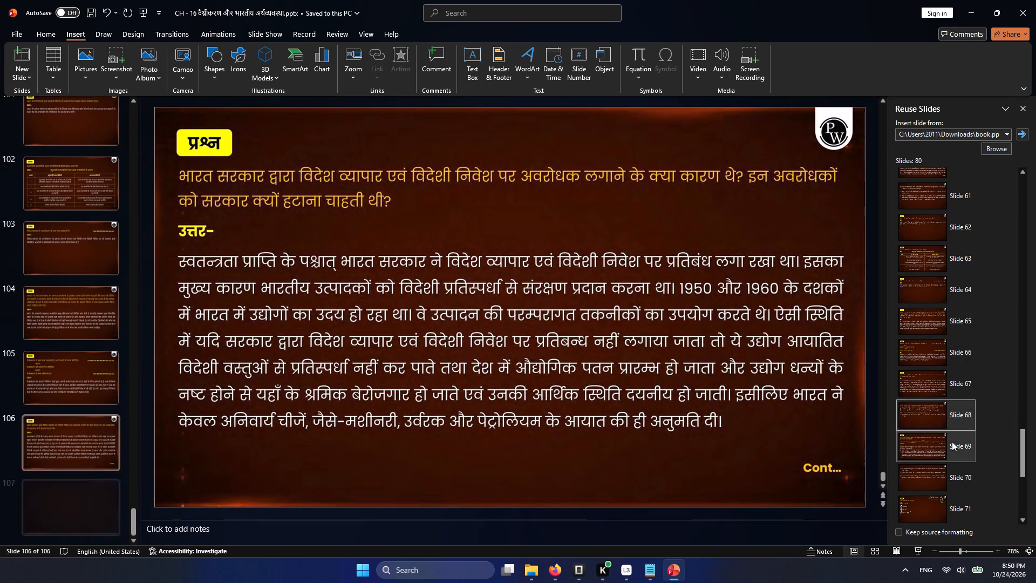
{"action": "left_click", "coordinate": [952, 442]}
{"action": "left_click", "coordinate": [949, 470]}
Insert slides 71 to 80 of book.pptx, through the Thank You slide, at the end of the presentation.
{"action": "scroll", "coordinate": [945, 483], "scroll_direction": "down", "scroll_amount": 1}
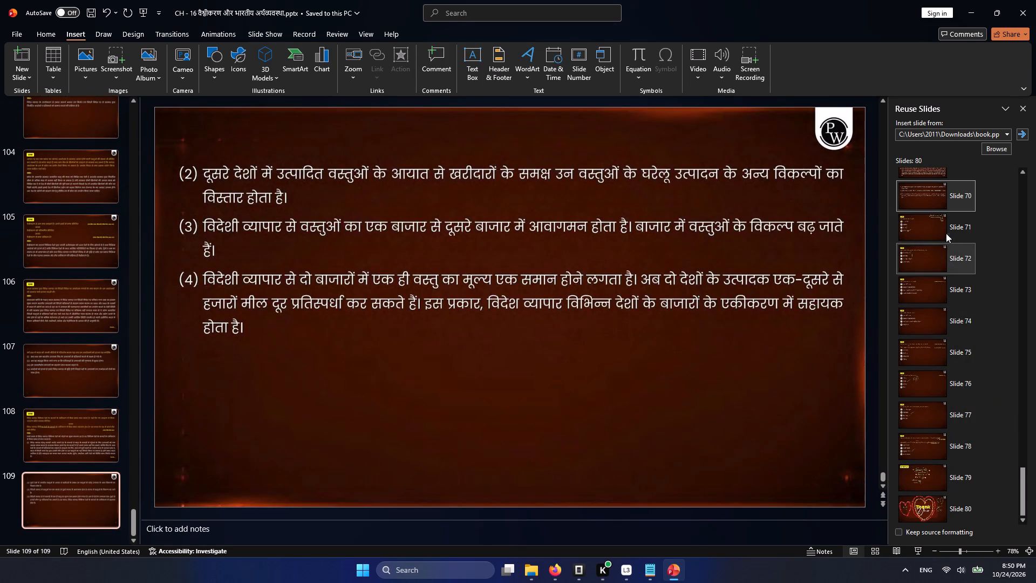
{"action": "left_click", "coordinate": [946, 232]}
{"action": "left_click", "coordinate": [943, 256]}
{"action": "left_click", "coordinate": [944, 289]}
{"action": "left_click", "coordinate": [944, 317]}
{"action": "left_click", "coordinate": [938, 359]}
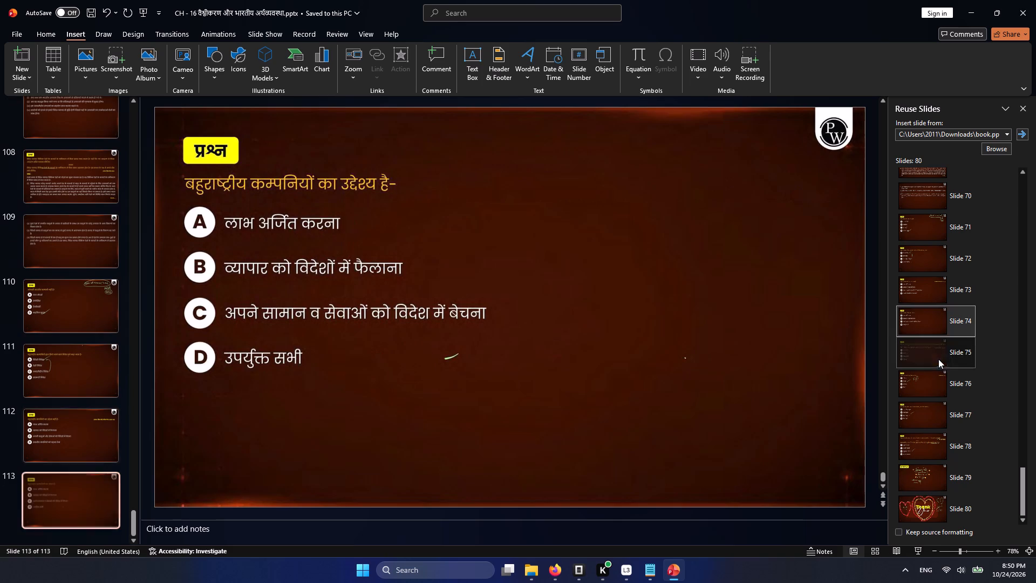
{"action": "left_click", "coordinate": [939, 378]}
{"action": "left_click", "coordinate": [942, 414]}
{"action": "left_click", "coordinate": [942, 437]}
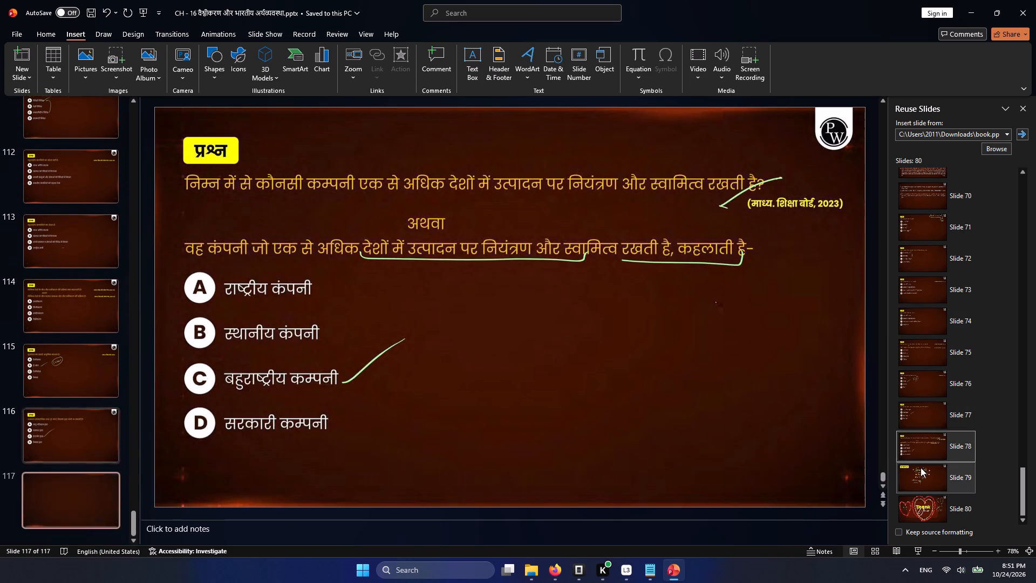
{"action": "left_click", "coordinate": [921, 467]}
{"action": "left_click", "coordinate": [928, 492]}
{"action": "left_click", "coordinate": [931, 504]}
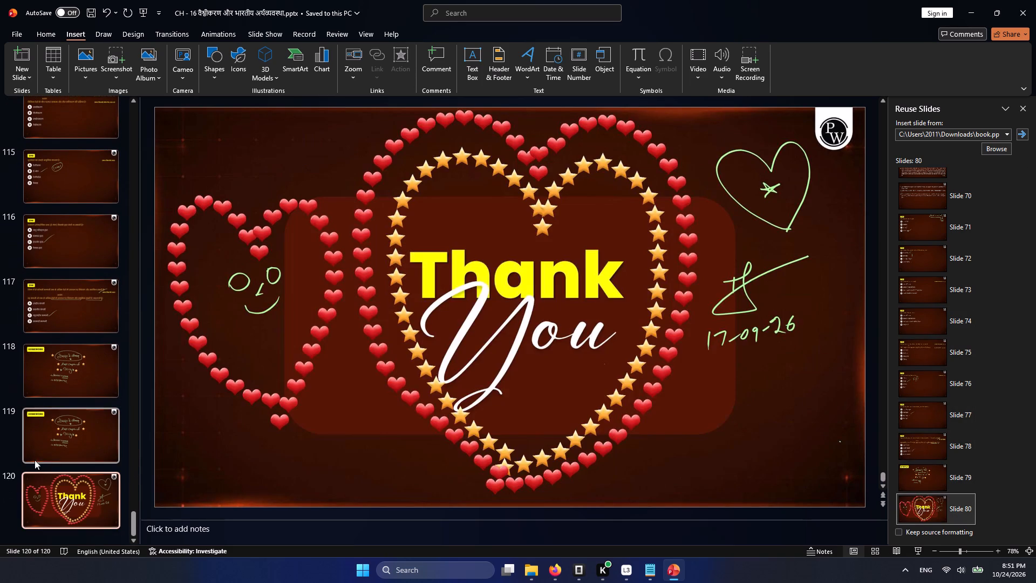
Delete the duplicate slide just before the final Thank You slide.
{"action": "left_click", "coordinate": [32, 448]}
{"action": "key", "text": "Delete"}
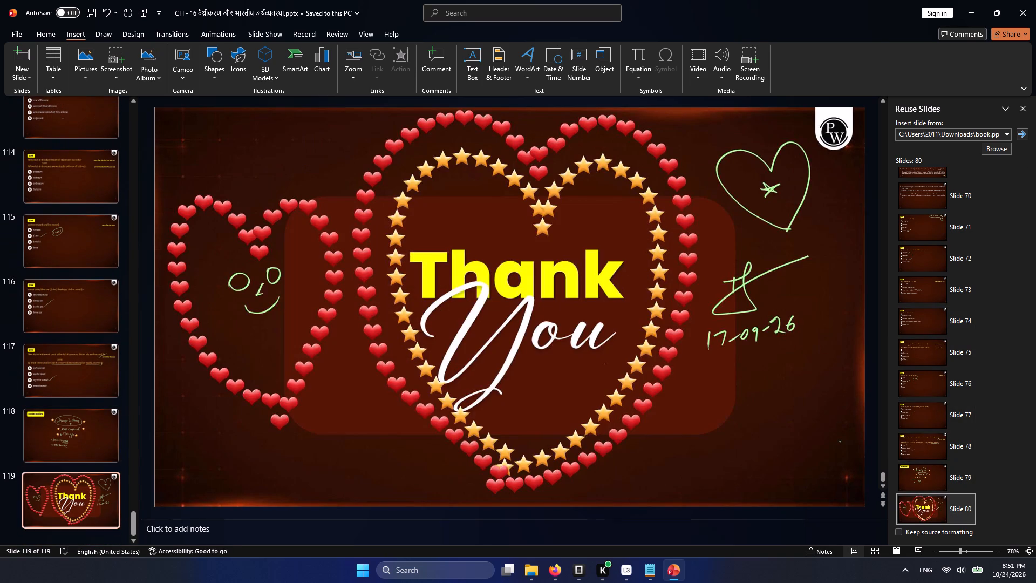
Add four blank slides after the final Thank You slide, save the presentation and close it.
{"action": "left_click", "coordinate": [95, 501]}
{"action": "key", "text": "ctrl+m"}
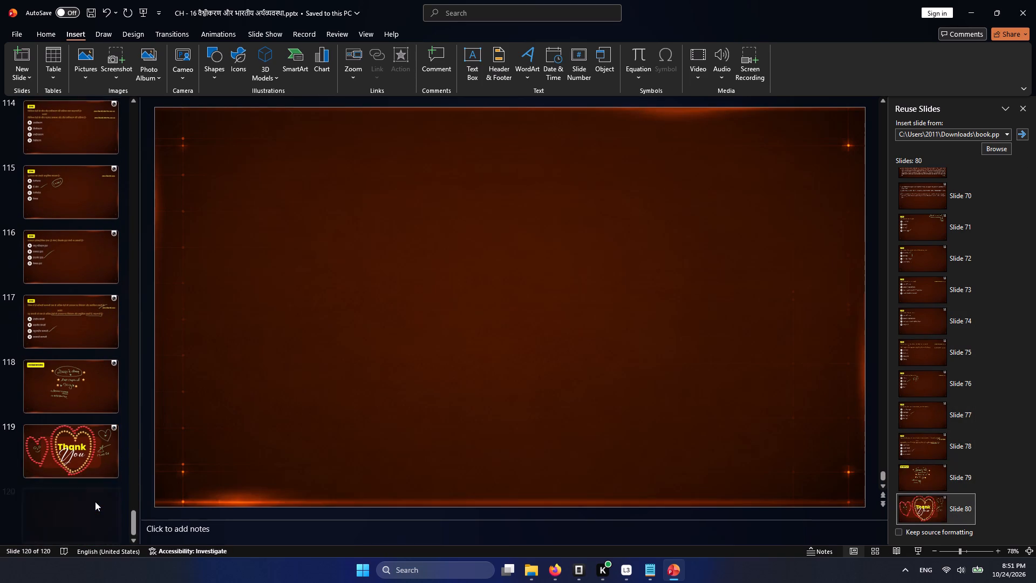
{"action": "key", "text": "ctrl+m"}
{"action": "key", "text": "ctrl+m"}
{"action": "key", "text": "ctrl+m"}
{"action": "key", "text": "ctrl+s"}
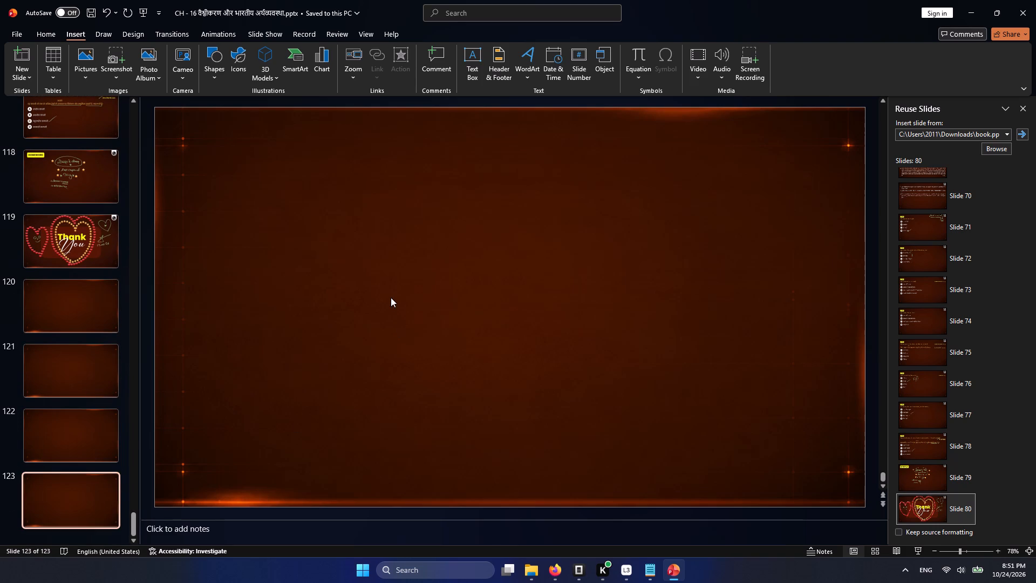
{"action": "left_click", "coordinate": [1035, 0]}
In Firefox, delete the downloaded book.pptx file from the recent downloads.
{"action": "scroll", "coordinate": [274, 189], "scroll_direction": "up", "scroll_amount": 4}
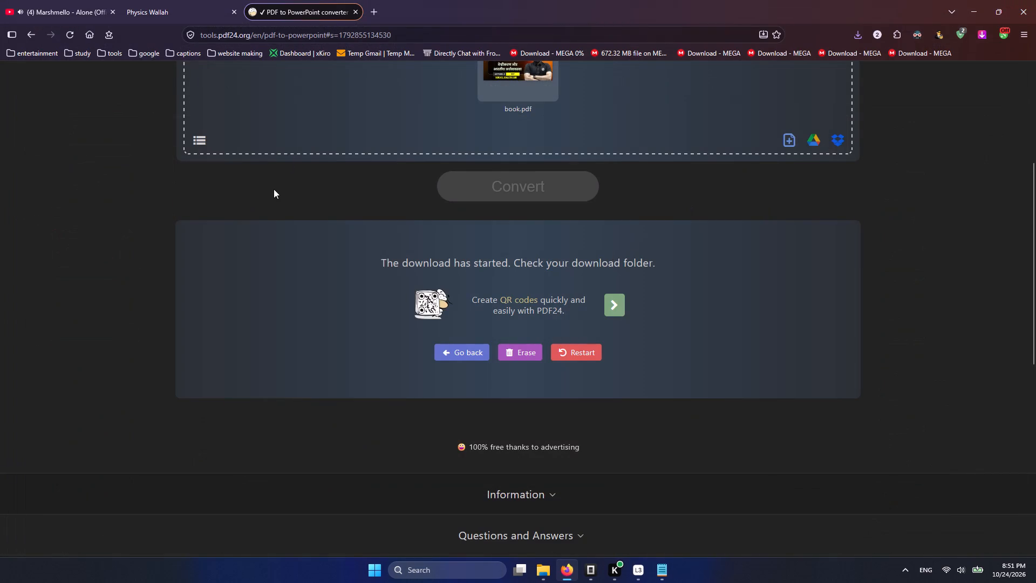
{"action": "left_click", "coordinate": [861, 30]}
{"action": "right_click", "coordinate": [738, 63]}
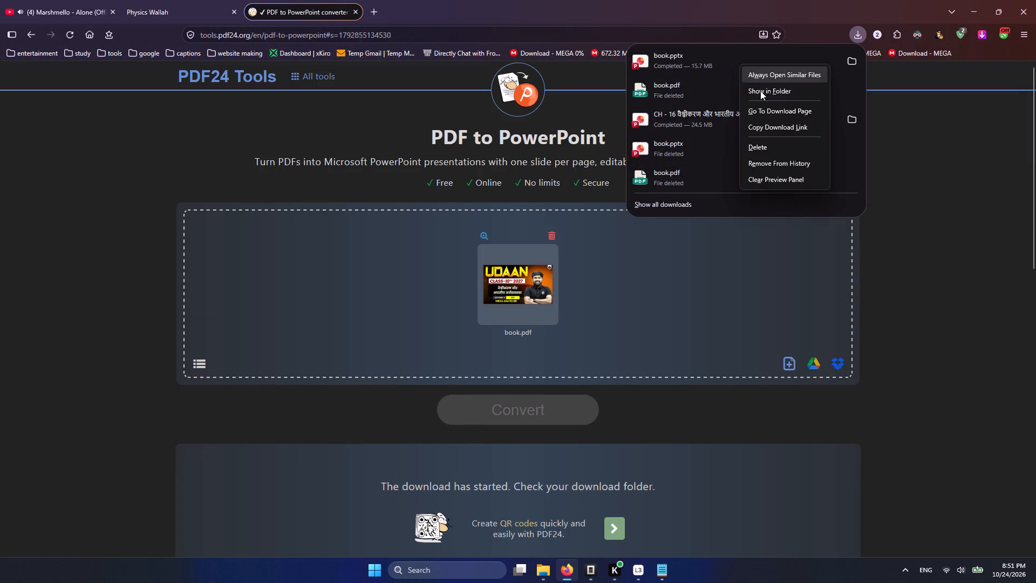
{"action": "left_click", "coordinate": [765, 147]}
{"action": "left_click", "coordinate": [323, 278]}
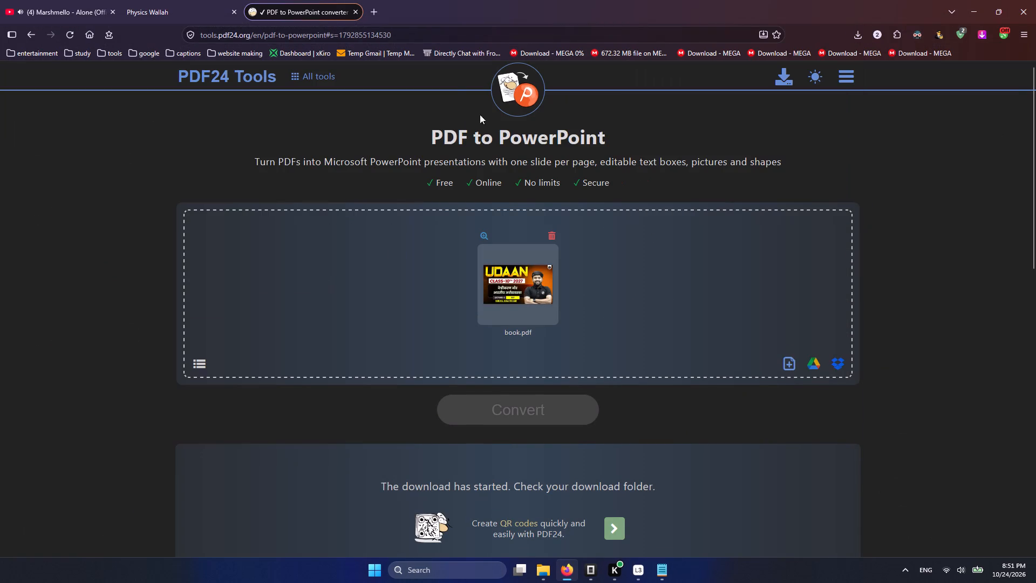
Reset the PDF24 PDF to PowerPoint converter to a fresh page for the next file.
{"action": "left_click", "coordinate": [527, 80]}
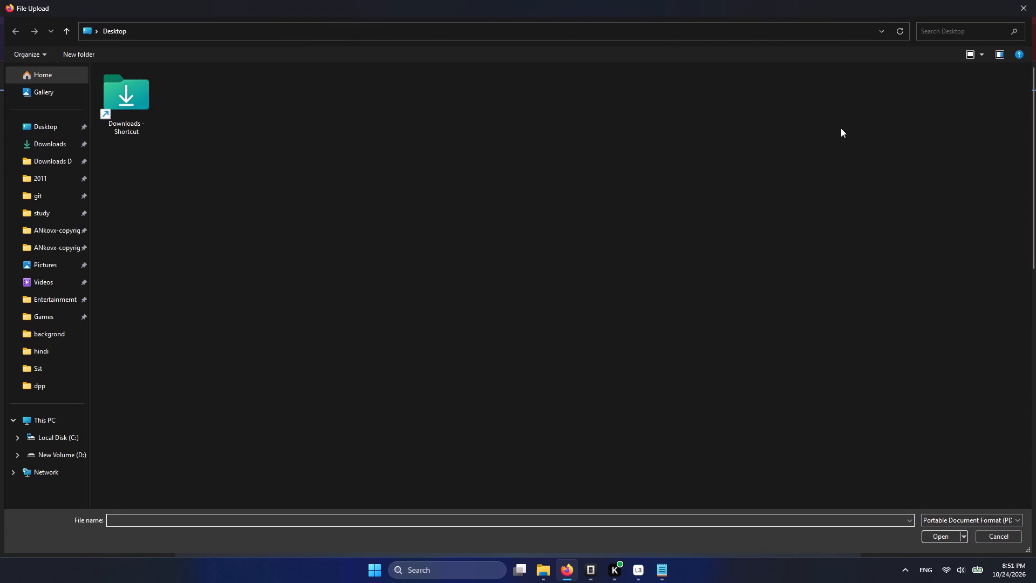
{"action": "key", "text": "Escape"}
{"action": "left_click", "coordinate": [509, 88]}
On Physics Wallah, close the attachments, open chapter CH - 17 औद्योगीकरण का युग and copy its number and name.
{"action": "left_click", "coordinate": [203, 0]}
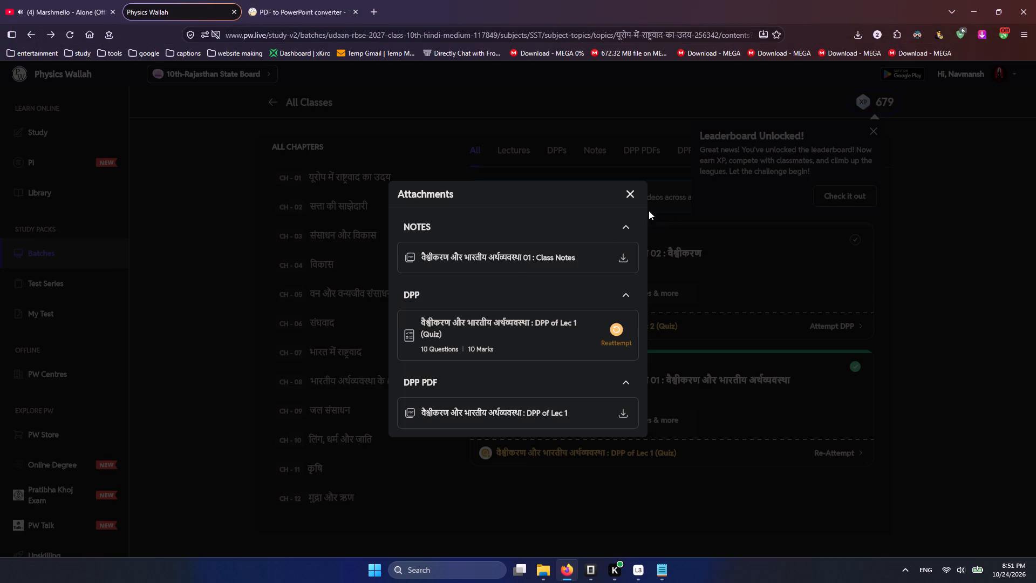
{"action": "left_click", "coordinate": [633, 192]}
{"action": "scroll", "coordinate": [369, 473], "scroll_direction": "down", "scroll_amount": 2}
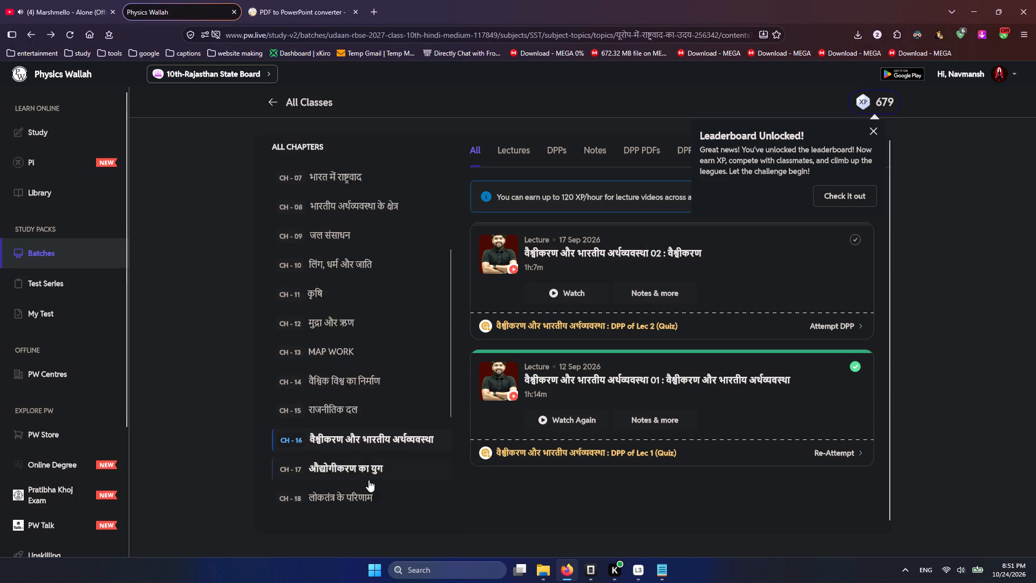
{"action": "left_click", "coordinate": [342, 315]}
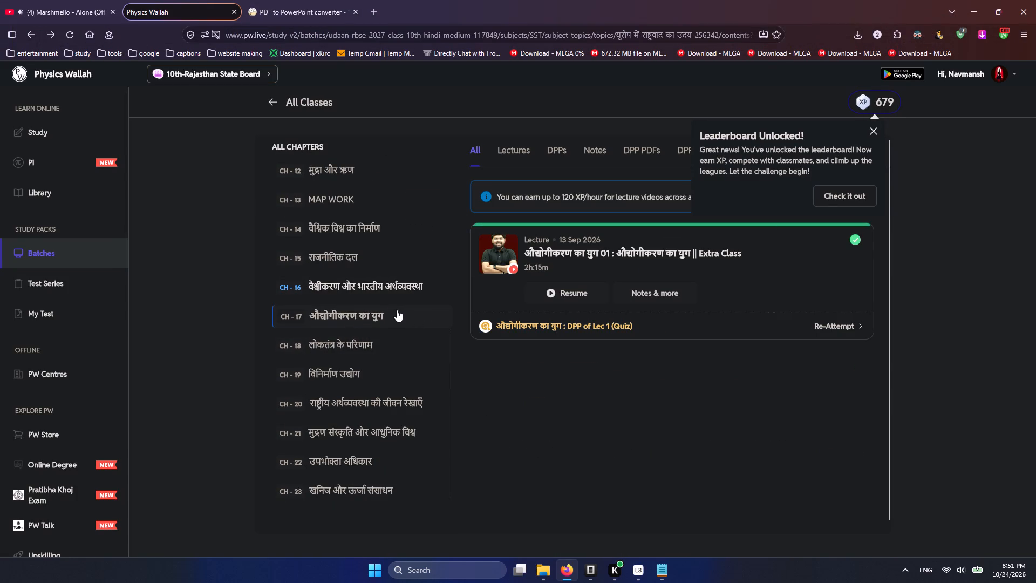
{"action": "left_click_drag", "start_coordinate": [398, 313], "coordinate": [259, 314]}
{"action": "key", "text": "ctrl+c"}
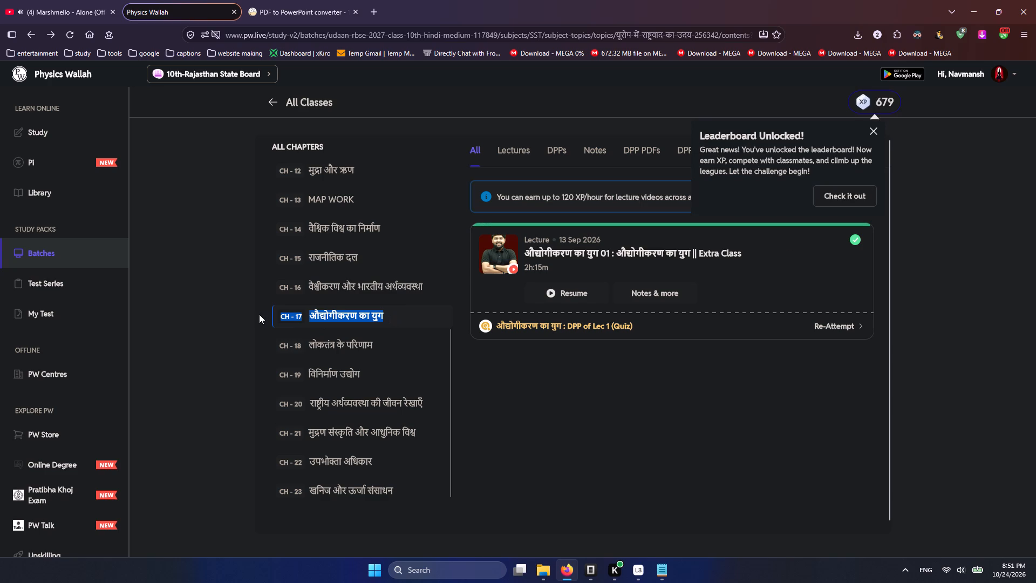
In File Explorer, move the CH - 16 वैश्वीकरण और भारतीय अर्थव्यवस्था presentation from Downloads into the Sst dpp folder.
{"action": "key", "text": "alt+Tab"}
{"action": "left_click", "coordinate": [731, 218]}
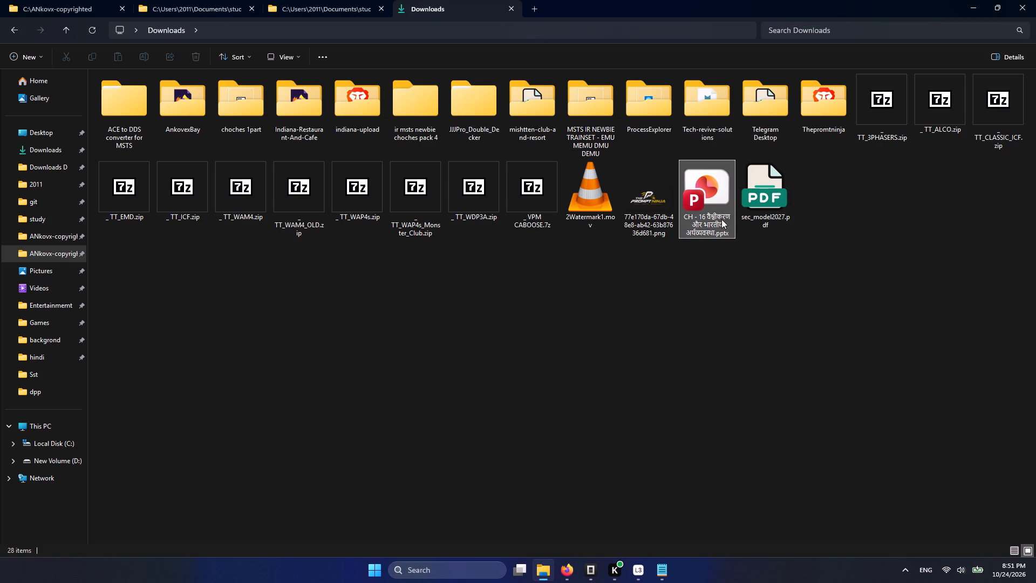
{"action": "key", "text": "ctrl+x"}
{"action": "left_click_drag", "start_coordinate": [216, 0], "coordinate": [337, 0]}
{"action": "left_click", "coordinate": [317, 7]}
{"action": "left_click_drag", "start_coordinate": [360, 264], "coordinate": [500, 335]}
{"action": "key", "text": "ctrl+v"}
{"action": "left_click_drag", "start_coordinate": [390, 286], "coordinate": [390, 287]}
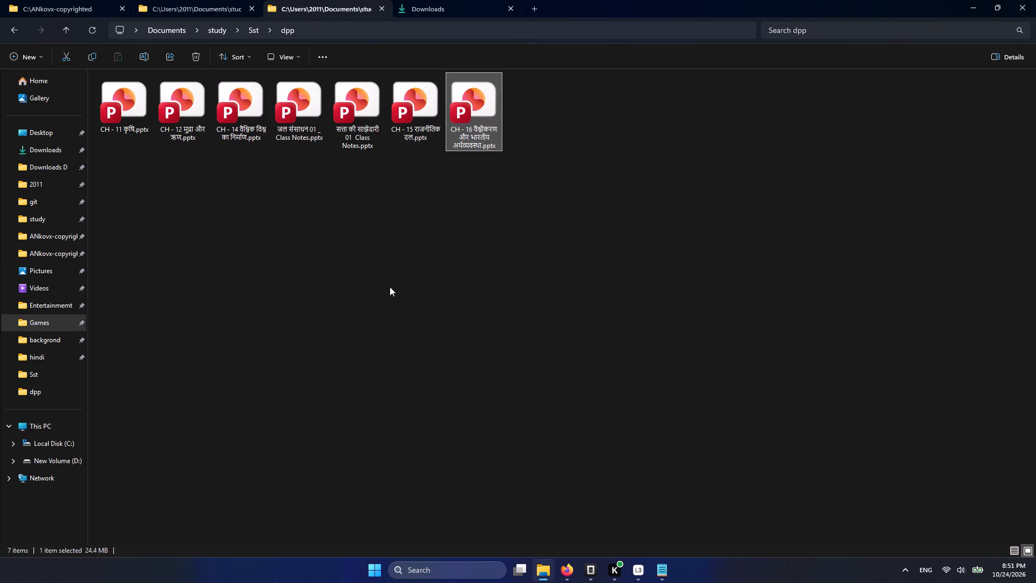
{"action": "left_click_drag", "start_coordinate": [390, 287], "coordinate": [414, 302]}
Review the presentations filed in the Sst and dpp folders, briefly opening CH - 07 भारत में राष्ट्रवाद.pptx, and go back to Downloads.
{"action": "left_click", "coordinate": [194, 9]}
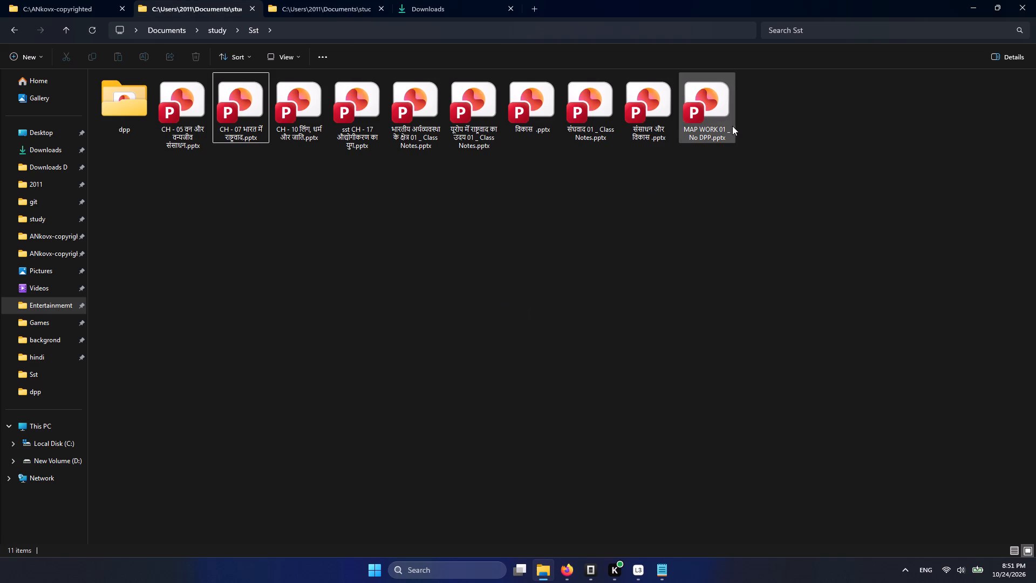
{"action": "double_click", "coordinate": [246, 137]}
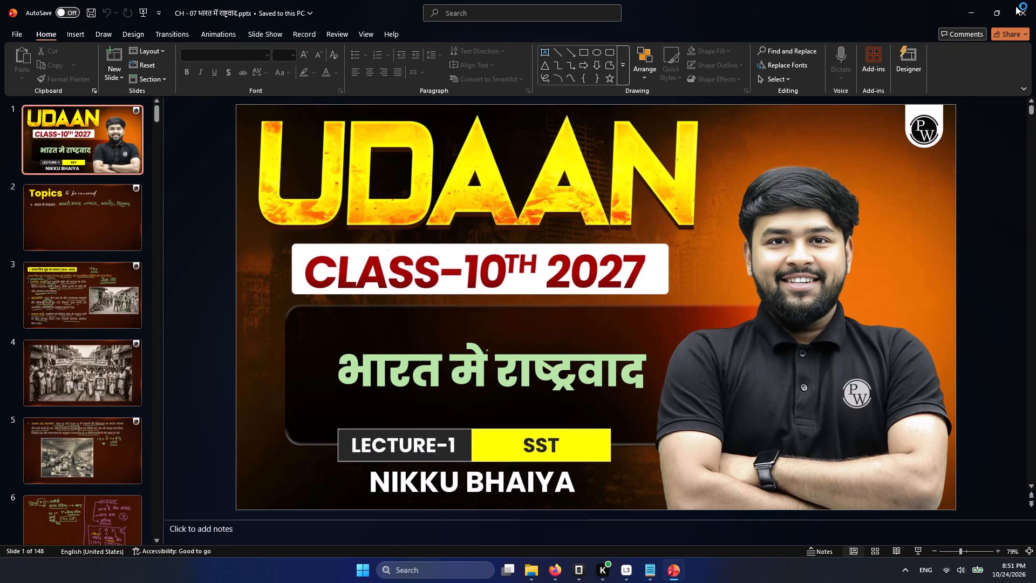
{"action": "left_click", "coordinate": [1035, 0]}
{"action": "left_click_drag", "start_coordinate": [450, 222], "coordinate": [563, 282]}
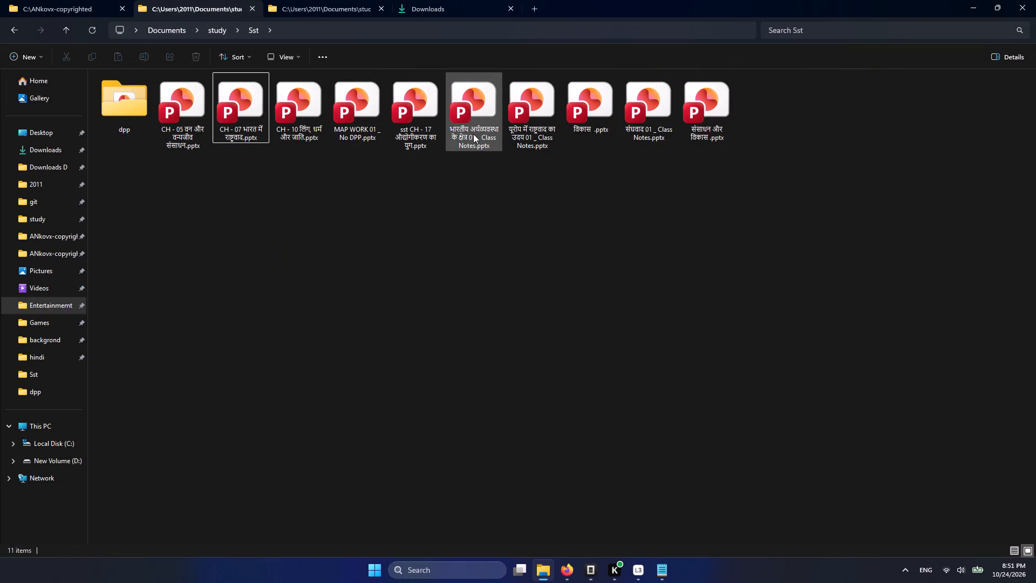
{"action": "left_click", "coordinate": [324, 11]}
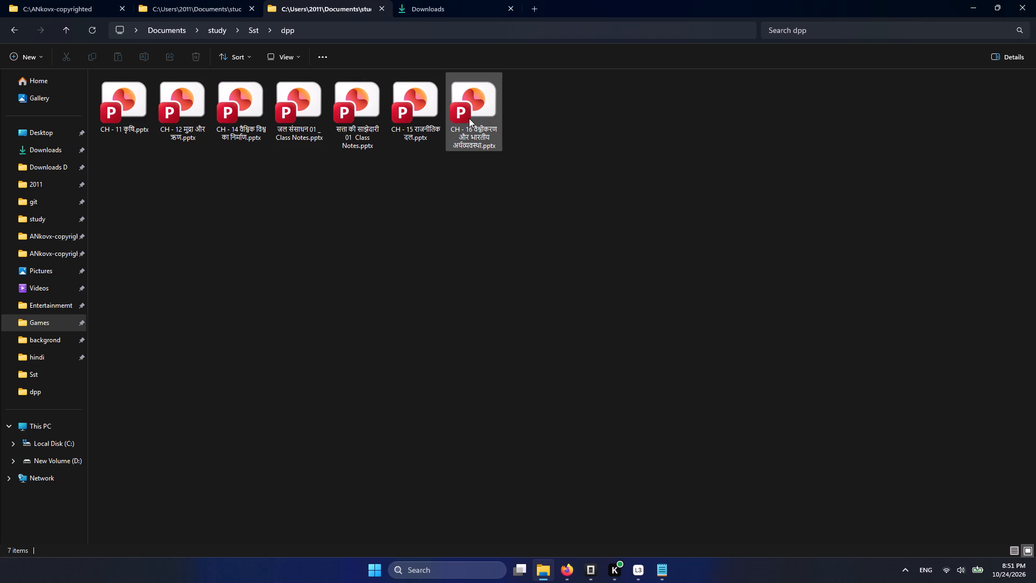
{"action": "left_click", "coordinate": [473, 1]}
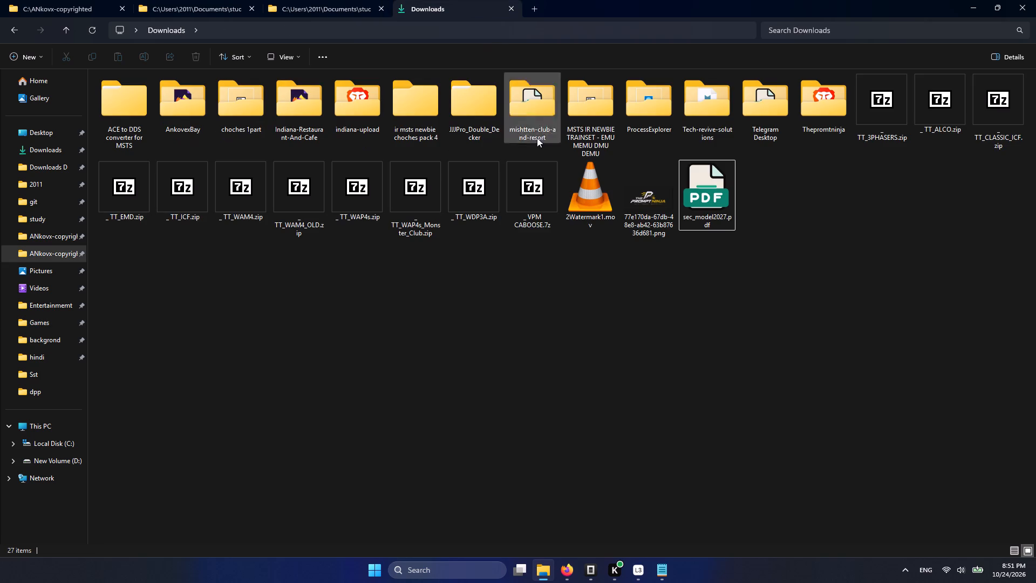
On Physics Wallah, download the class notes PDF of औद्योगीकरण का युग 01, blocking location access, and close the notes and PDF pages.
{"action": "key", "text": "alt+Tab"}
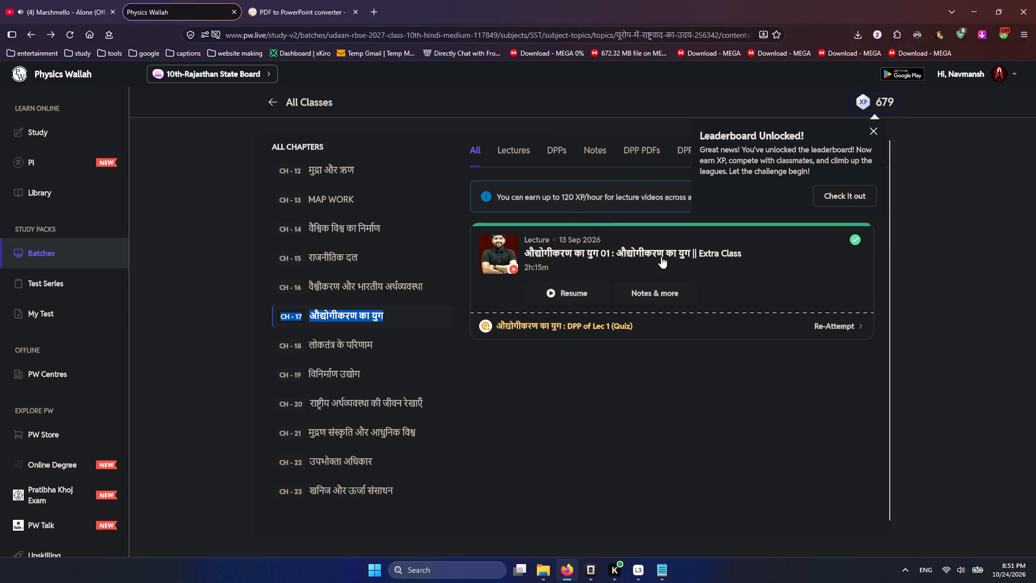
{"action": "left_click", "coordinate": [658, 299]}
{"action": "left_click", "coordinate": [569, 264]}
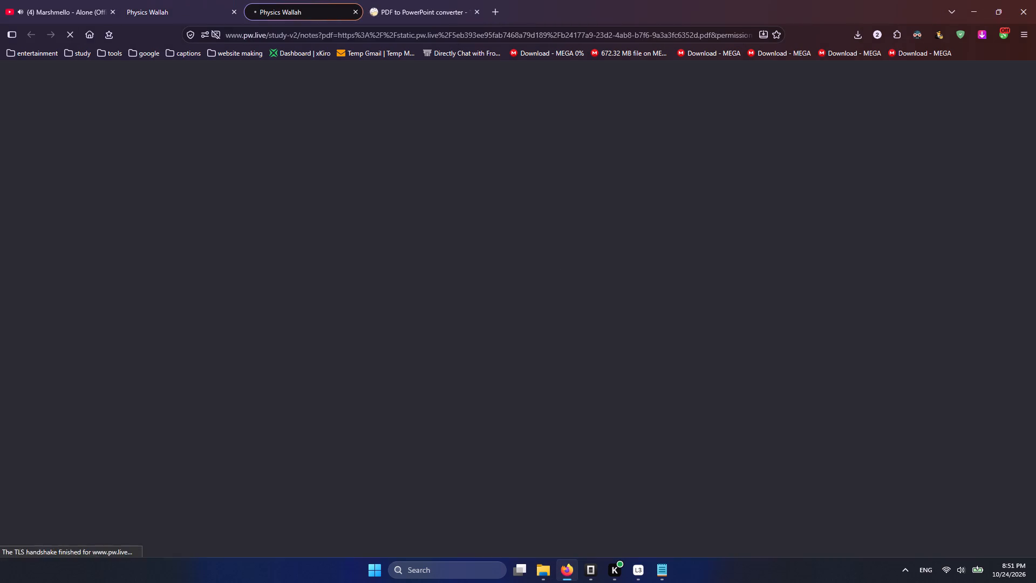
{"action": "left_click", "coordinate": [173, 0]}
{"action": "left_click", "coordinate": [301, 12]}
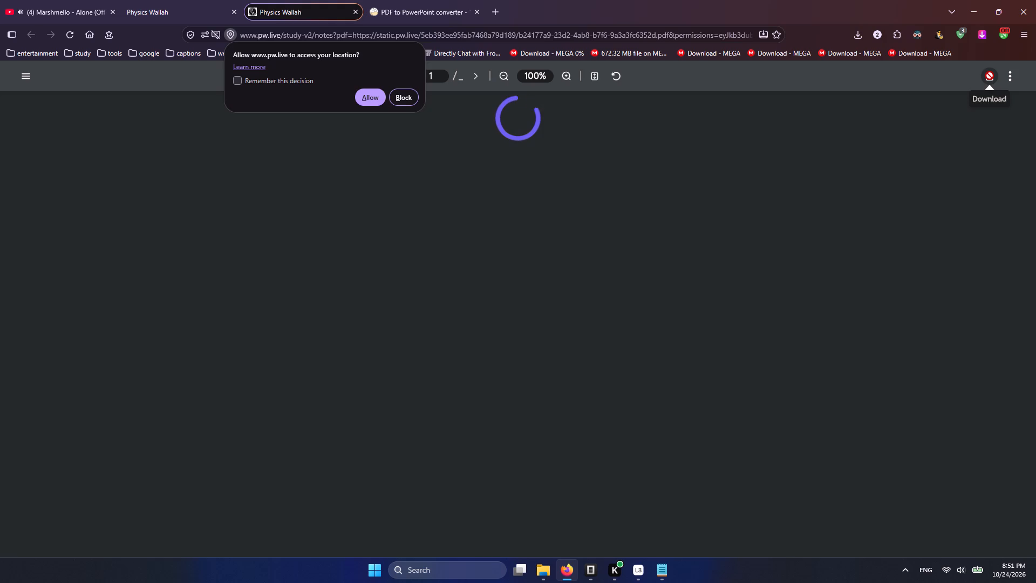
{"action": "left_click", "coordinate": [408, 92]}
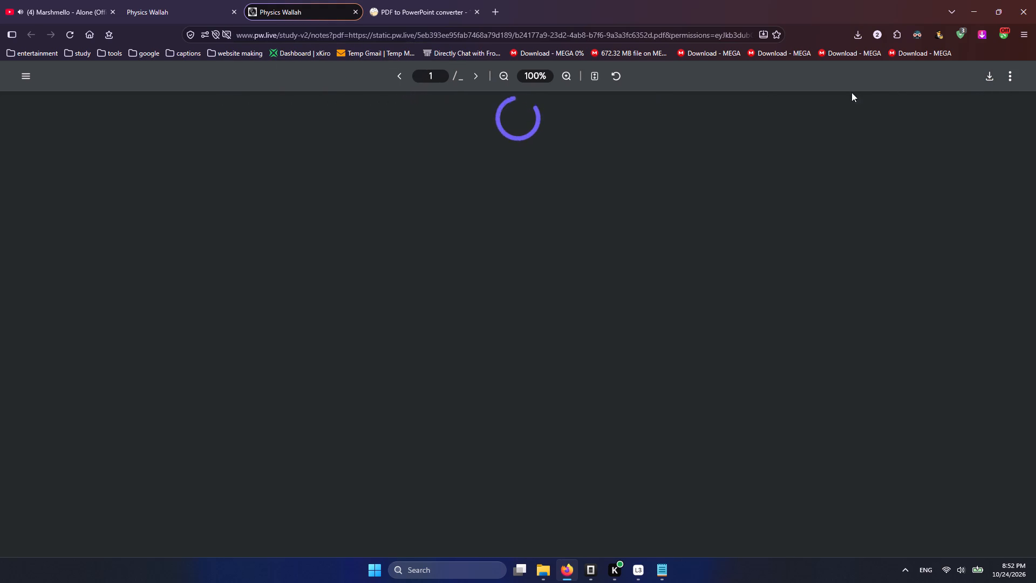
{"action": "left_click", "coordinate": [983, 78]}
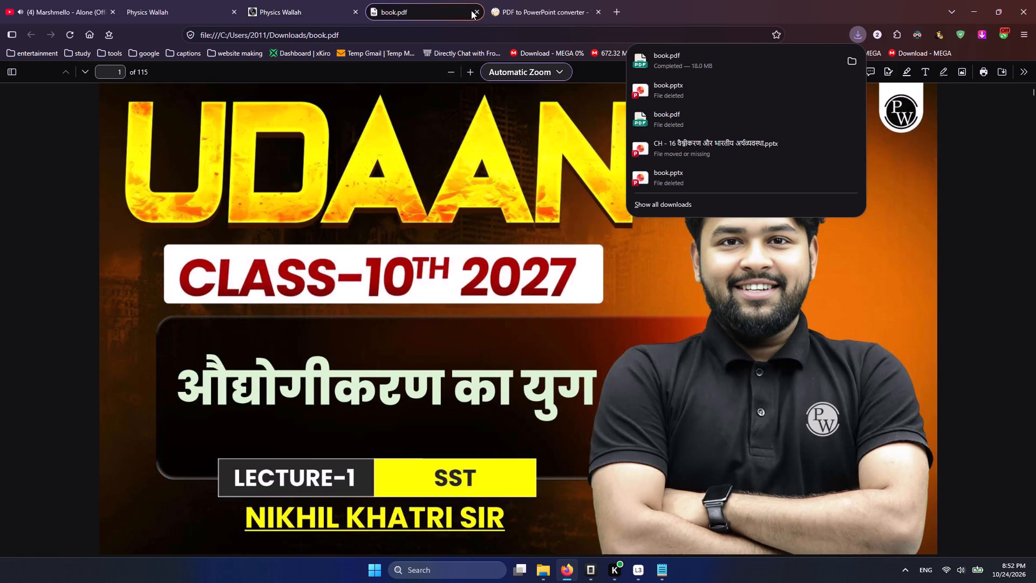
{"action": "left_click", "coordinate": [354, 10]}
{"action": "left_click", "coordinate": [354, 10]}
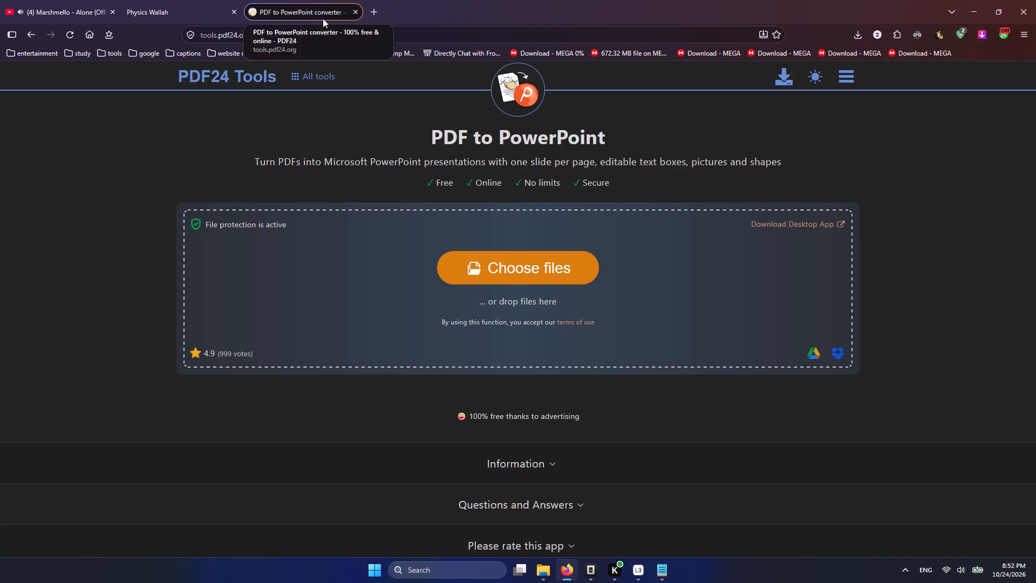
Load the downloaded book.pdf into the PDF24 PDF to PowerPoint converter and convert it.
{"action": "scroll", "coordinate": [466, 205], "scroll_direction": "up", "scroll_amount": 4}
{"action": "left_click", "coordinate": [858, 34]}
{"action": "left_click_drag", "start_coordinate": [710, 66], "coordinate": [556, 259]}
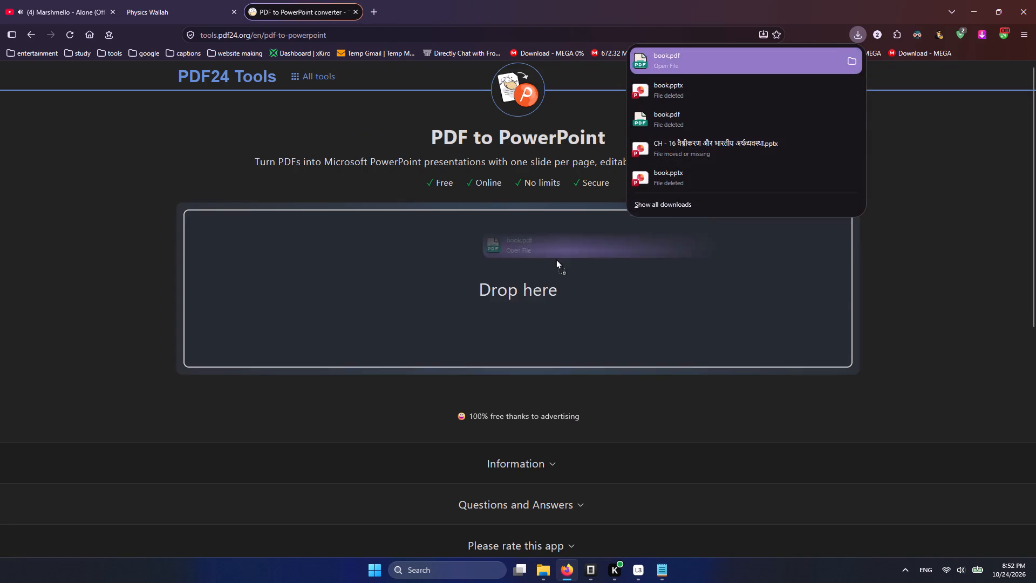
{"action": "left_click_drag", "start_coordinate": [556, 259], "coordinate": [552, 264]}
{"action": "left_click", "coordinate": [32, 0]}
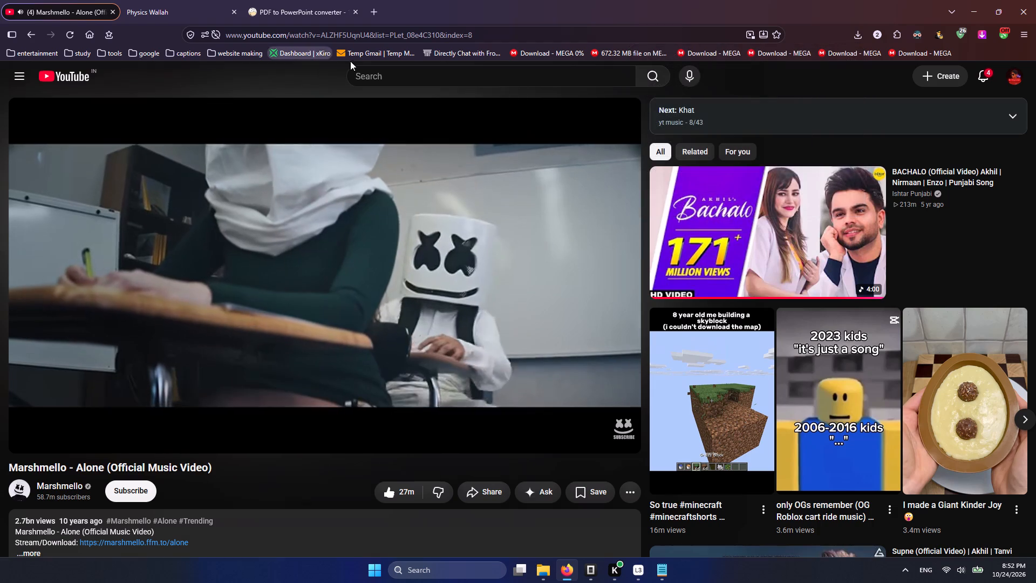
{"action": "left_click", "coordinate": [322, 0]}
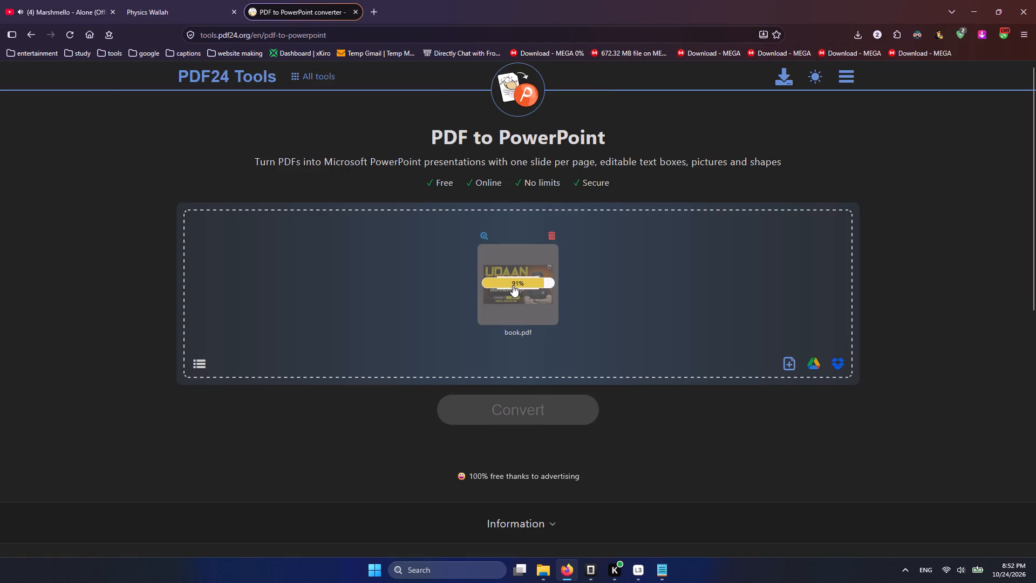
{"action": "left_click", "coordinate": [503, 407]}
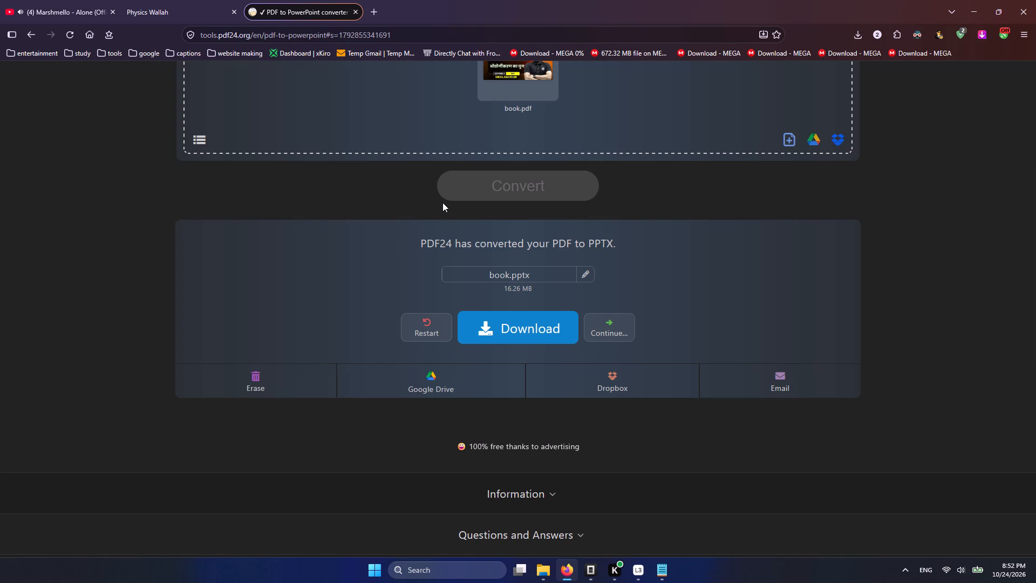
Rename the converted presentation as CH - 17 औद्योगीकरण का युग using the copied chapter name and download it.
{"action": "left_click", "coordinate": [590, 272]}
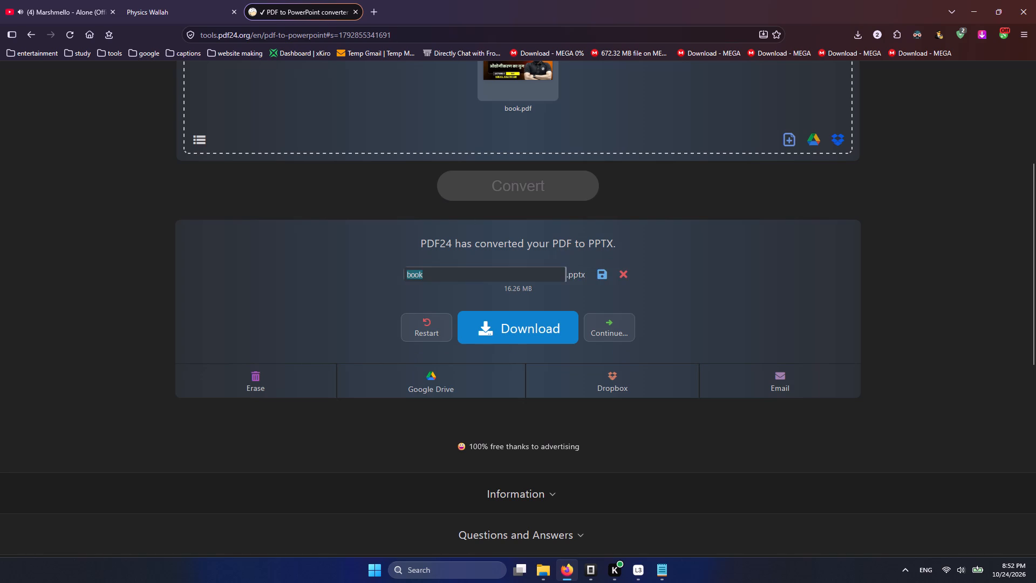
{"action": "key", "text": "ctrl+v"}
{"action": "key", "text": "super+v"}
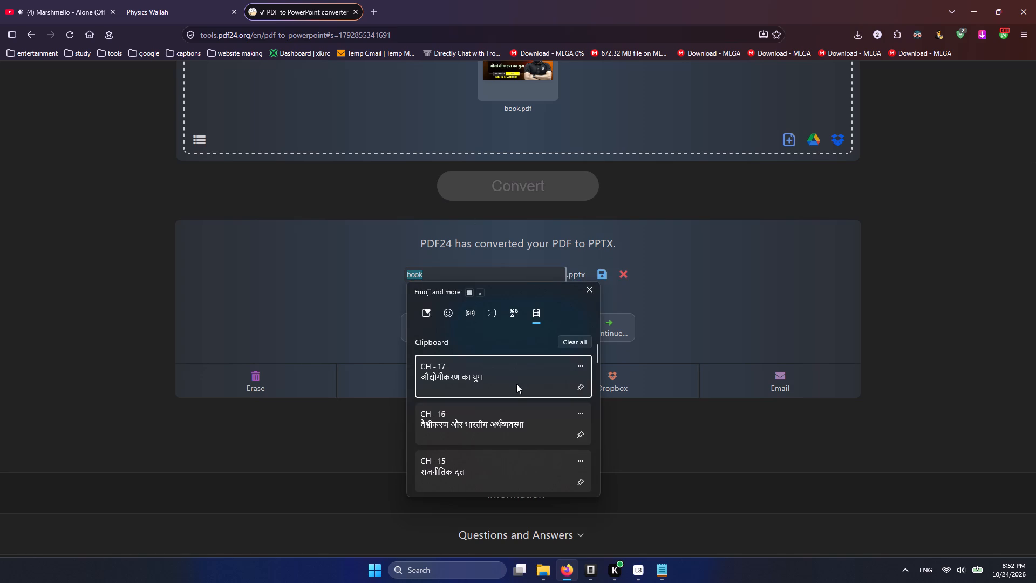
{"action": "left_click", "coordinate": [479, 364]}
{"action": "key", "text": "ctrl+v"}
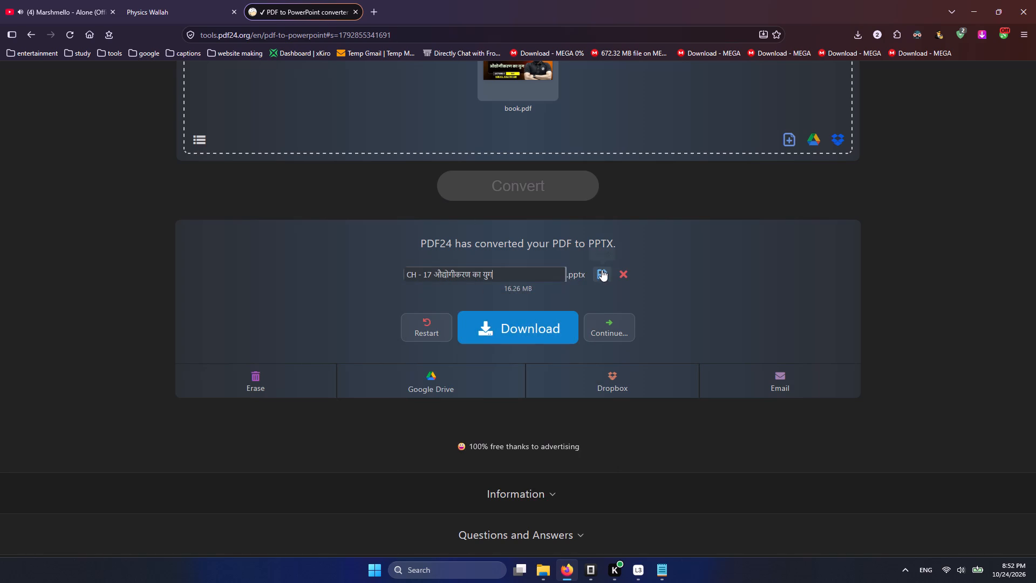
{"action": "left_click", "coordinate": [602, 269]}
{"action": "left_click", "coordinate": [533, 329]}
Delete the source book.pdf using the browser's list of recent downloads.
{"action": "scroll", "coordinate": [546, 265], "scroll_direction": "up", "scroll_amount": 4}
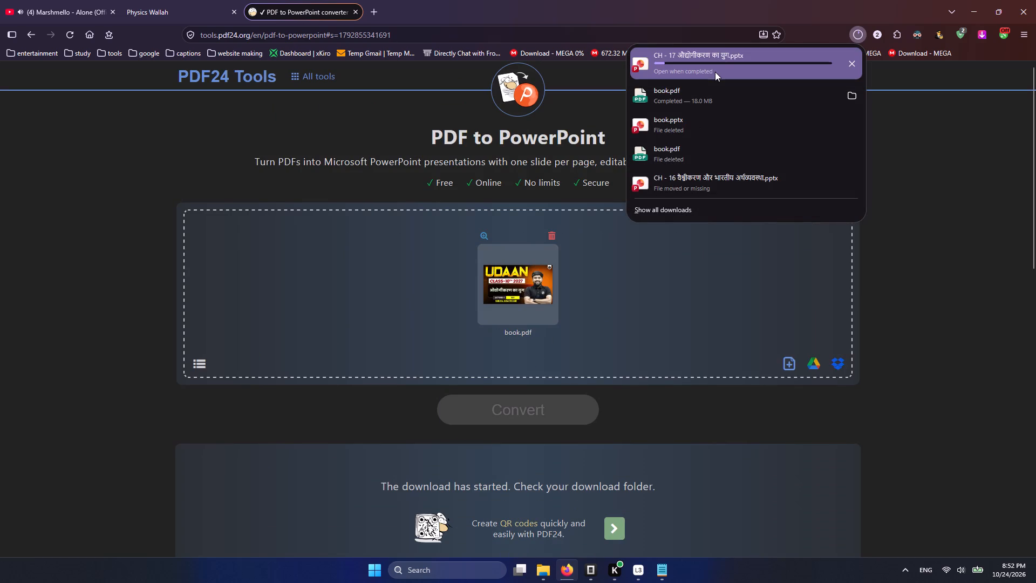
{"action": "right_click", "coordinate": [710, 95]}
{"action": "left_click", "coordinate": [732, 177]}
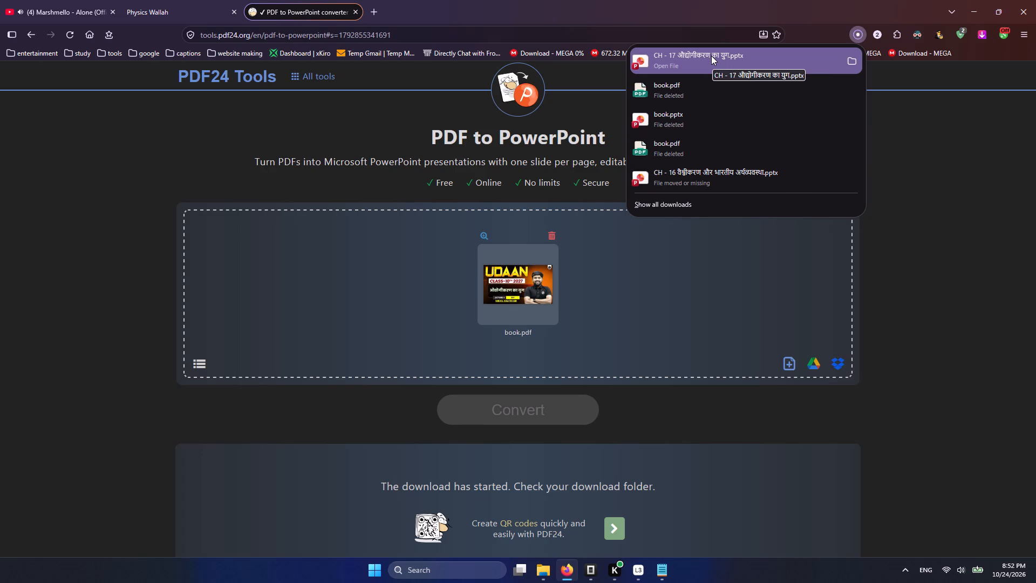
Open the downloaded CH - 17 औद्योगीकरण का युग.pptx in PowerPoint and apply the second dark brown theme.
{"action": "left_click", "coordinate": [711, 56]}
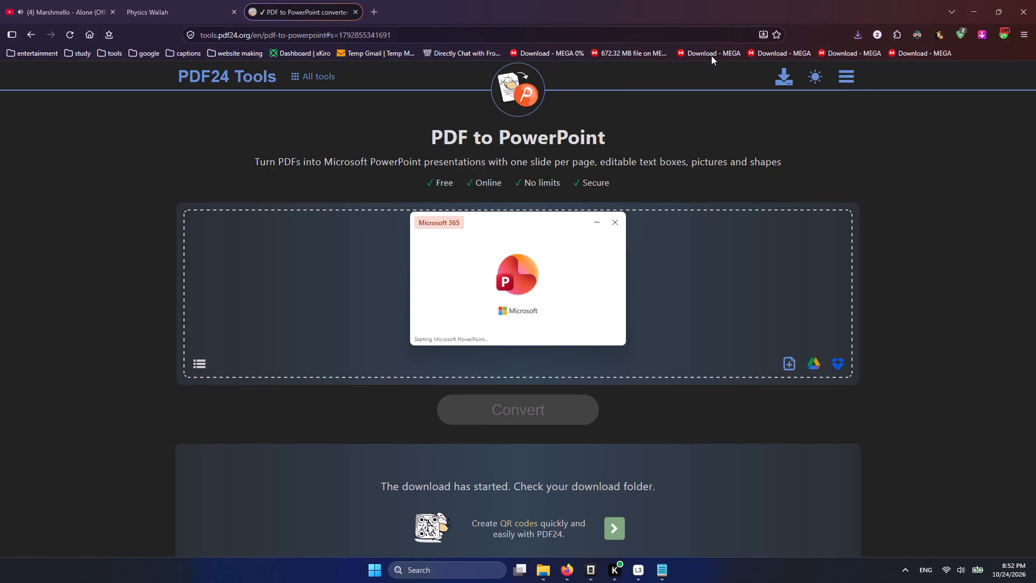
{"action": "scroll", "coordinate": [126, 180], "scroll_direction": "down", "scroll_amount": 5}
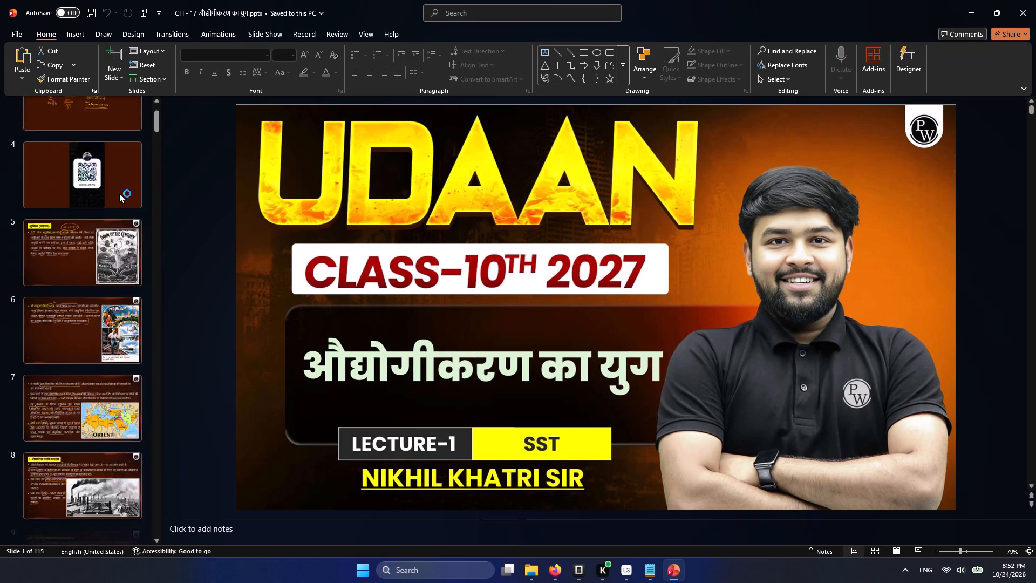
{"action": "scroll", "coordinate": [119, 193], "scroll_direction": "up", "scroll_amount": 6}
{"action": "left_click", "coordinate": [151, 31]}
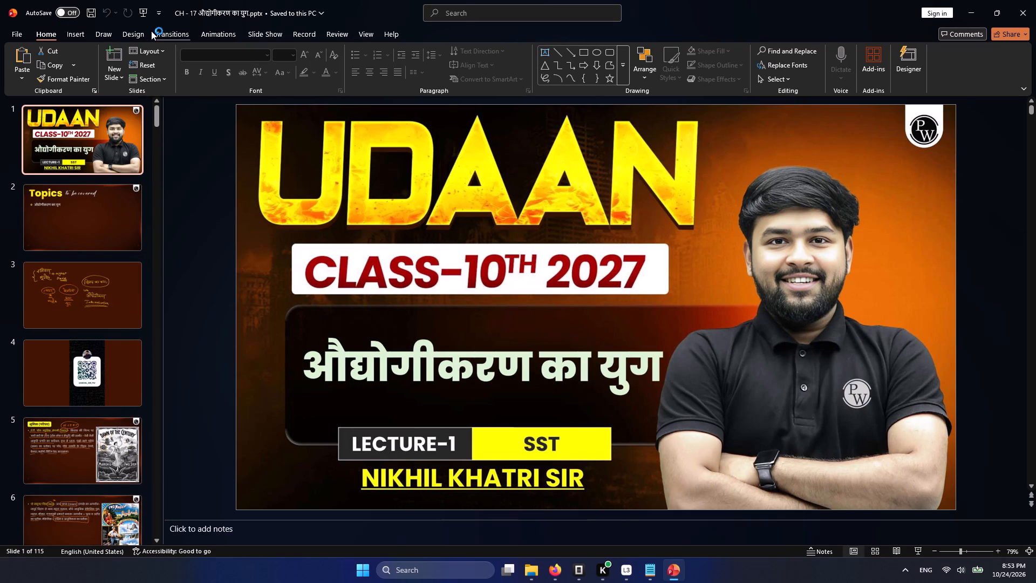
{"action": "left_click", "coordinate": [136, 34]}
{"action": "left_click", "coordinate": [105, 58]}
Add seven blank slides after the closing Thank You slide, save the presentation and close it.
{"action": "scroll", "coordinate": [105, 286], "scroll_direction": "down", "scroll_amount": 14}
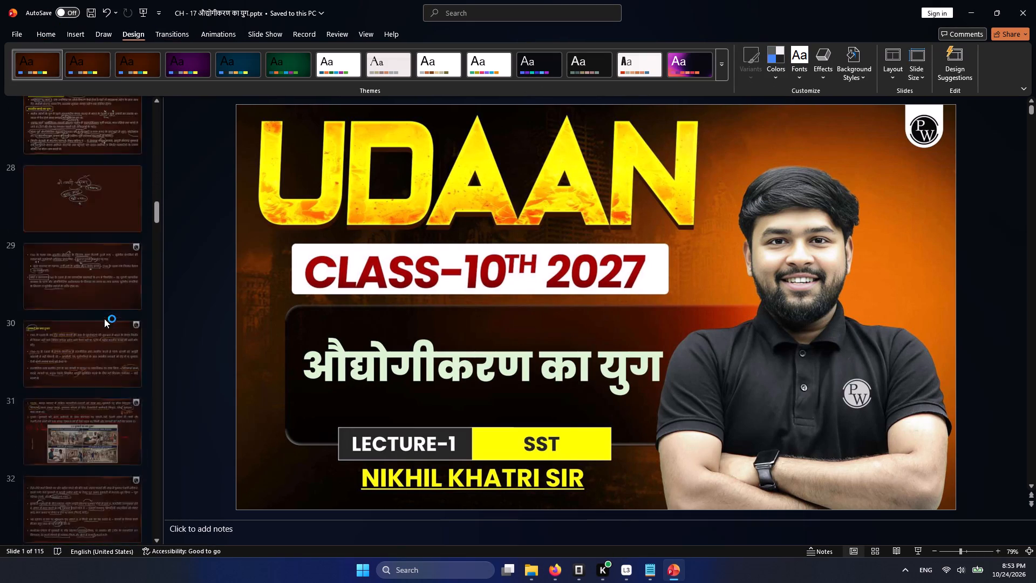
{"action": "scroll", "coordinate": [104, 318], "scroll_direction": "down", "scroll_amount": 20}
{"action": "scroll", "coordinate": [104, 318], "scroll_direction": "down", "scroll_amount": 18}
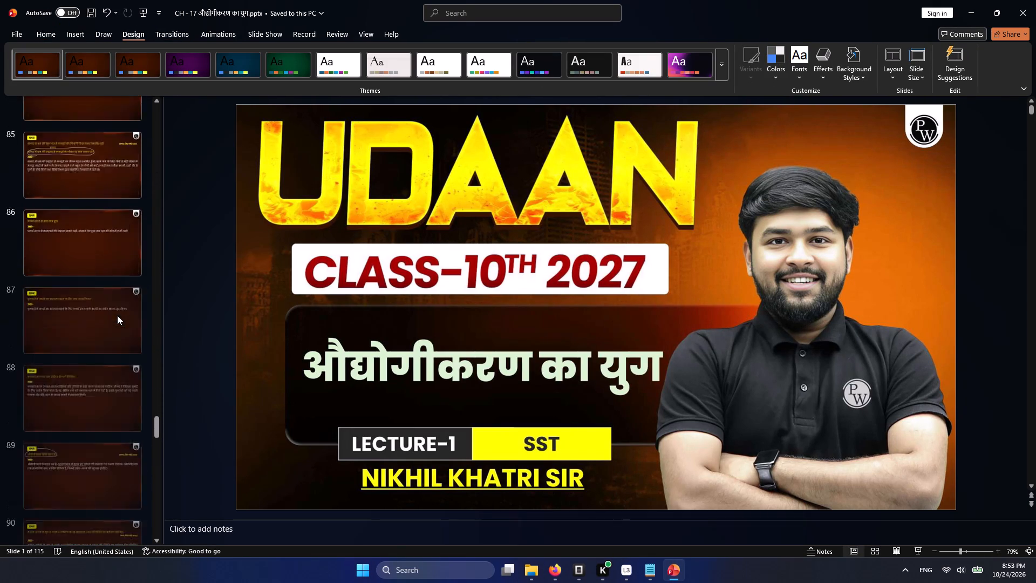
{"action": "scroll", "coordinate": [117, 315], "scroll_direction": "down", "scroll_amount": 20}
{"action": "scroll", "coordinate": [117, 315], "scroll_direction": "down", "scroll_amount": 7}
{"action": "left_click", "coordinate": [84, 473]}
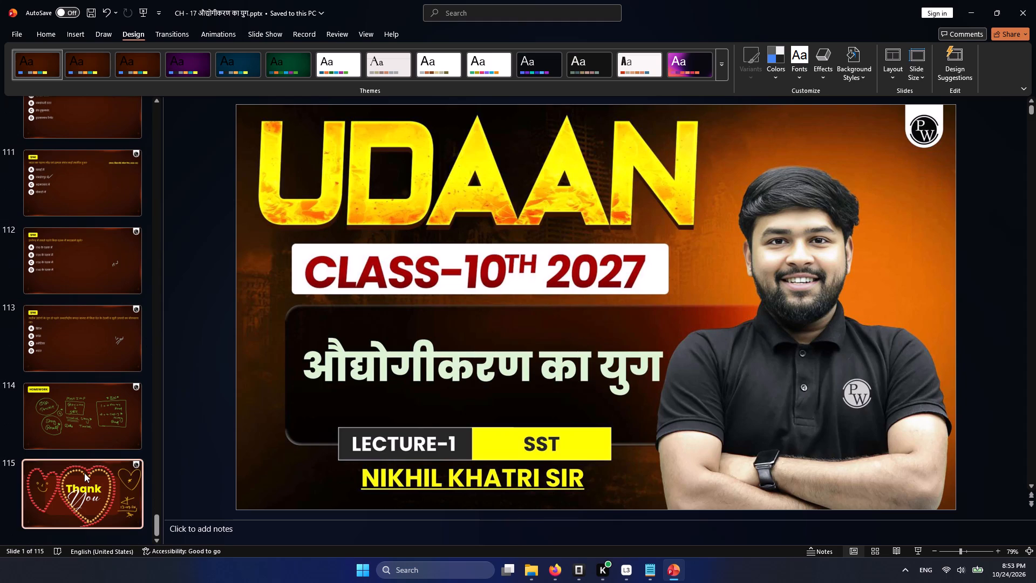
{"action": "key", "text": "ctrl+m"}
{"action": "key", "text": "ctrl+m"}
{"action": "key", "text": "ctrl+m"}
{"action": "key", "text": "ctrl+m"}
{"action": "key", "text": "ctrl+m"}
{"action": "key", "text": "ctrl+m"}
{"action": "key", "text": "ctrl+m"}
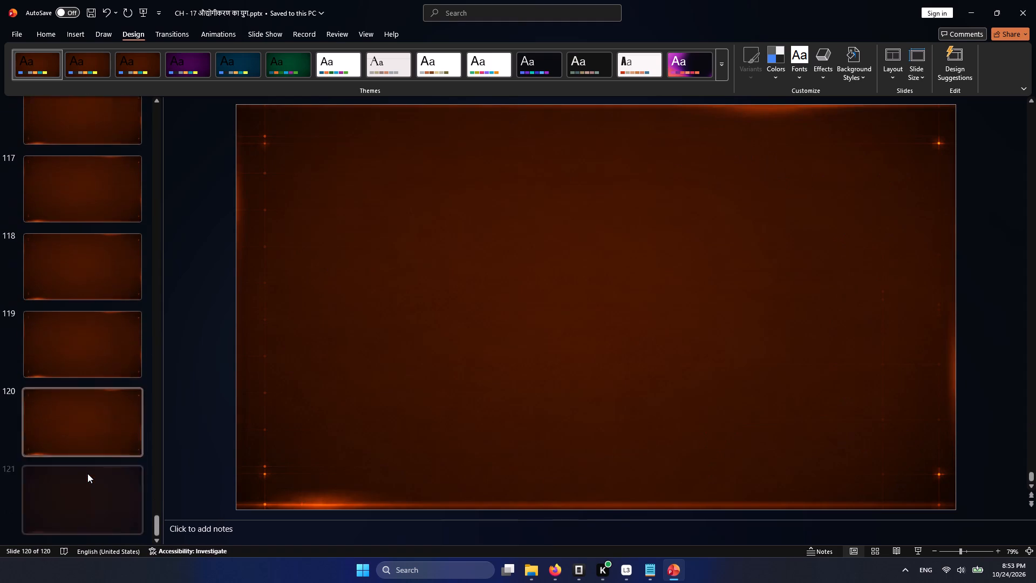
{"action": "key", "text": "ctrl+s"}
{"action": "key", "text": "ctrl+s"}
{"action": "left_click", "coordinate": [1035, 0]}
In File Explorer, move the CH - 17 औद्योगीकरण का युग presentation from Downloads into the Sst dpp folder.
{"action": "key", "text": "alt+Tab"}
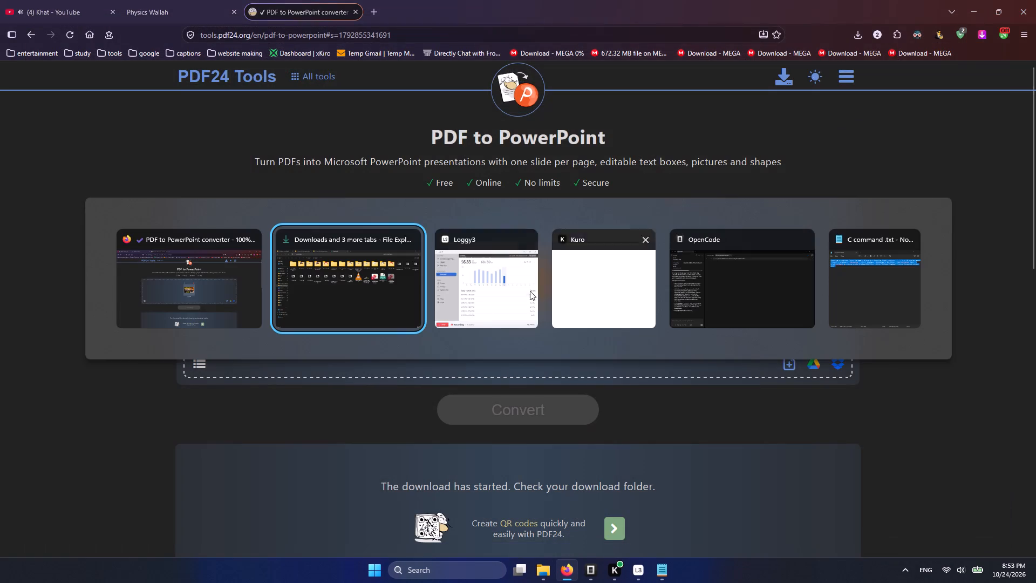
{"action": "left_click", "coordinate": [707, 196]}
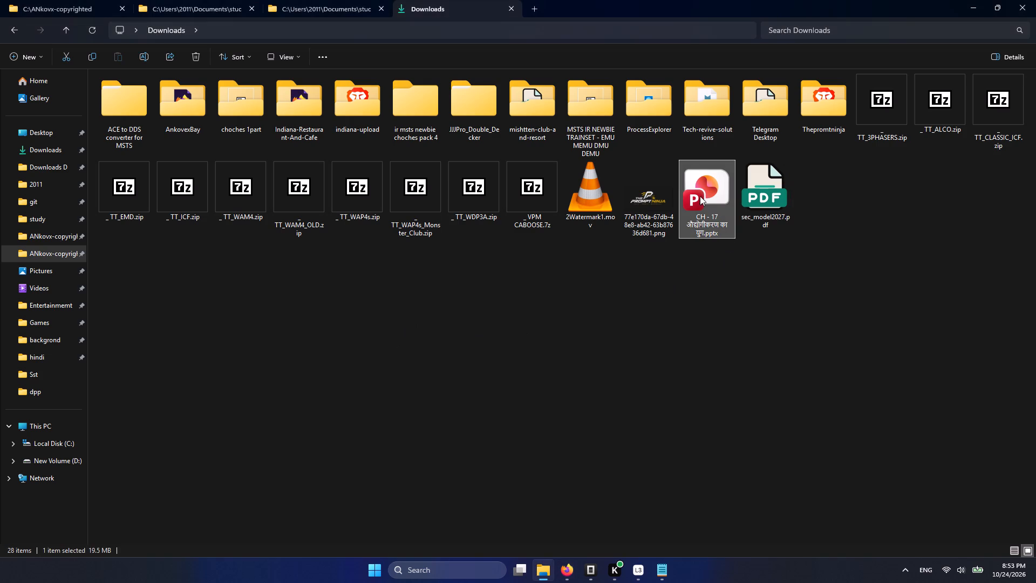
{"action": "key", "text": "ctrl+x"}
{"action": "left_click", "coordinate": [322, 9]}
{"action": "left_click_drag", "start_coordinate": [236, 273], "coordinate": [523, 377]}
{"action": "key", "text": "ctrl+v"}
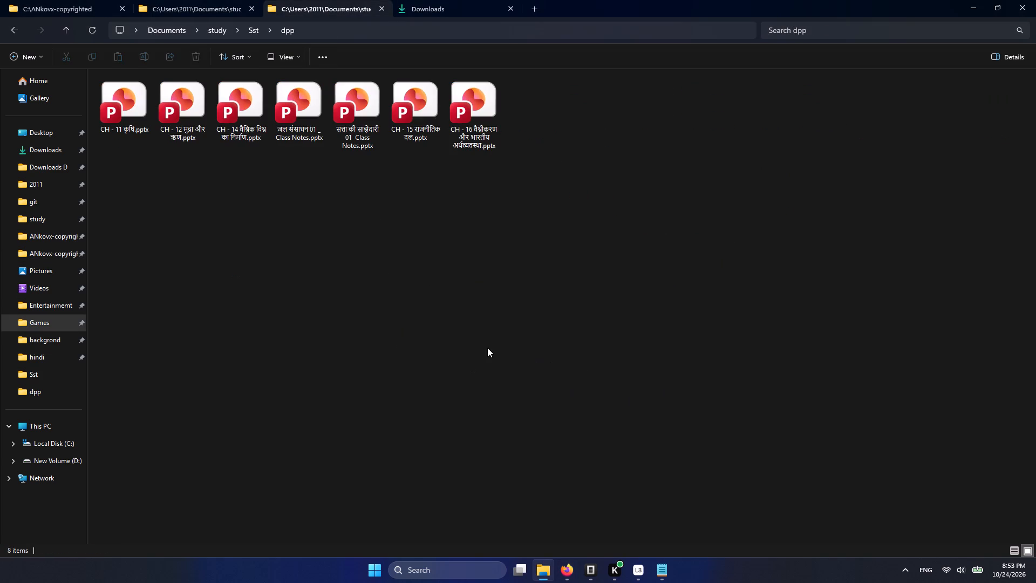